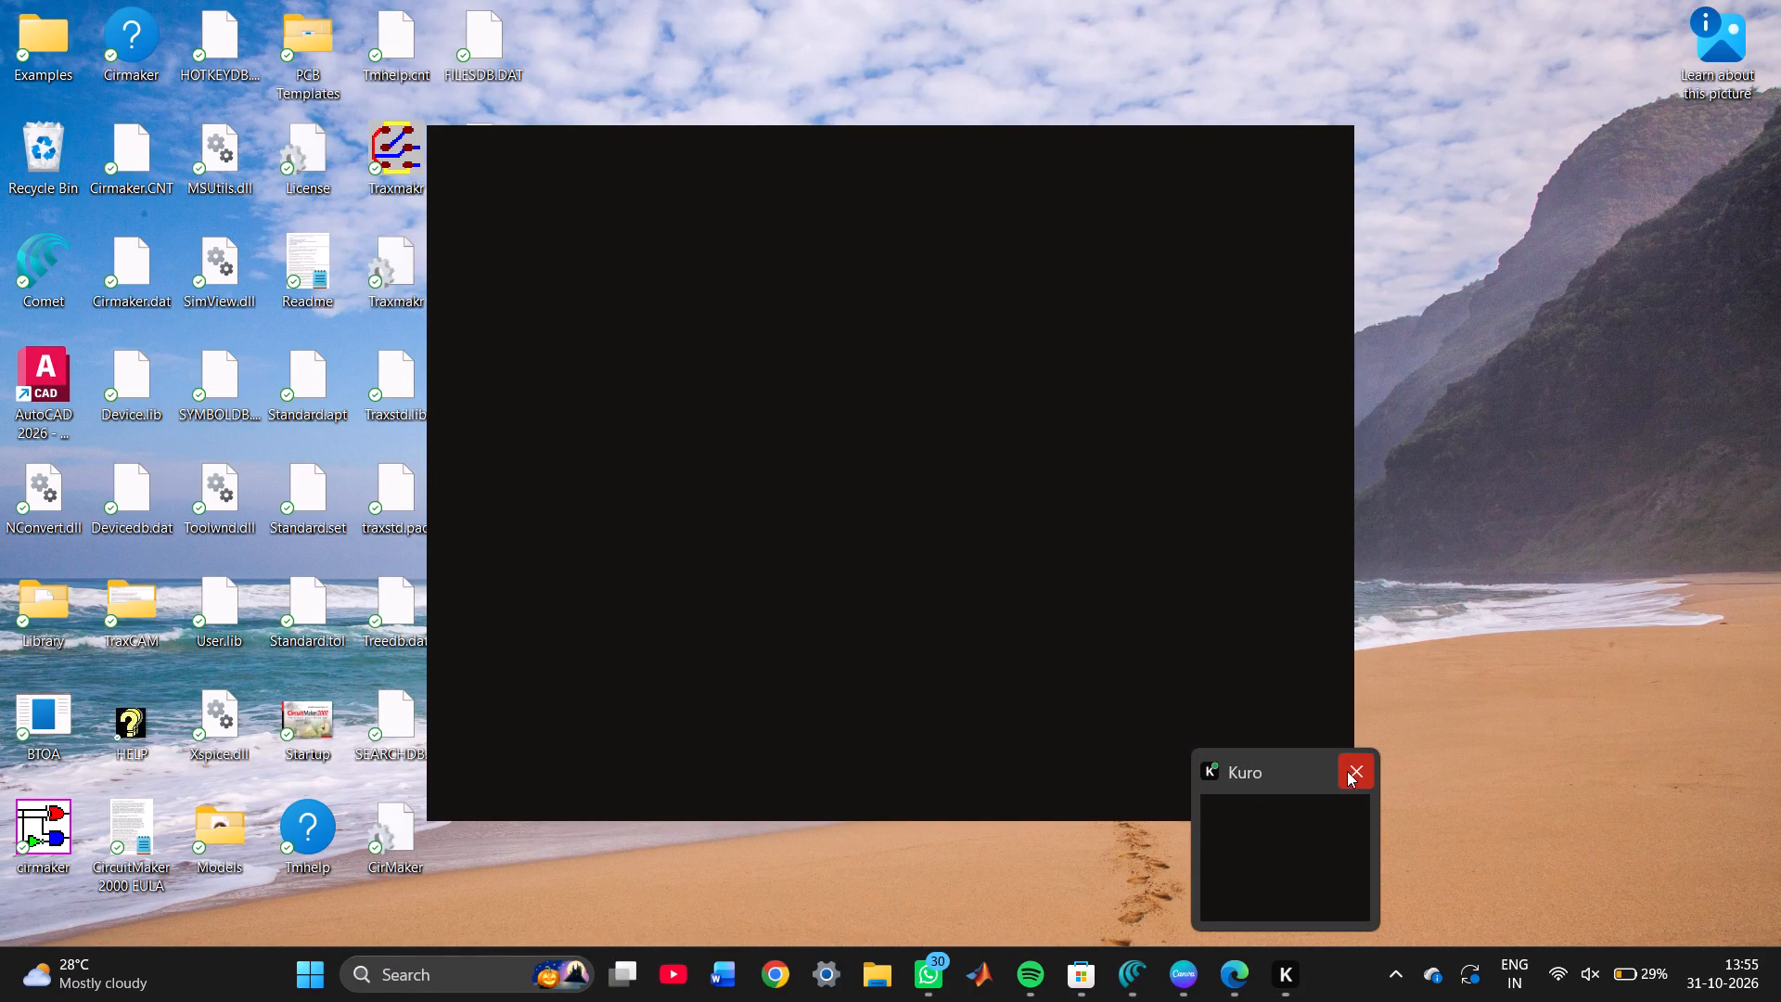
Restart Kuro by closing its blank window and launching it again from the desktop.
{"action": "left_click", "coordinate": [1347, 770]}
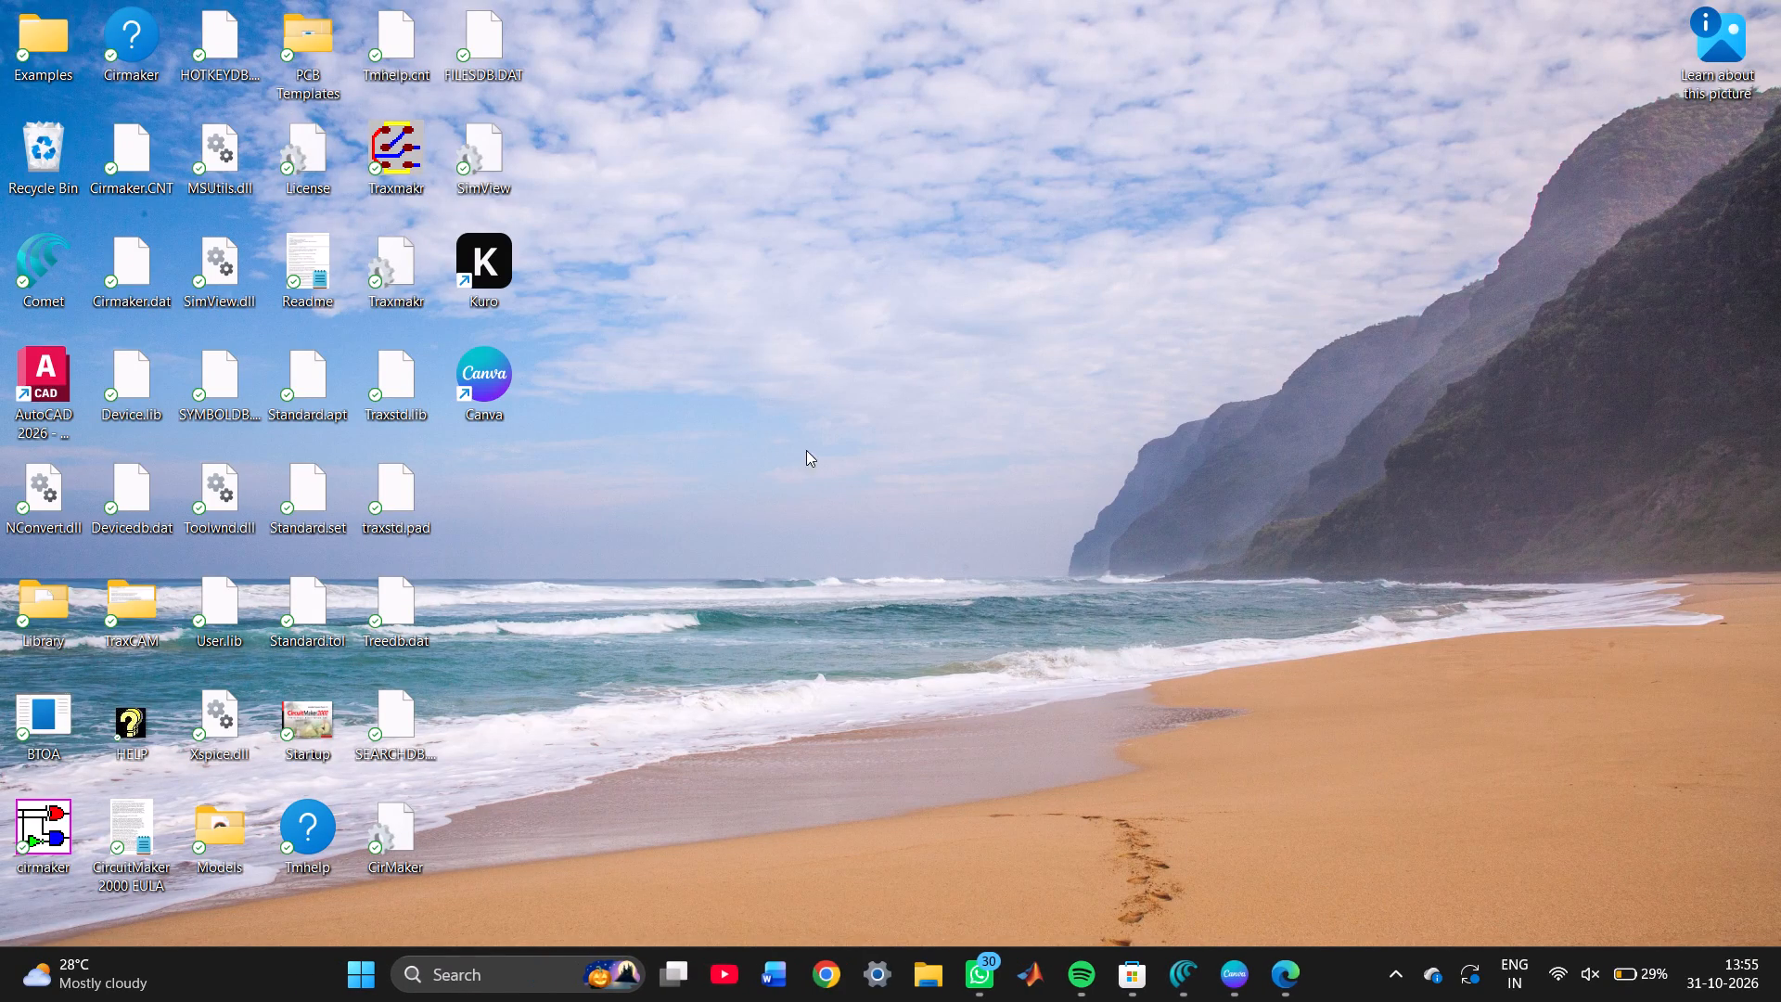
{"action": "double_click", "coordinate": [509, 263]}
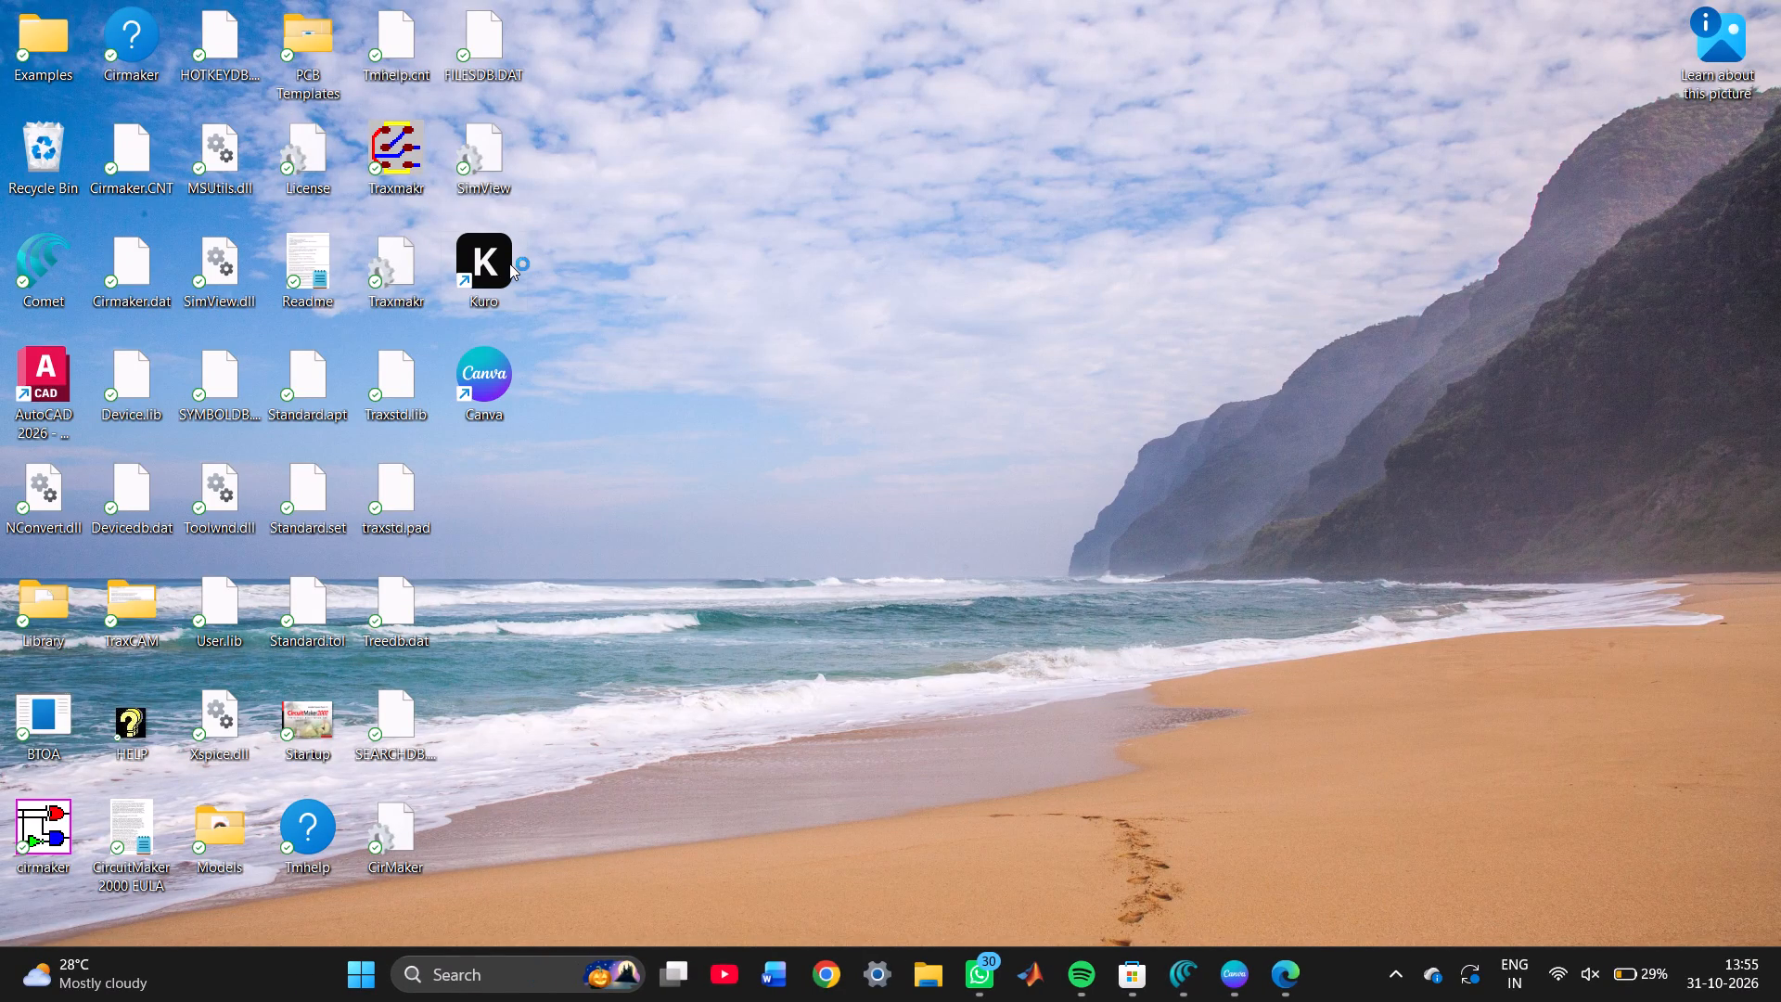
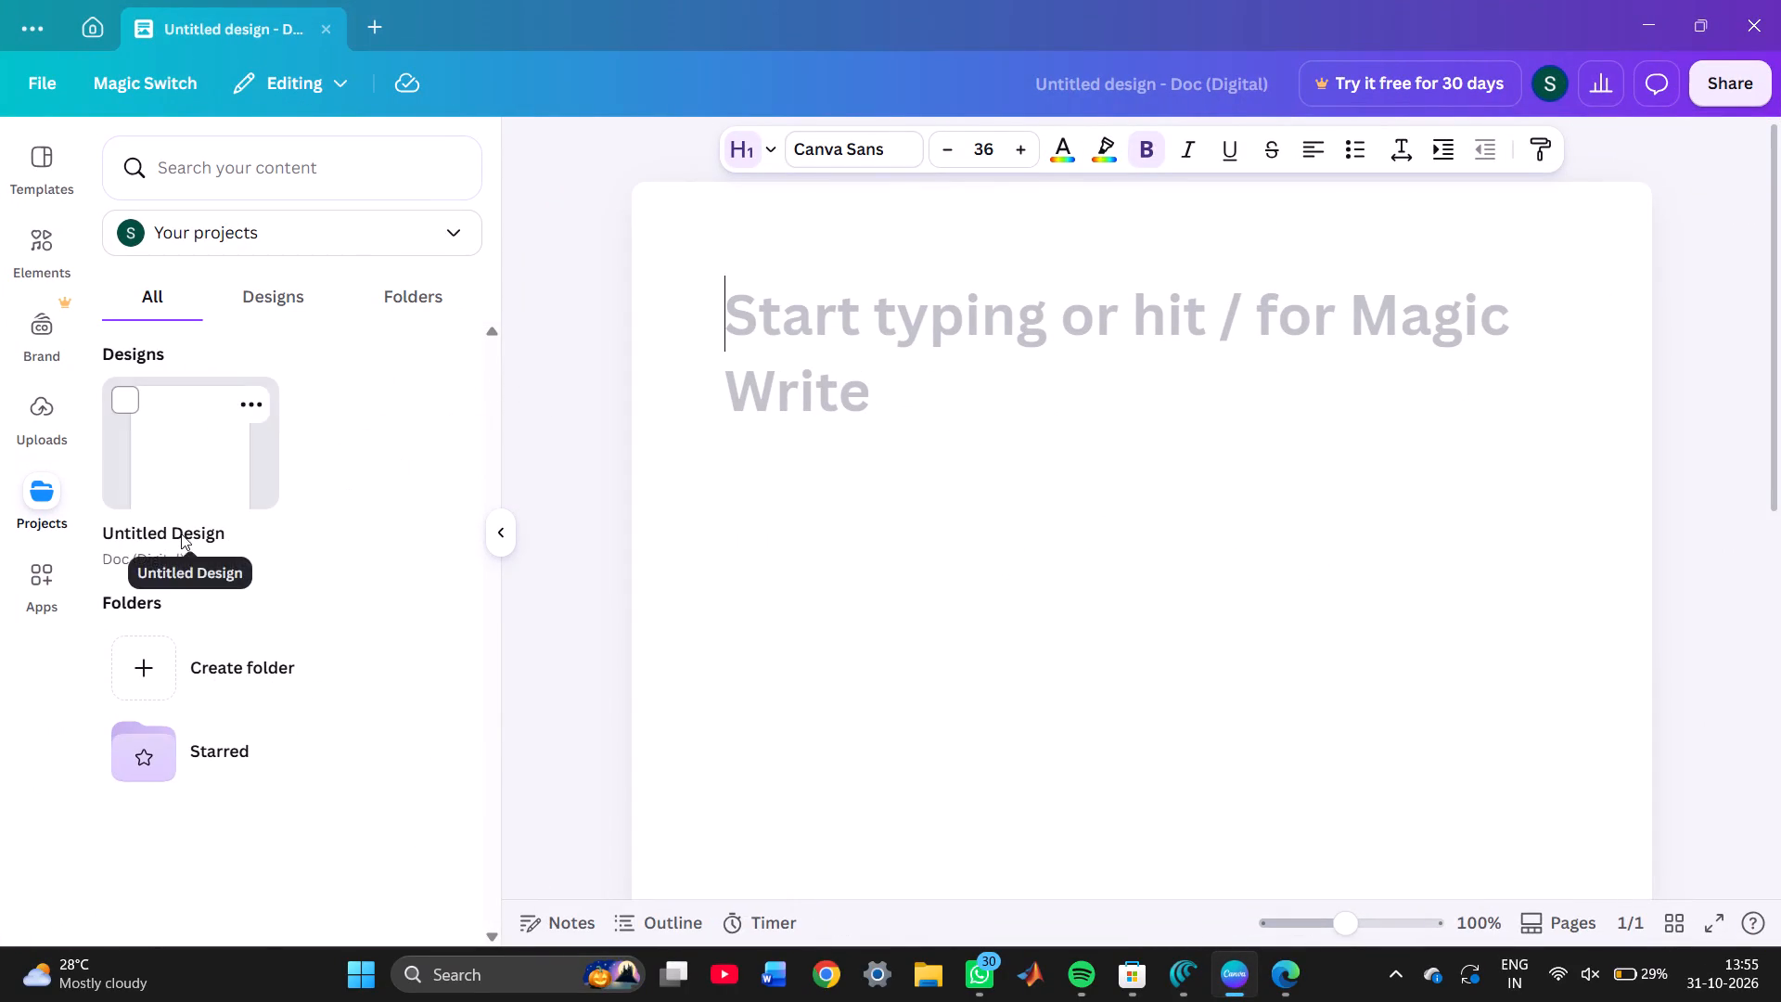
Upload the Andersons_Bridge_Term_Paper Word document from the Downloads folder to the design's uploads.
{"action": "left_click", "coordinate": [40, 419]}
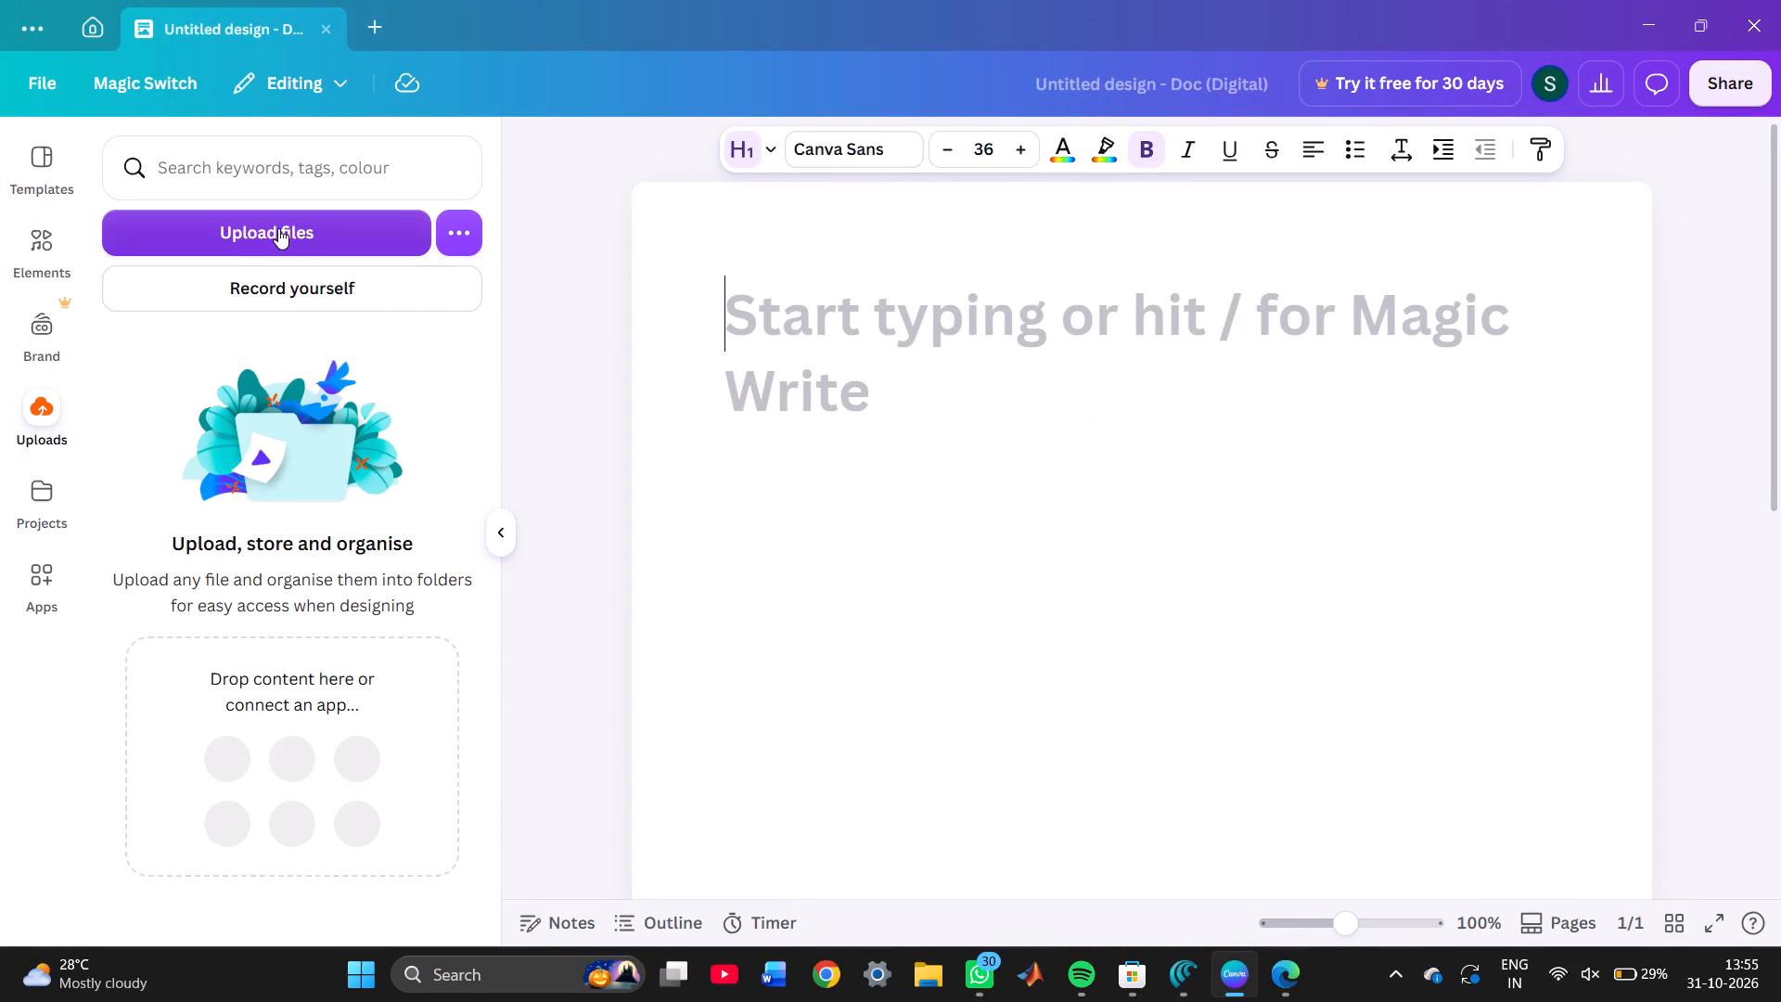
{"action": "left_click", "coordinate": [278, 228]}
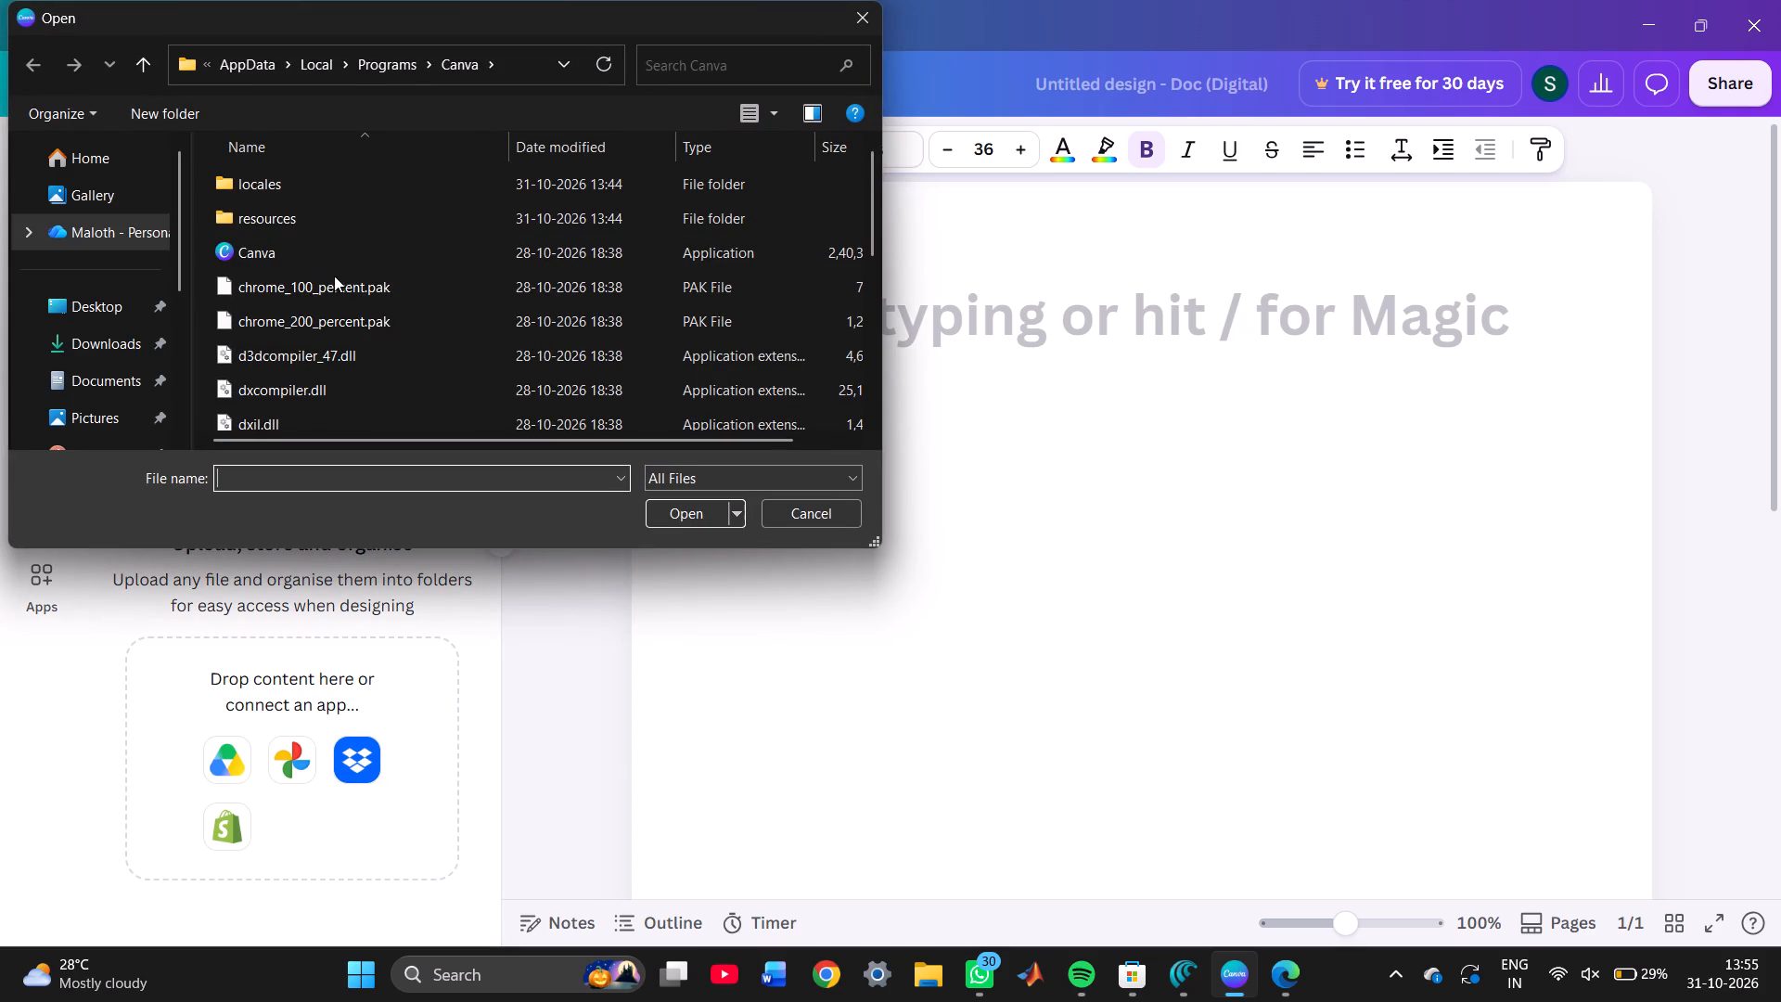
{"action": "scroll", "coordinate": [344, 315], "scroll_direction": "down", "scroll_amount": 1}
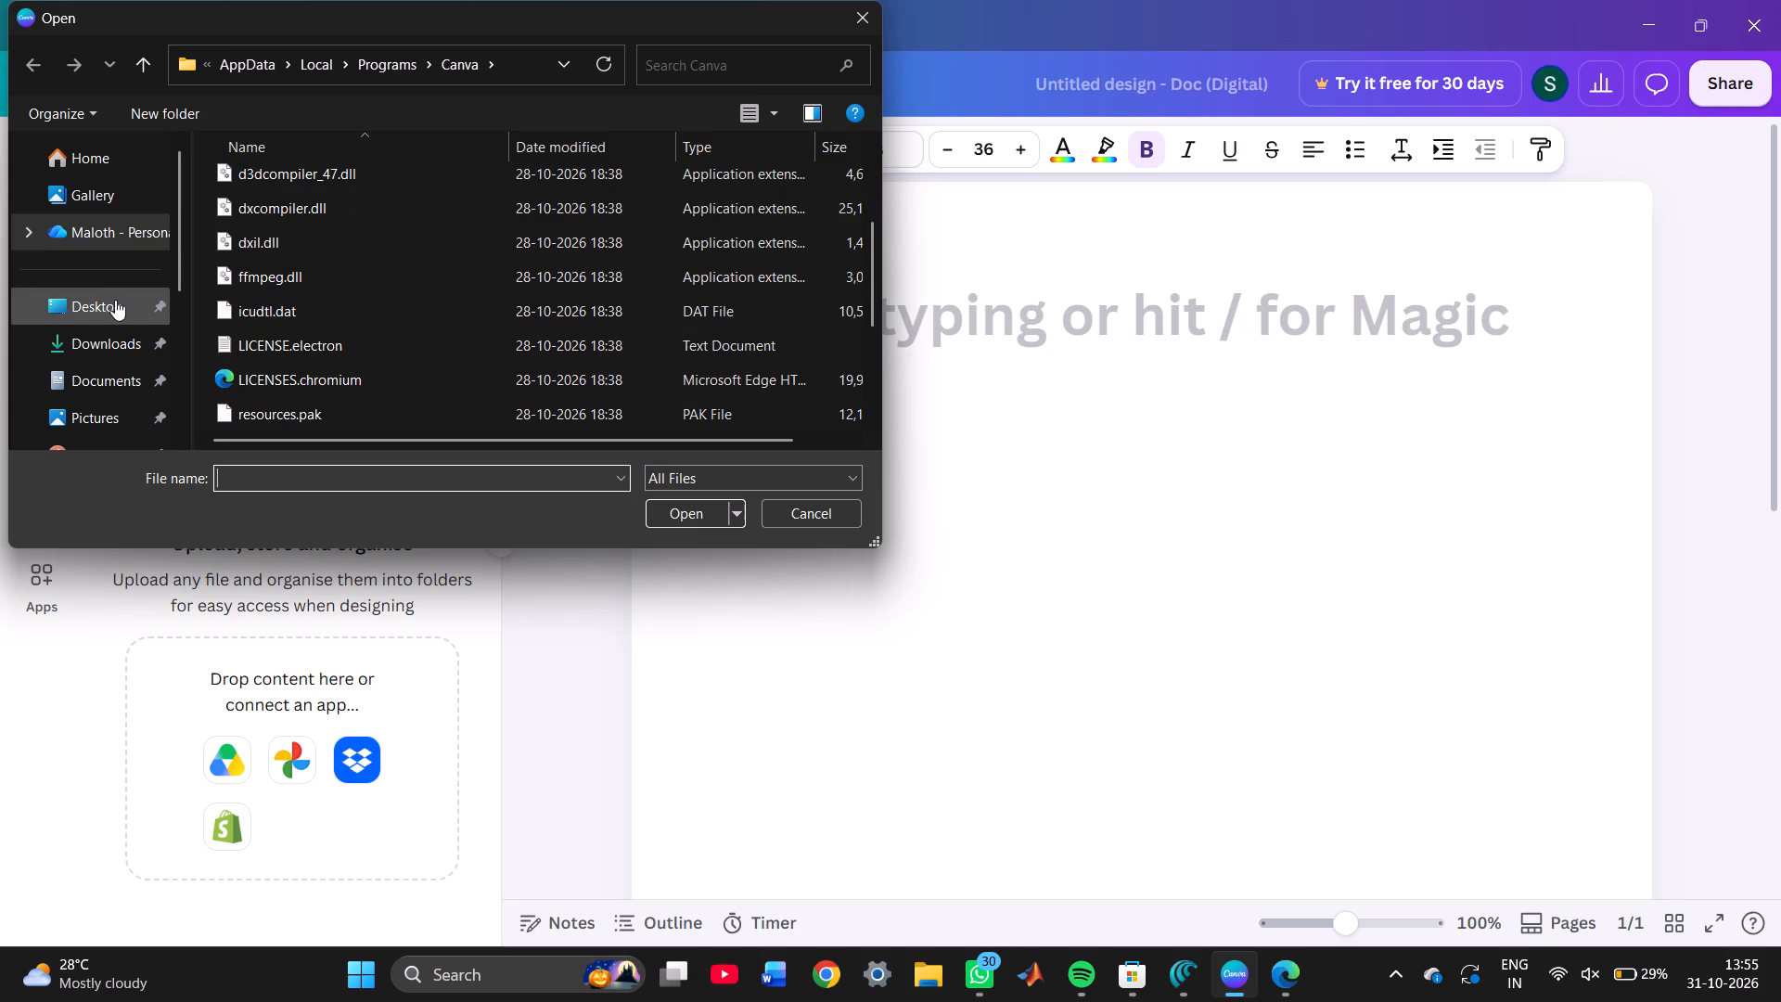
{"action": "left_click", "coordinate": [102, 336]}
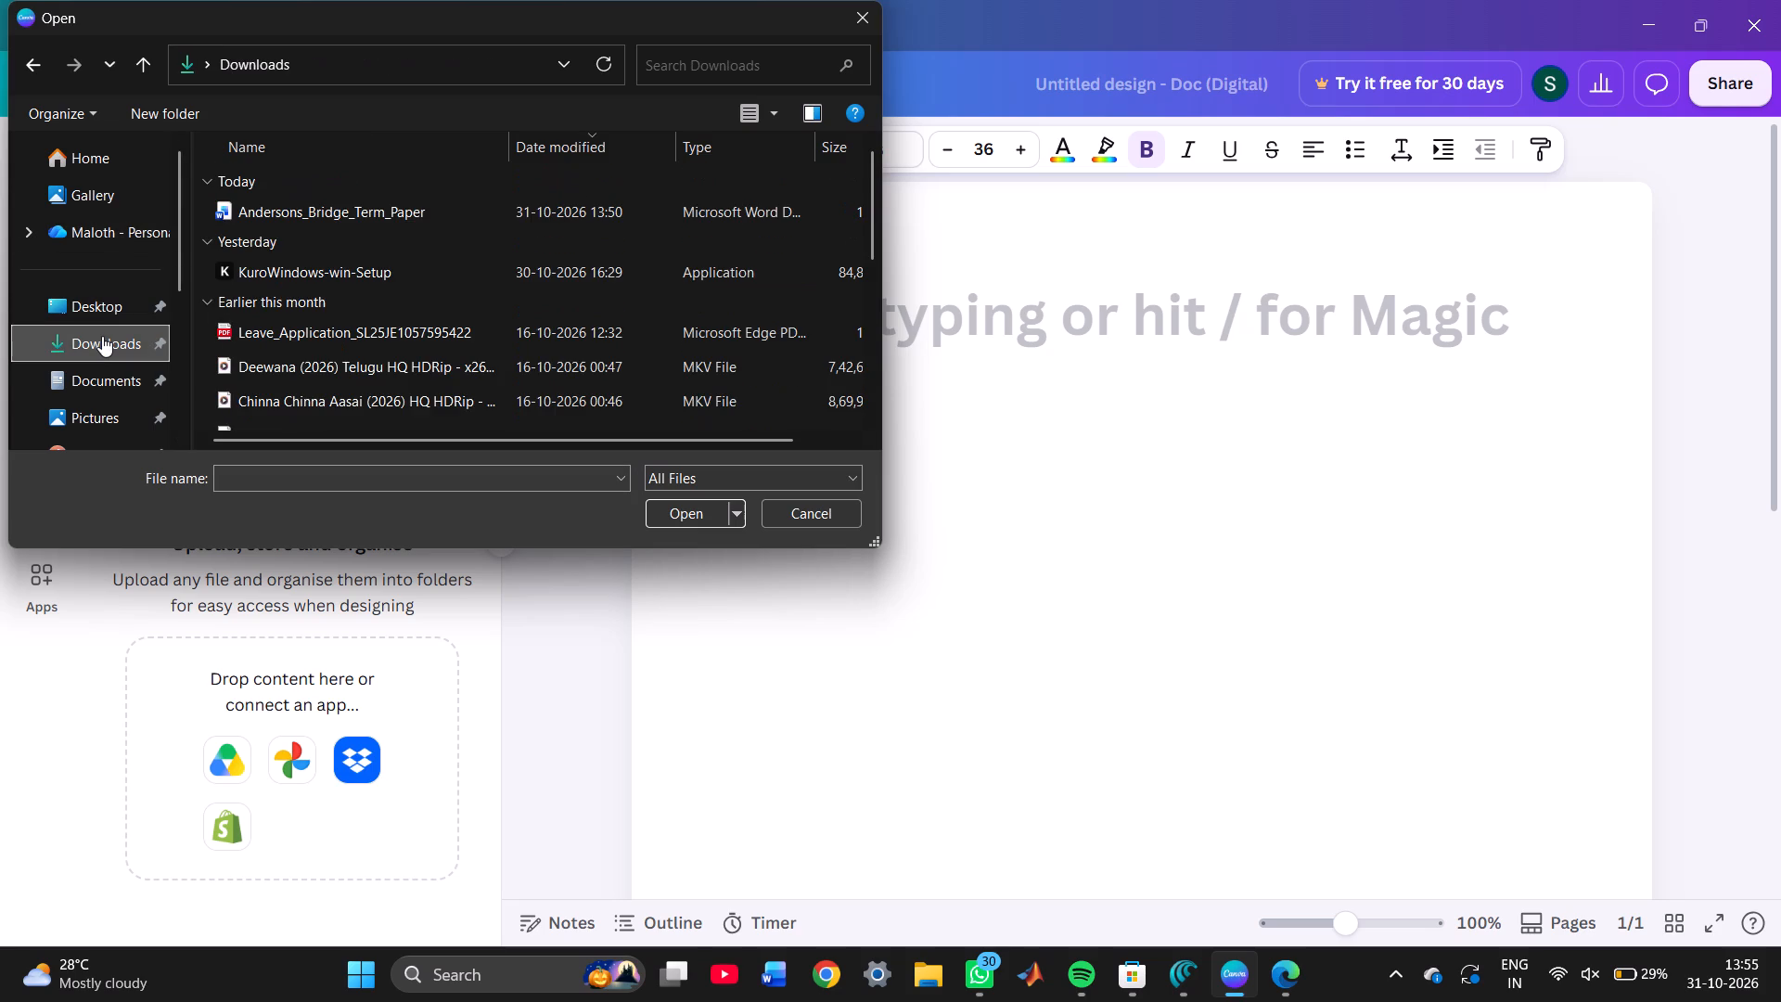
{"action": "double_click", "coordinate": [321, 212]}
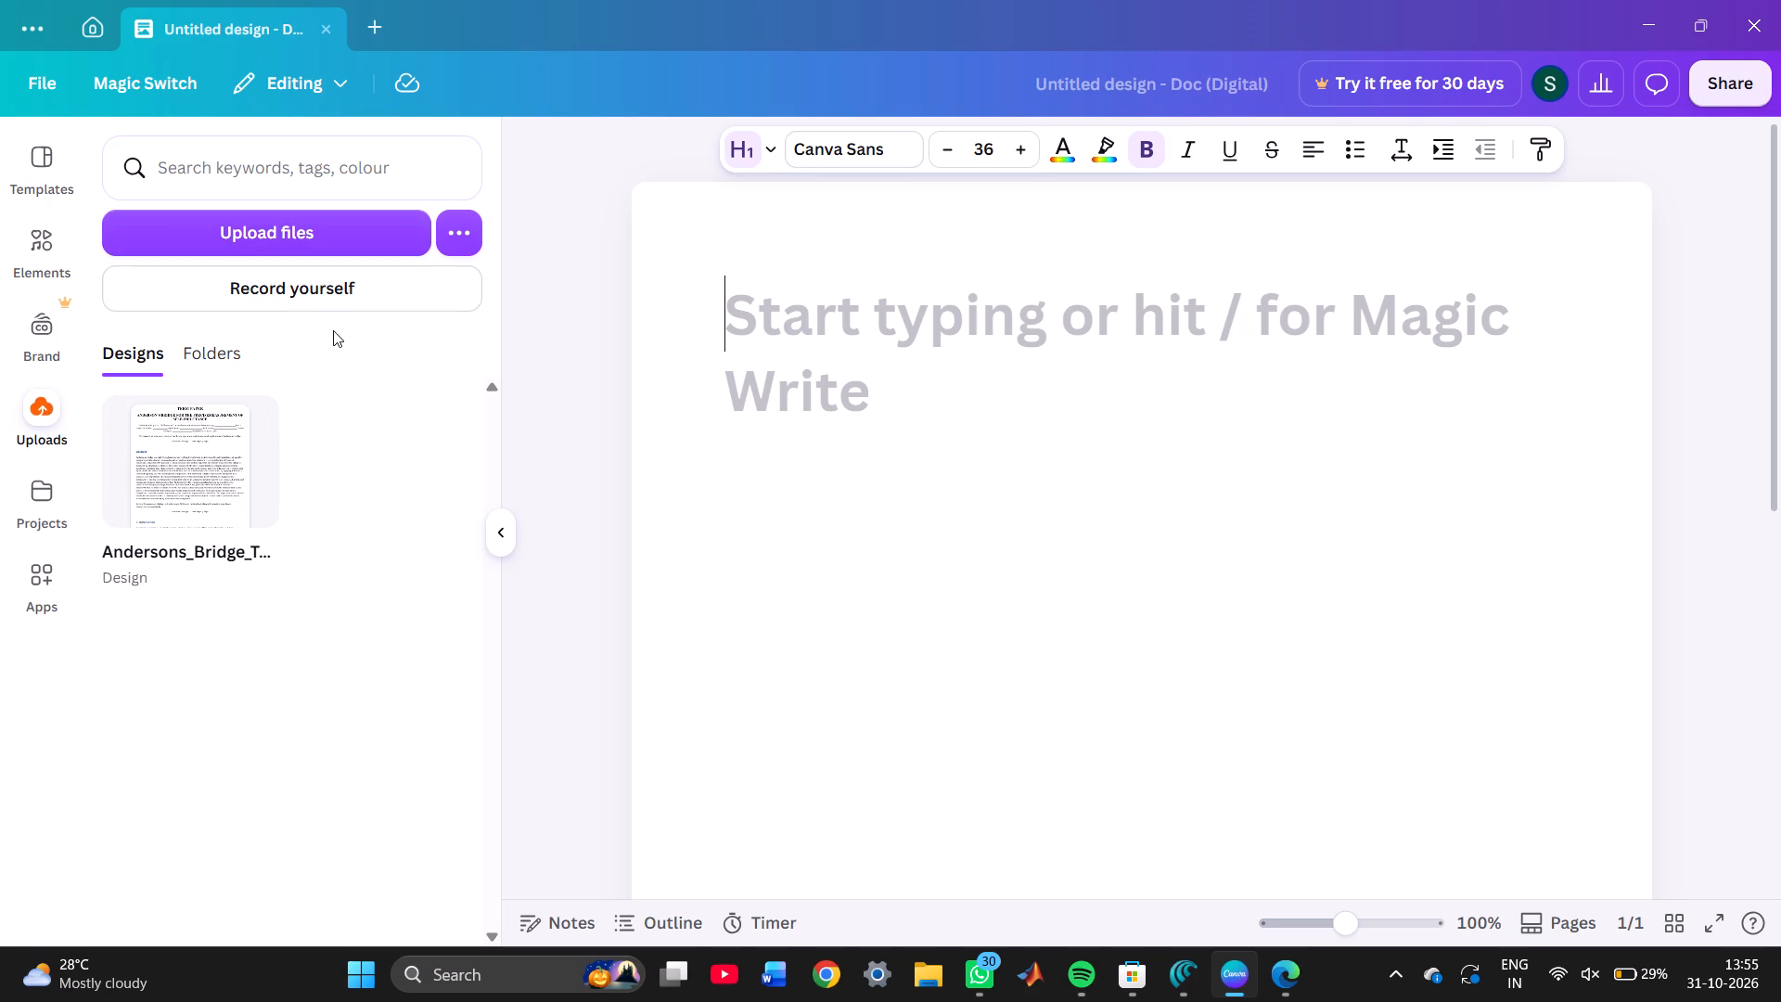
Insert the uploaded Andersons_Bridge_Term_Paper into the blank document.
{"action": "left_click", "coordinate": [229, 491]}
{"action": "left_click", "coordinate": [259, 430]}
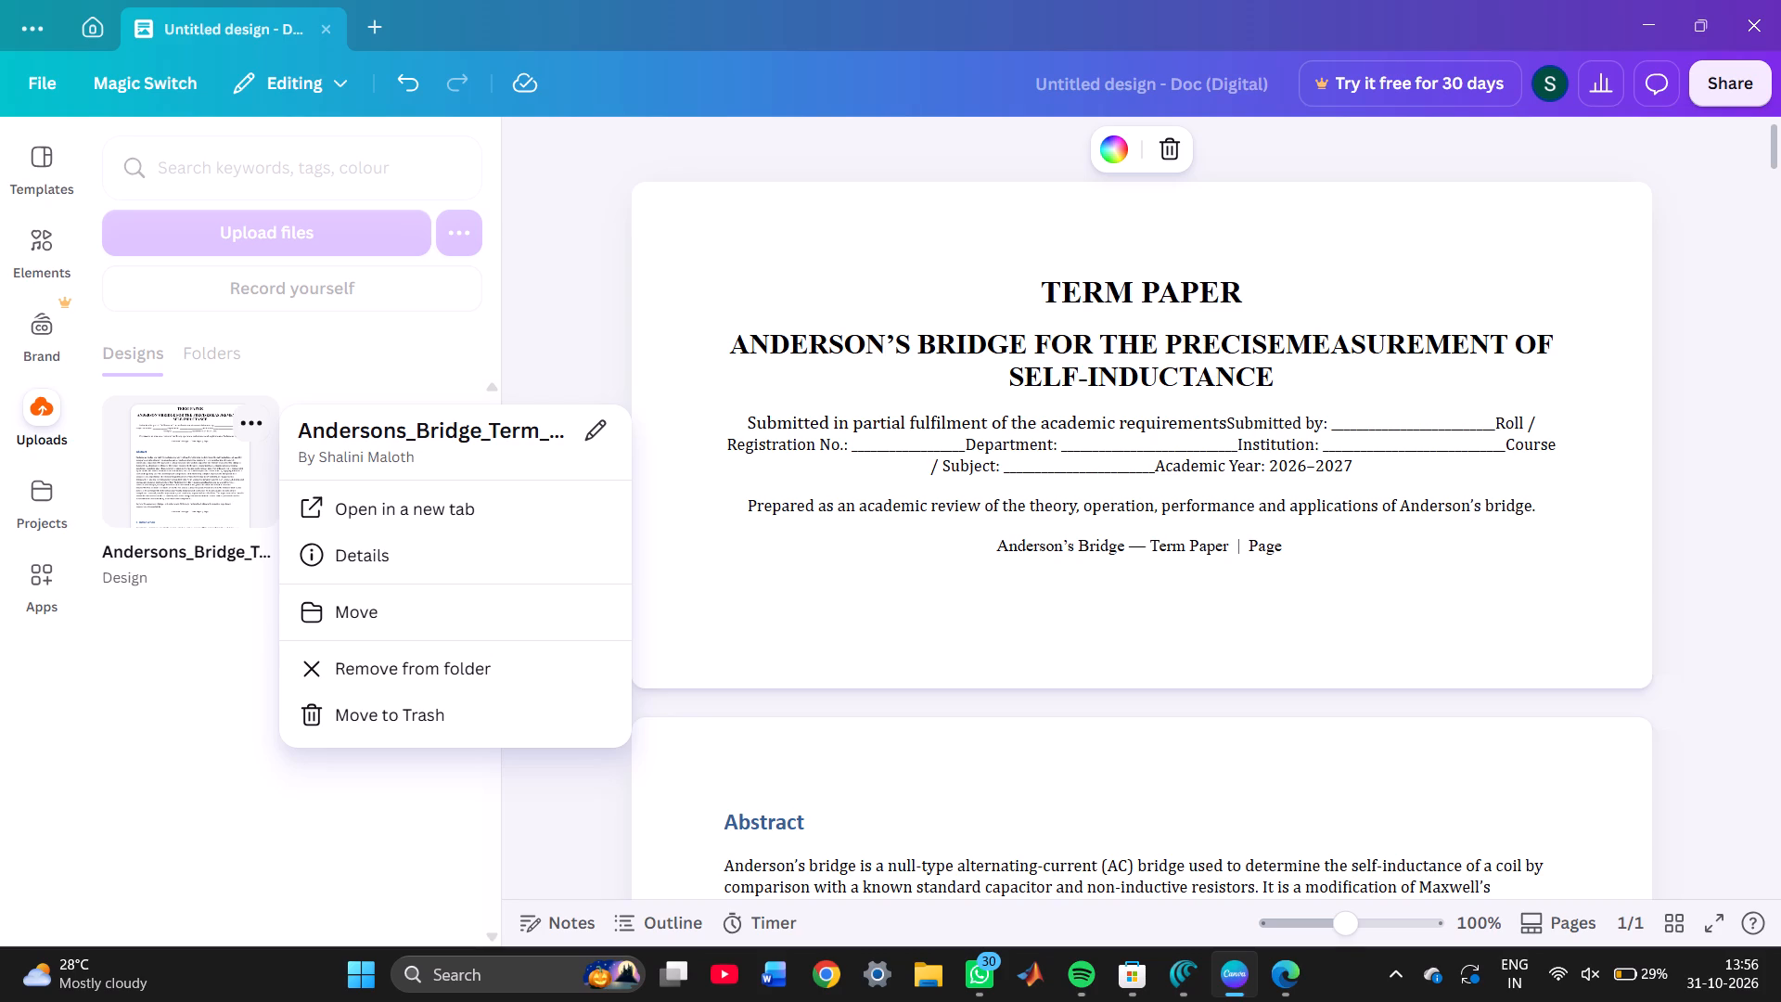
Review the imported term paper's content from the title page through to the References section.
{"action": "scroll", "coordinate": [1140, 499], "scroll_direction": "down", "scroll_amount": 7}
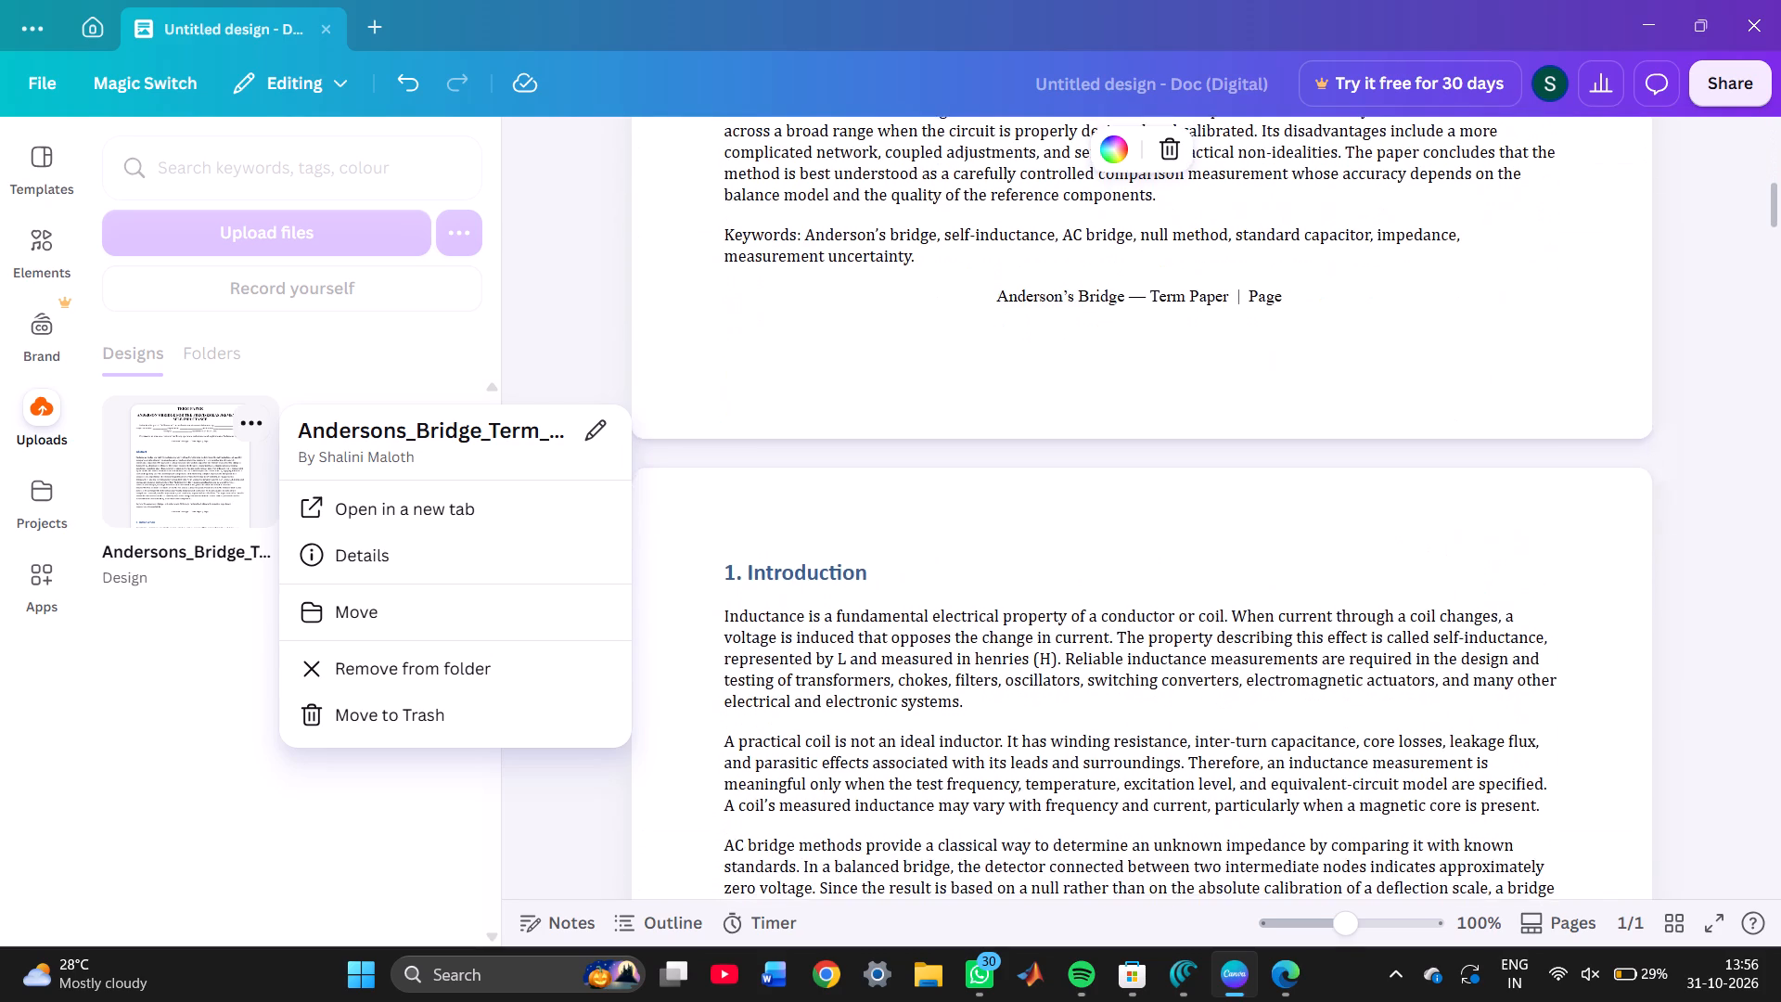
{"action": "scroll", "coordinate": [1140, 499], "scroll_direction": "down", "scroll_amount": 9}
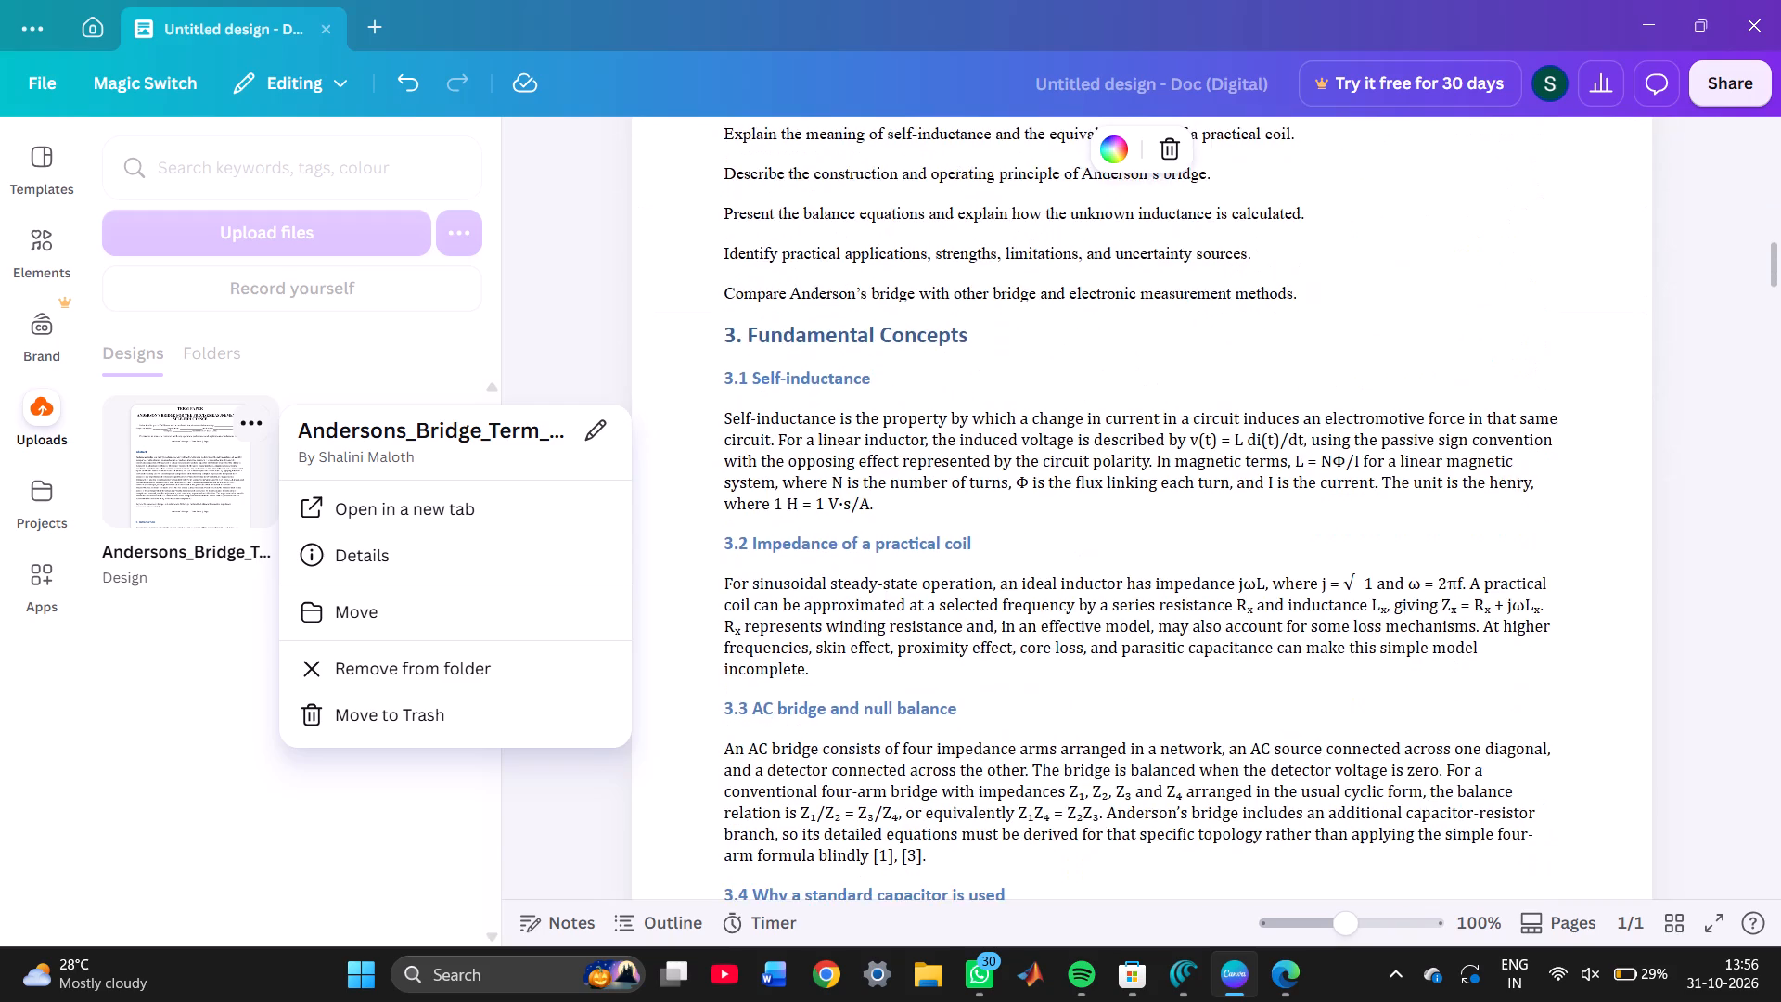
{"action": "scroll", "coordinate": [1140, 499], "scroll_direction": "down", "scroll_amount": 15}
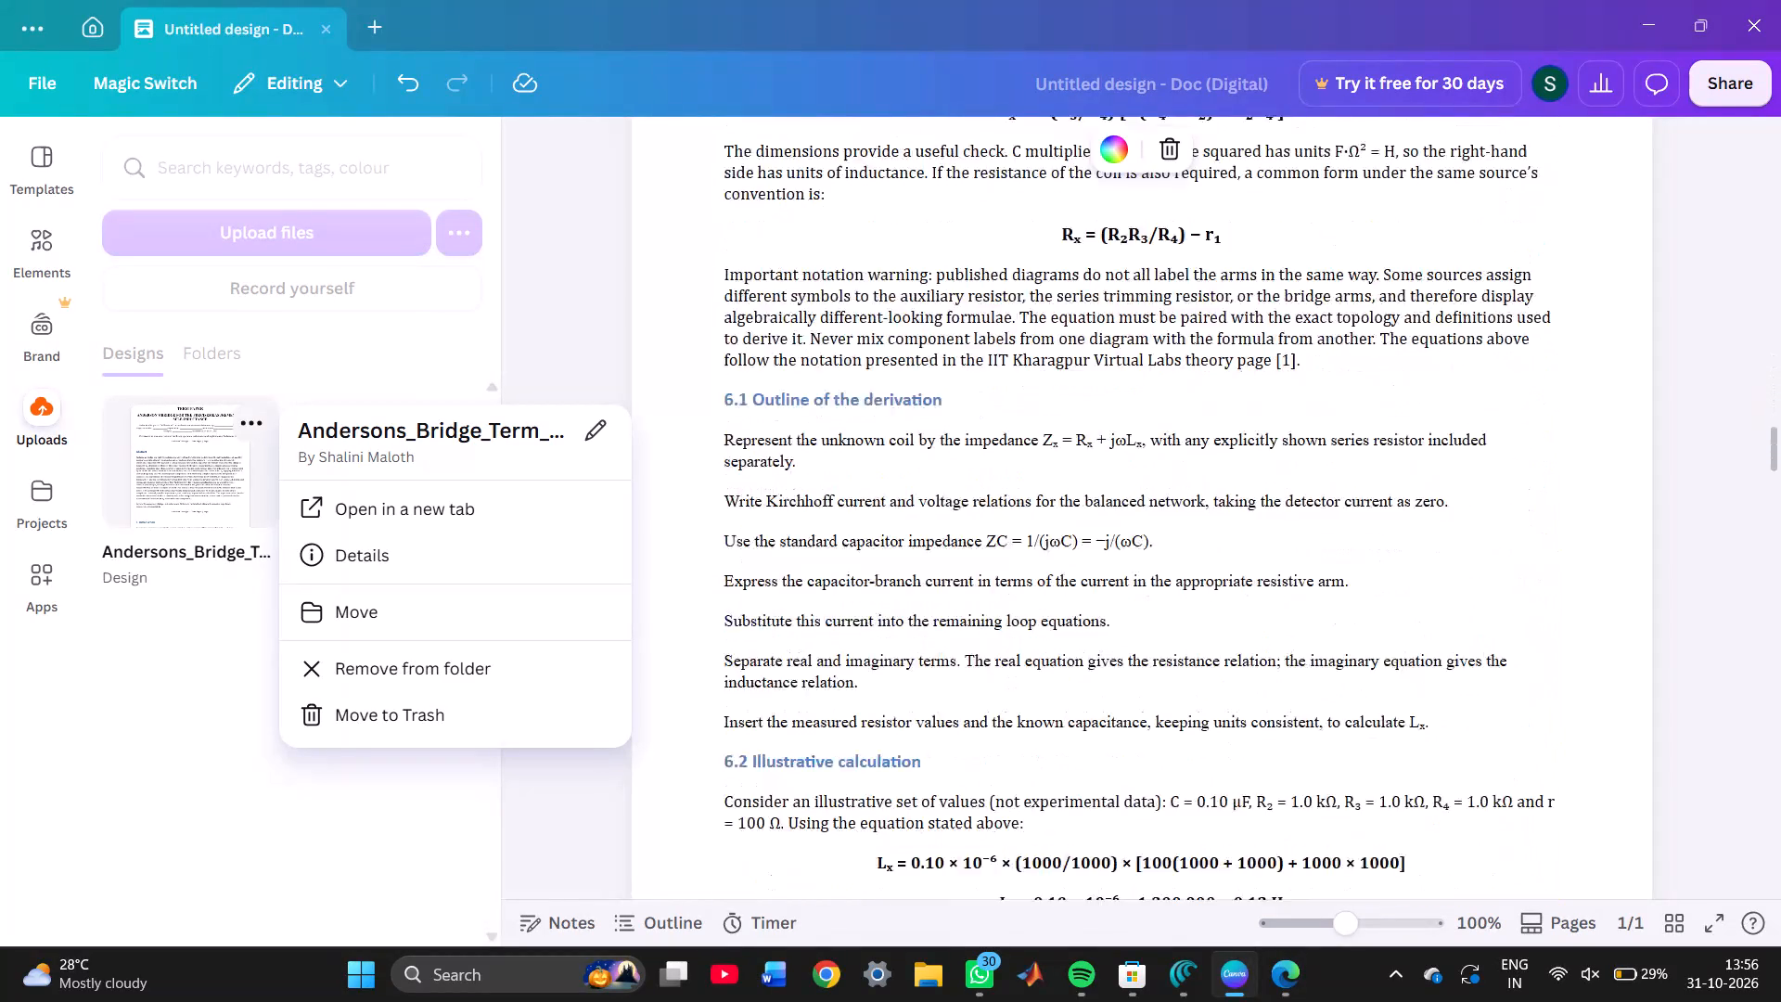
{"action": "scroll", "coordinate": [1140, 499], "scroll_direction": "down", "scroll_amount": 16}
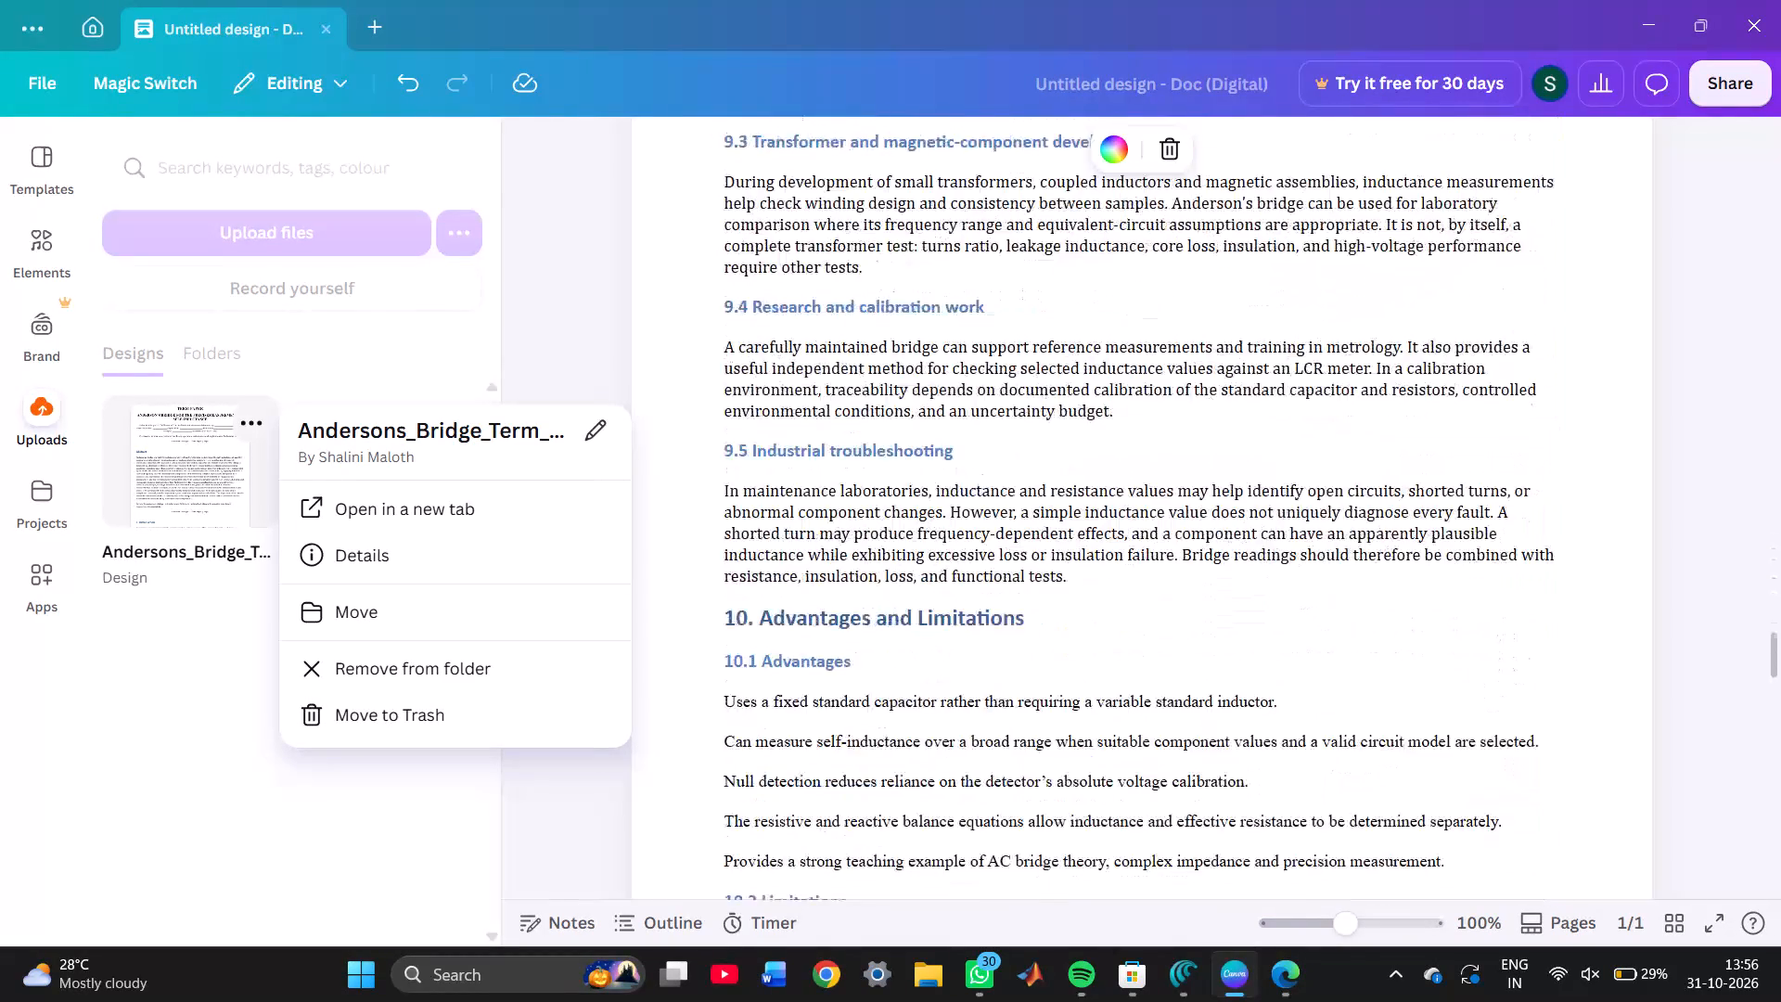
{"action": "scroll", "coordinate": [1140, 499], "scroll_direction": "down", "scroll_amount": 18}
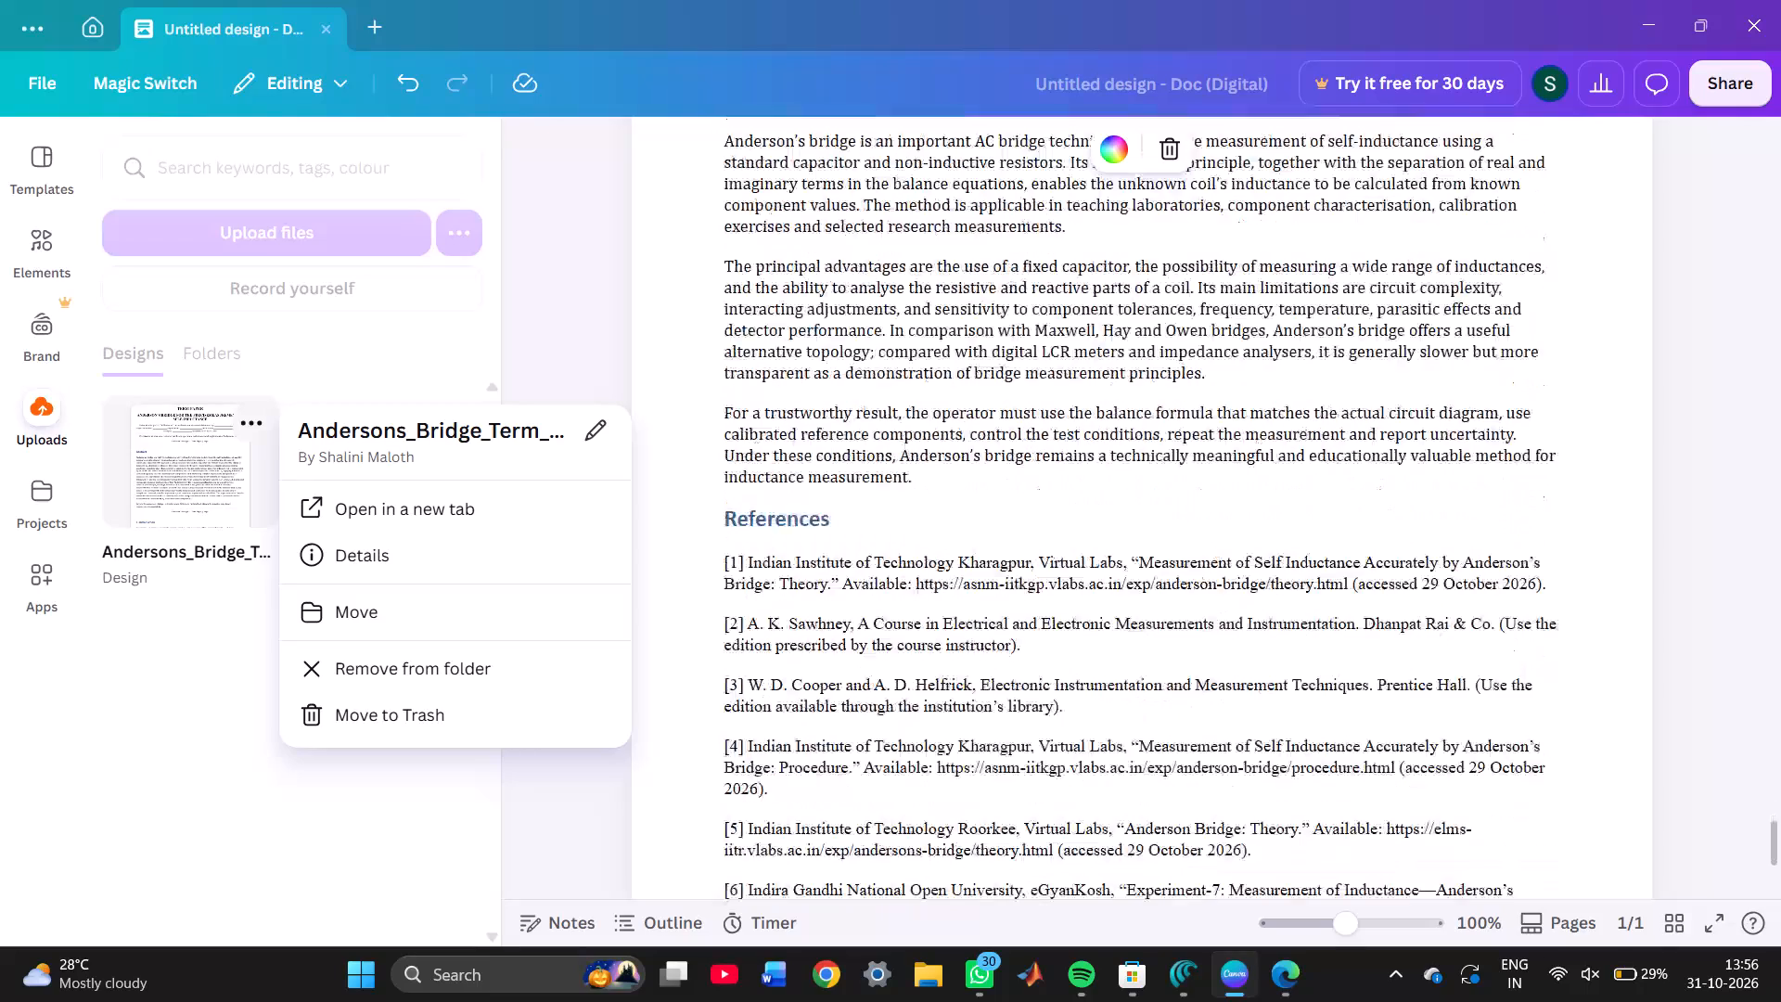
{"action": "scroll", "coordinate": [1140, 499], "scroll_direction": "down", "scroll_amount": 1}
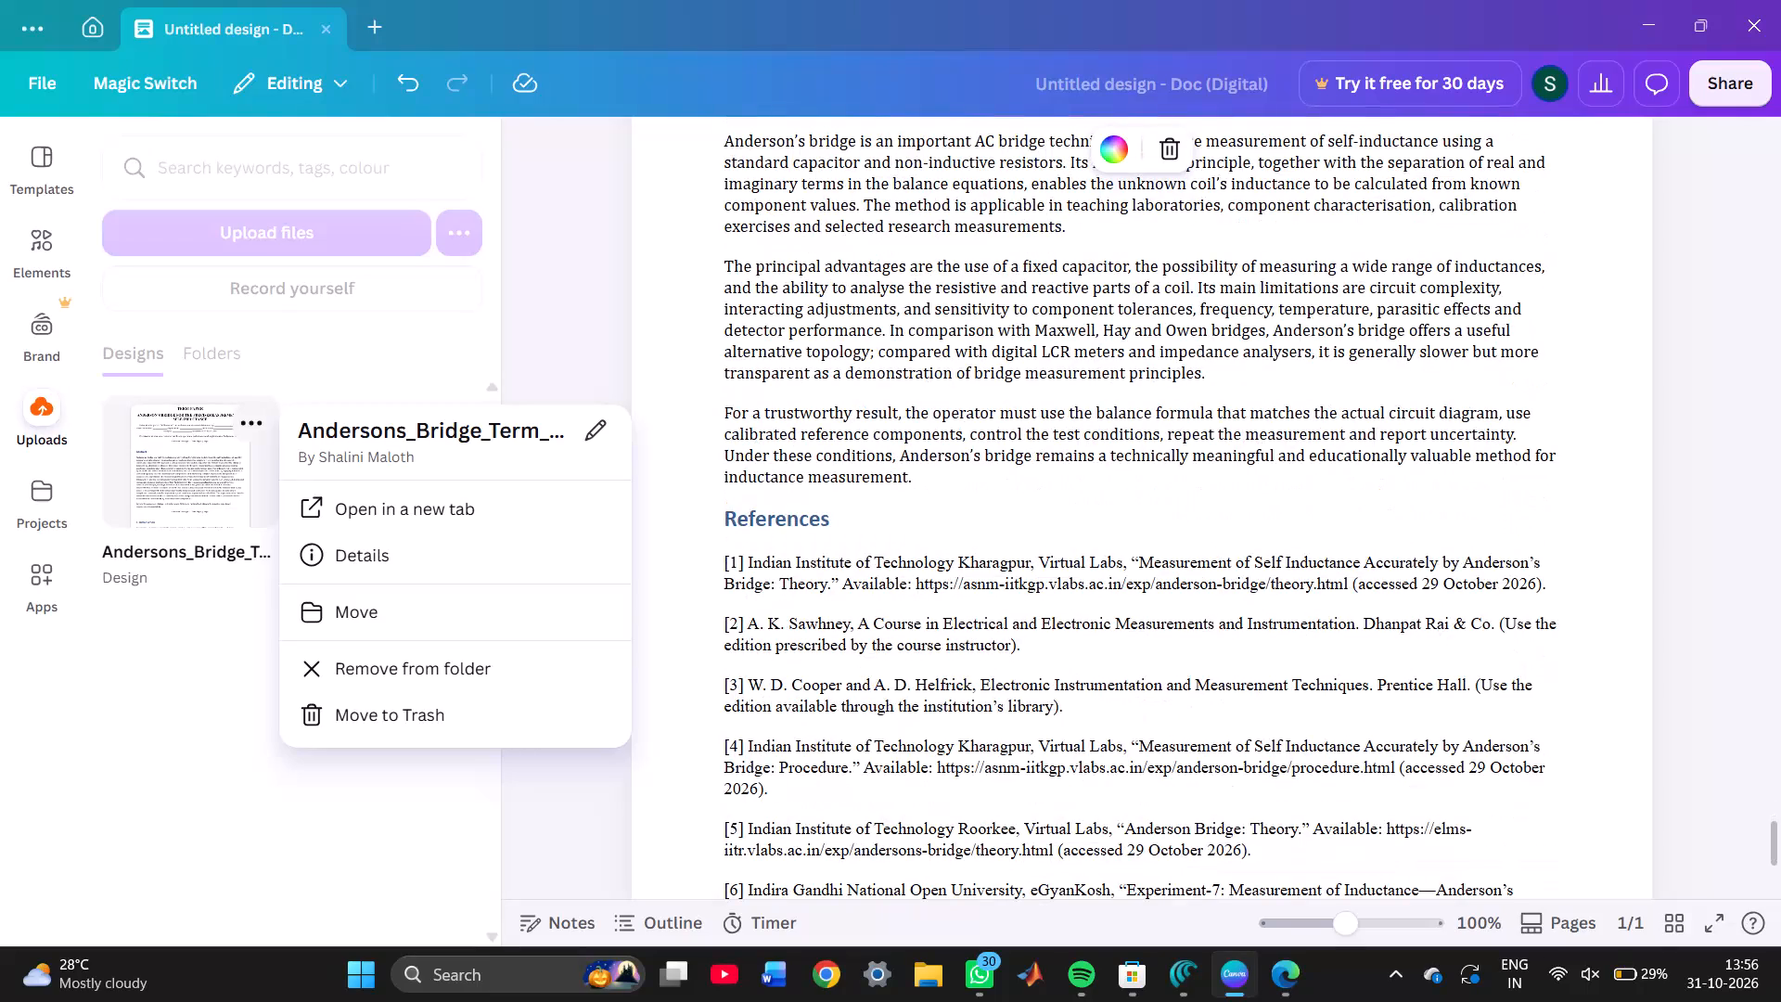
Delete entries [4] to [7] from the References list at the end of the paper.
{"action": "left_click_drag", "start_coordinate": [714, 397], "coordinate": [883, 636]}
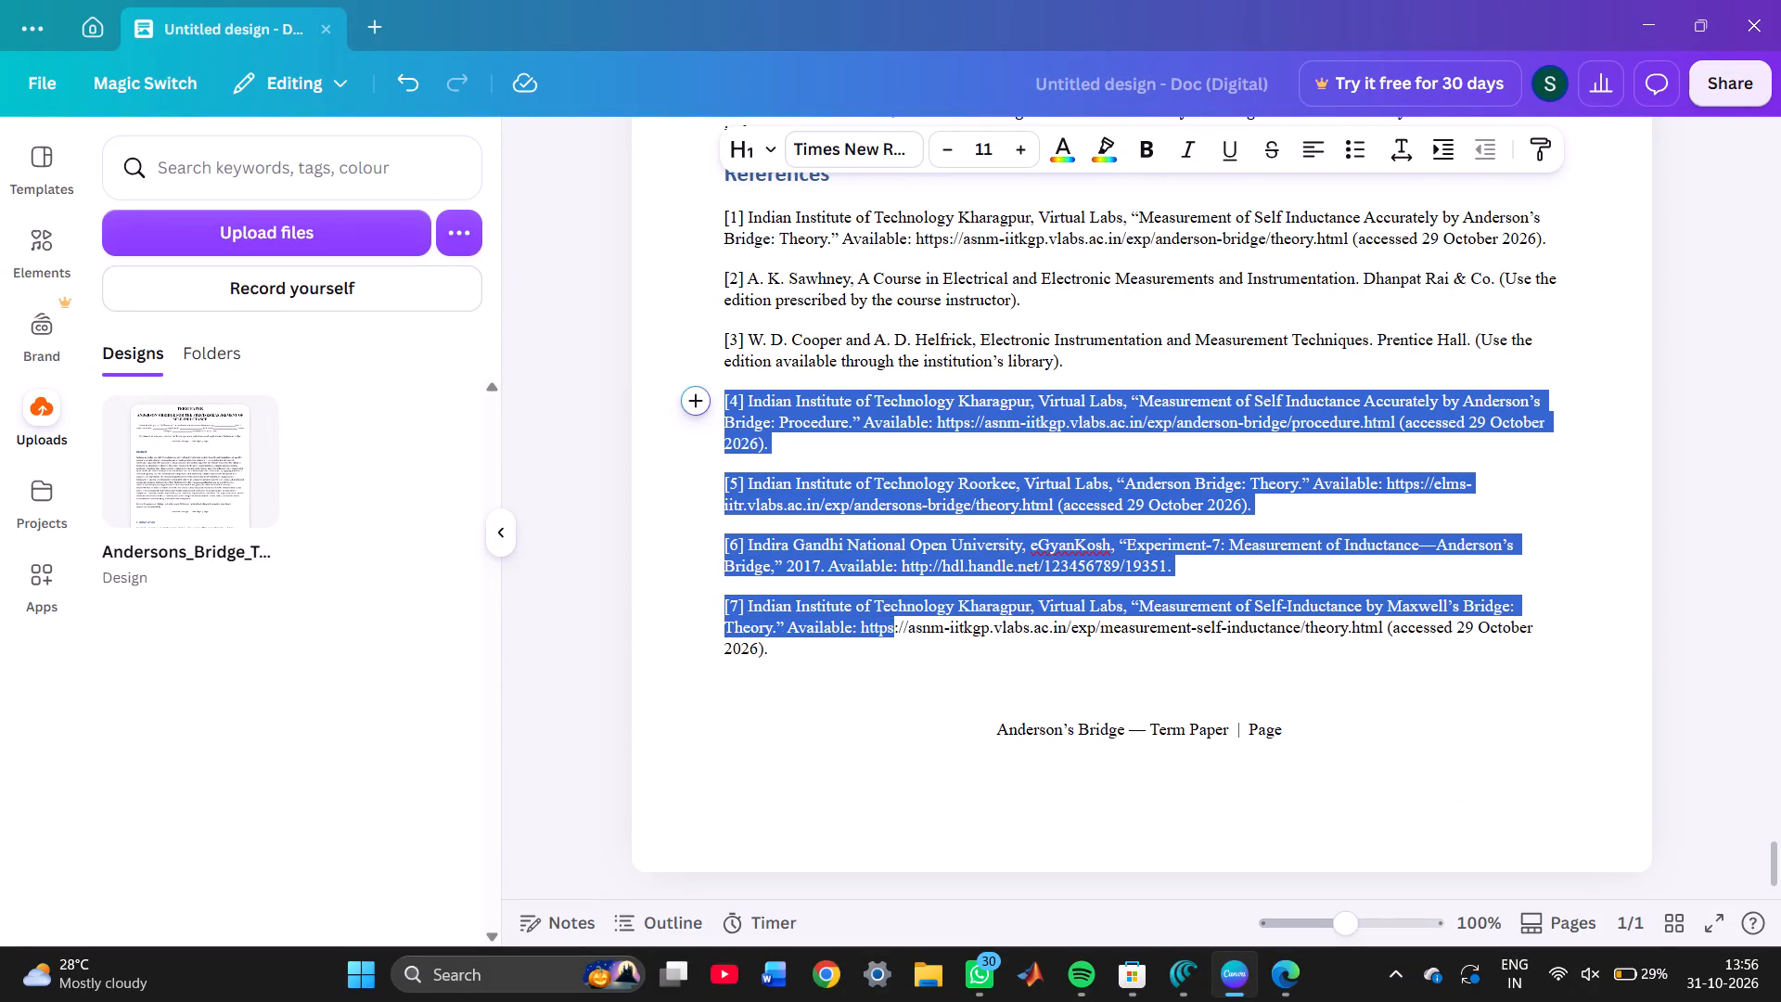
{"action": "left_click_drag", "start_coordinate": [883, 636], "coordinate": [865, 645]}
{"action": "key", "text": "BackSpace"}
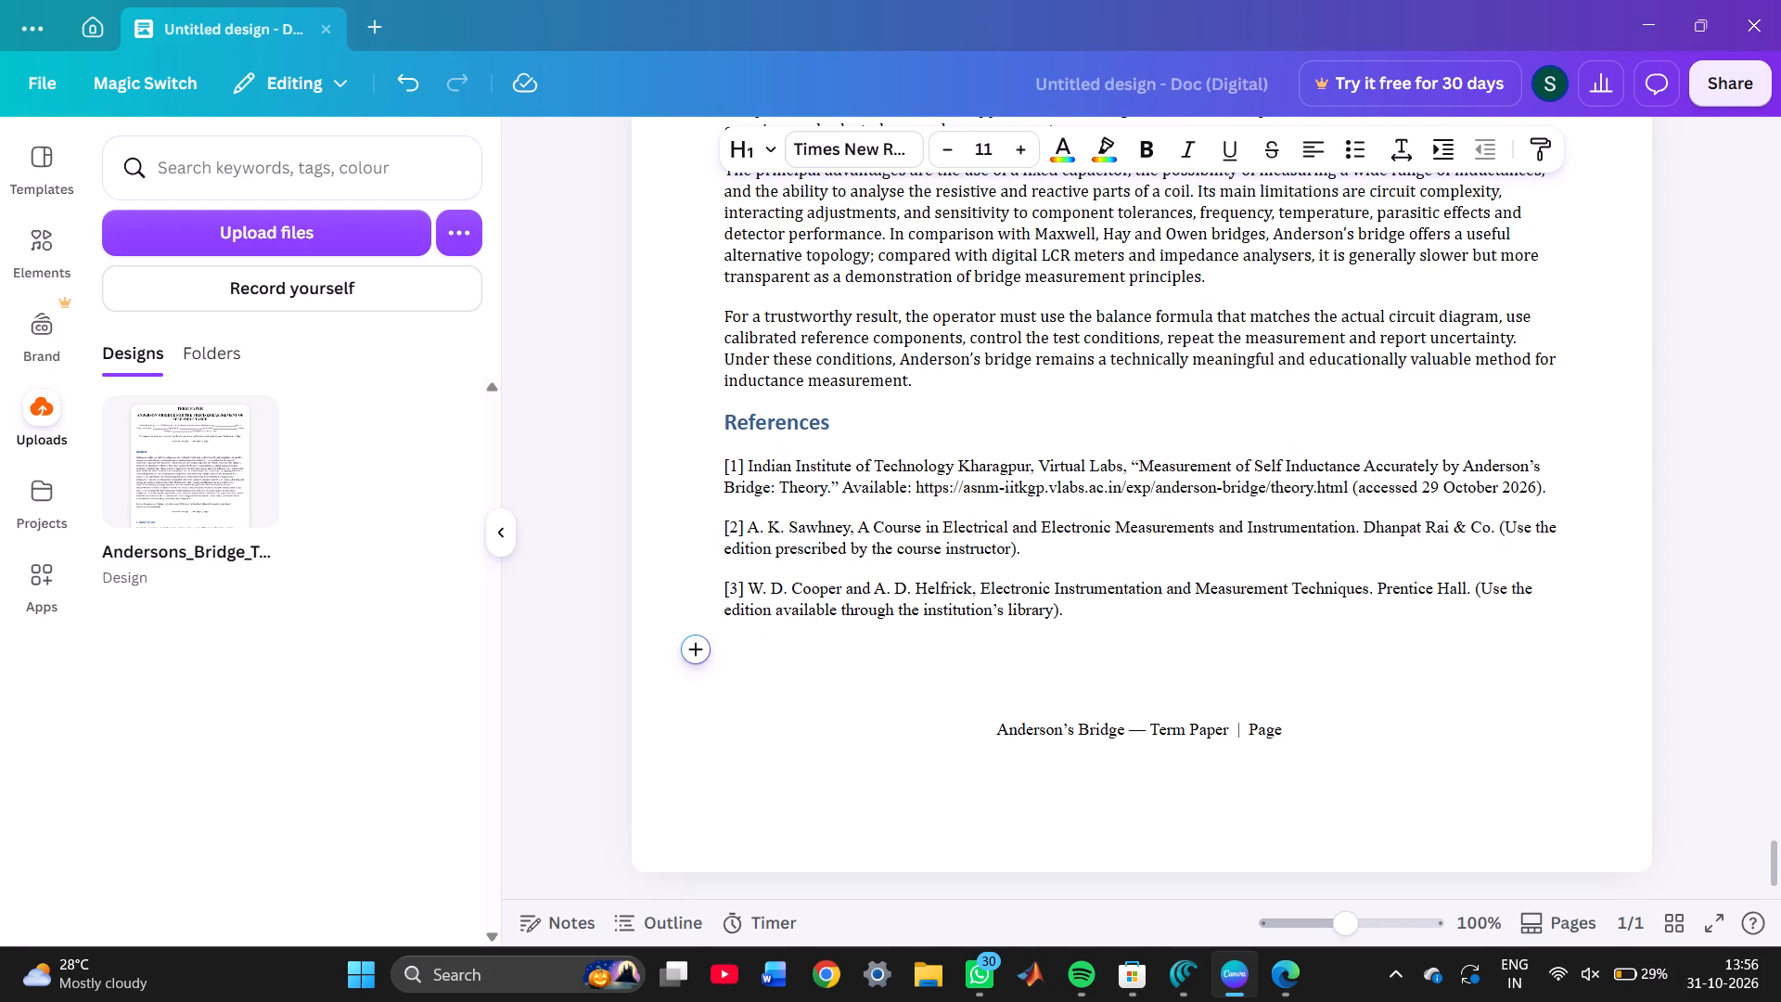
Look back through the paper's sections and check the title page and the Abstract.
{"action": "scroll", "coordinate": [1021, 596], "scroll_direction": "up", "scroll_amount": 7}
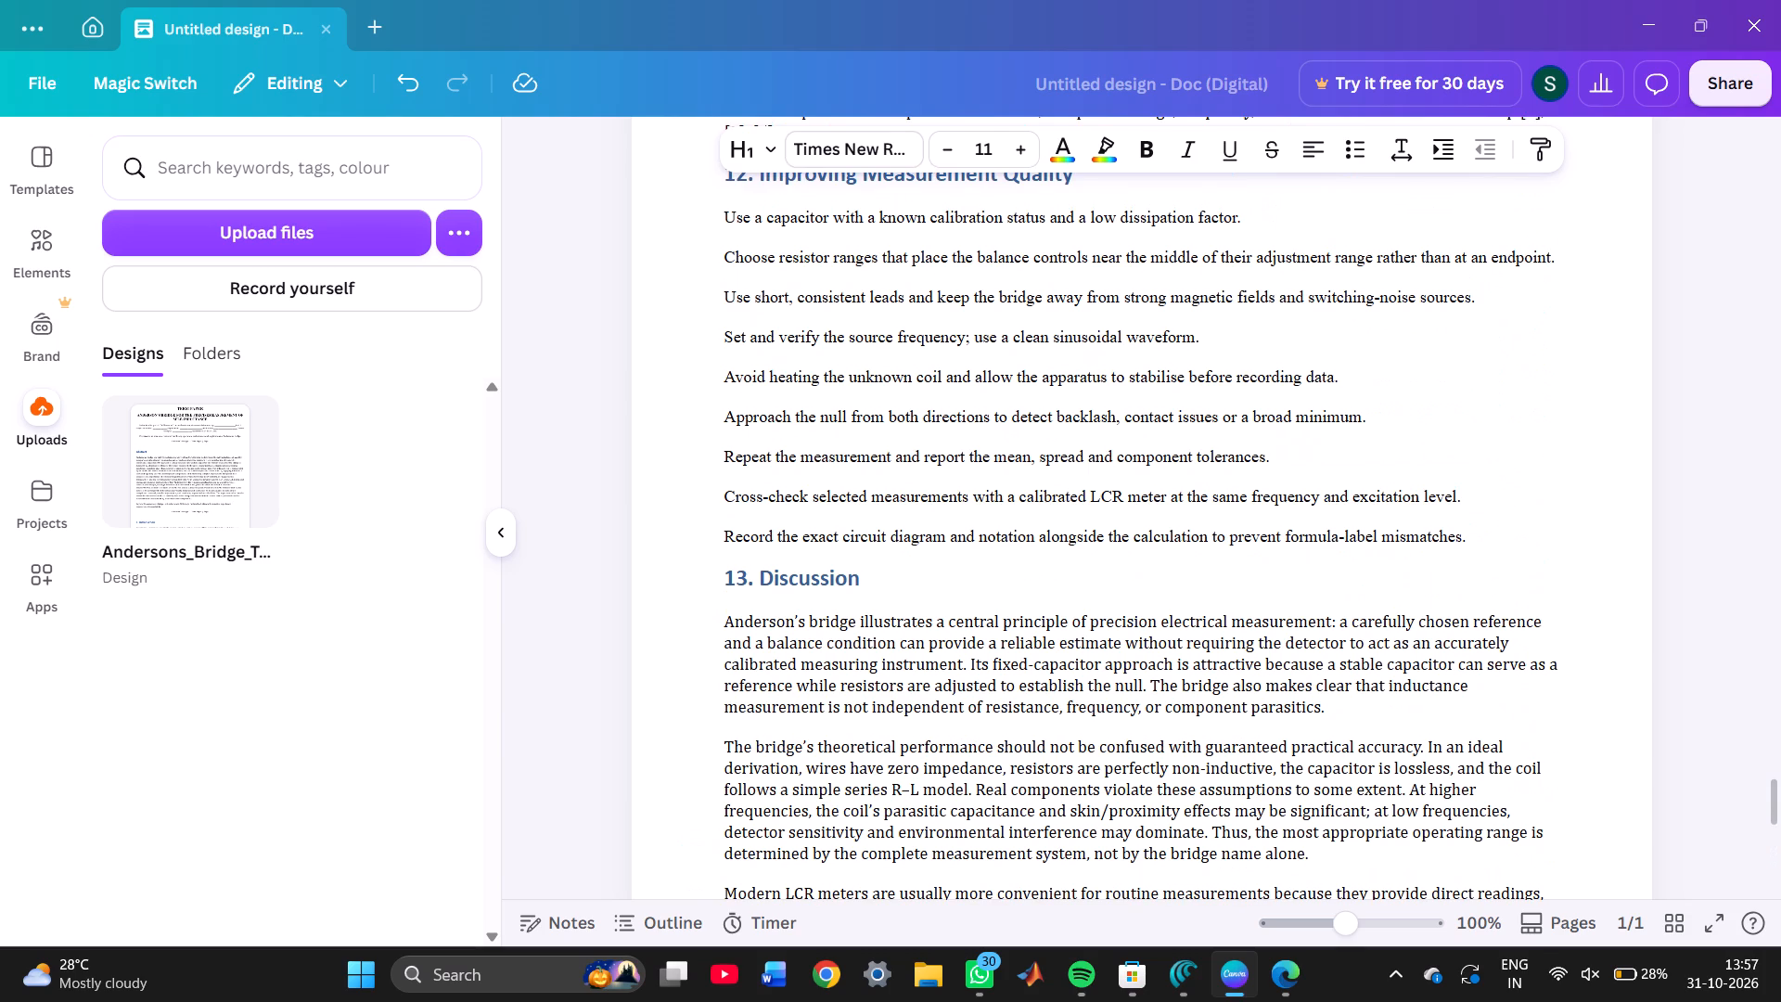
{"action": "scroll", "coordinate": [1037, 450], "scroll_direction": "up", "scroll_amount": 15}
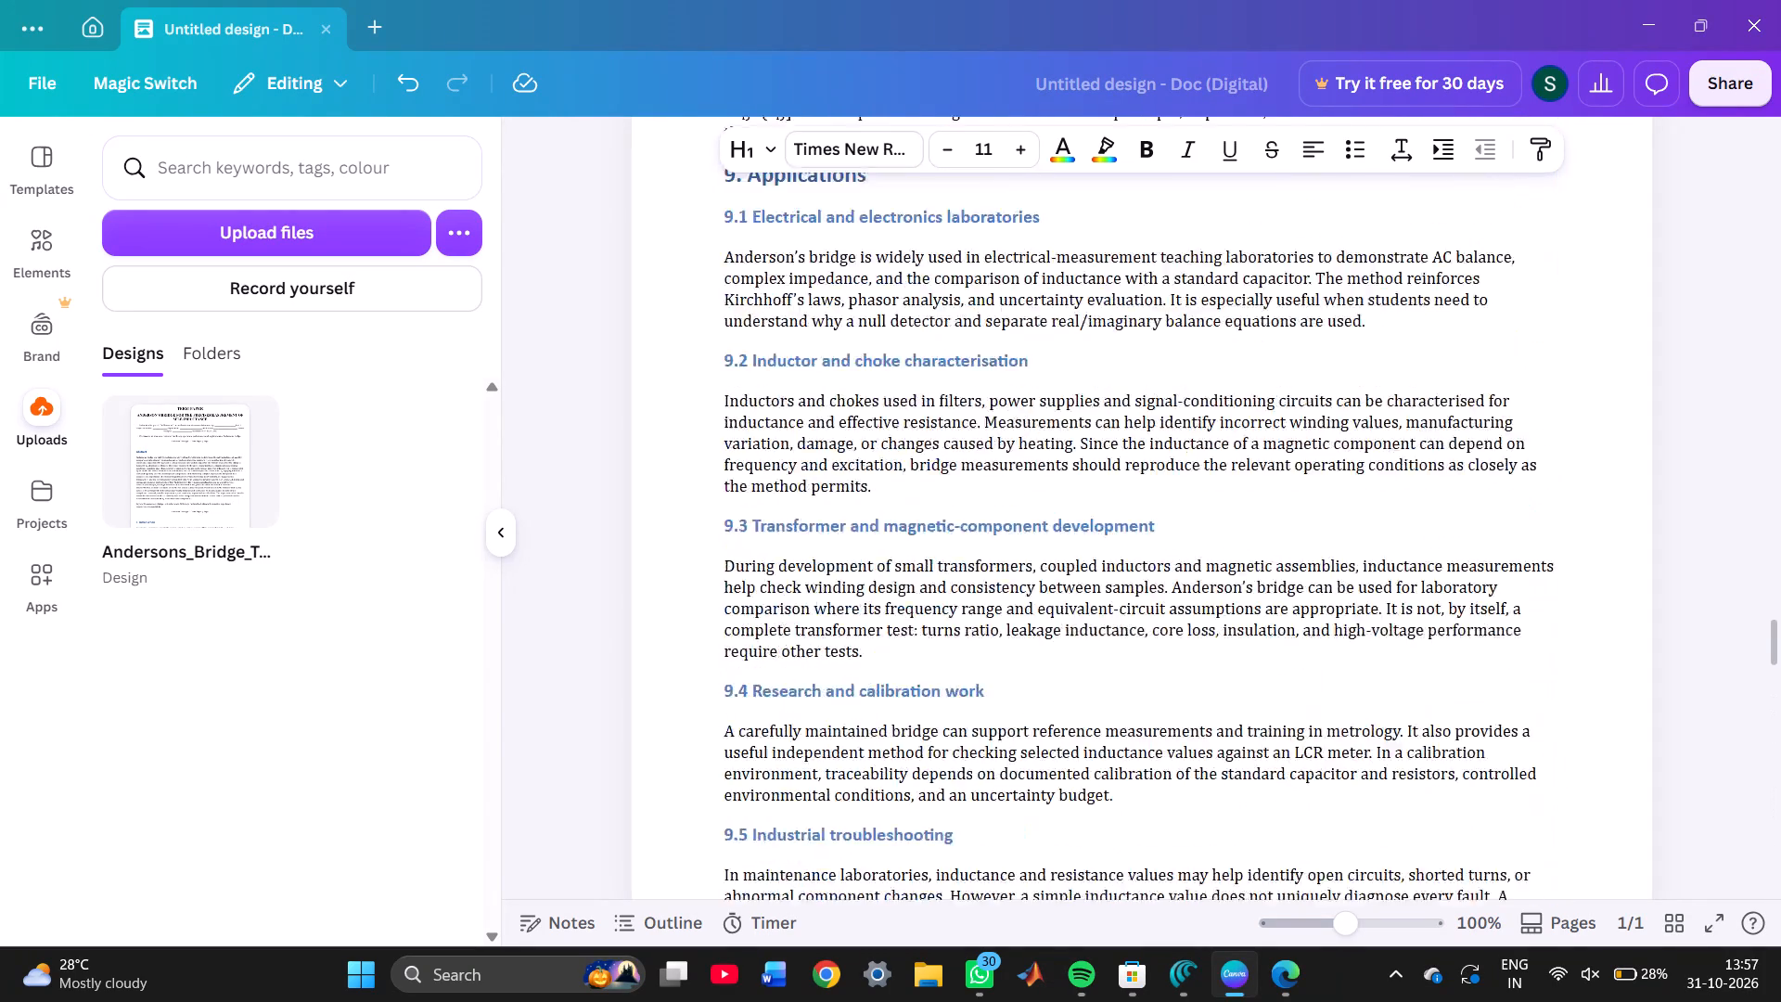
{"action": "scroll", "coordinate": [1037, 450], "scroll_direction": "up", "scroll_amount": 13}
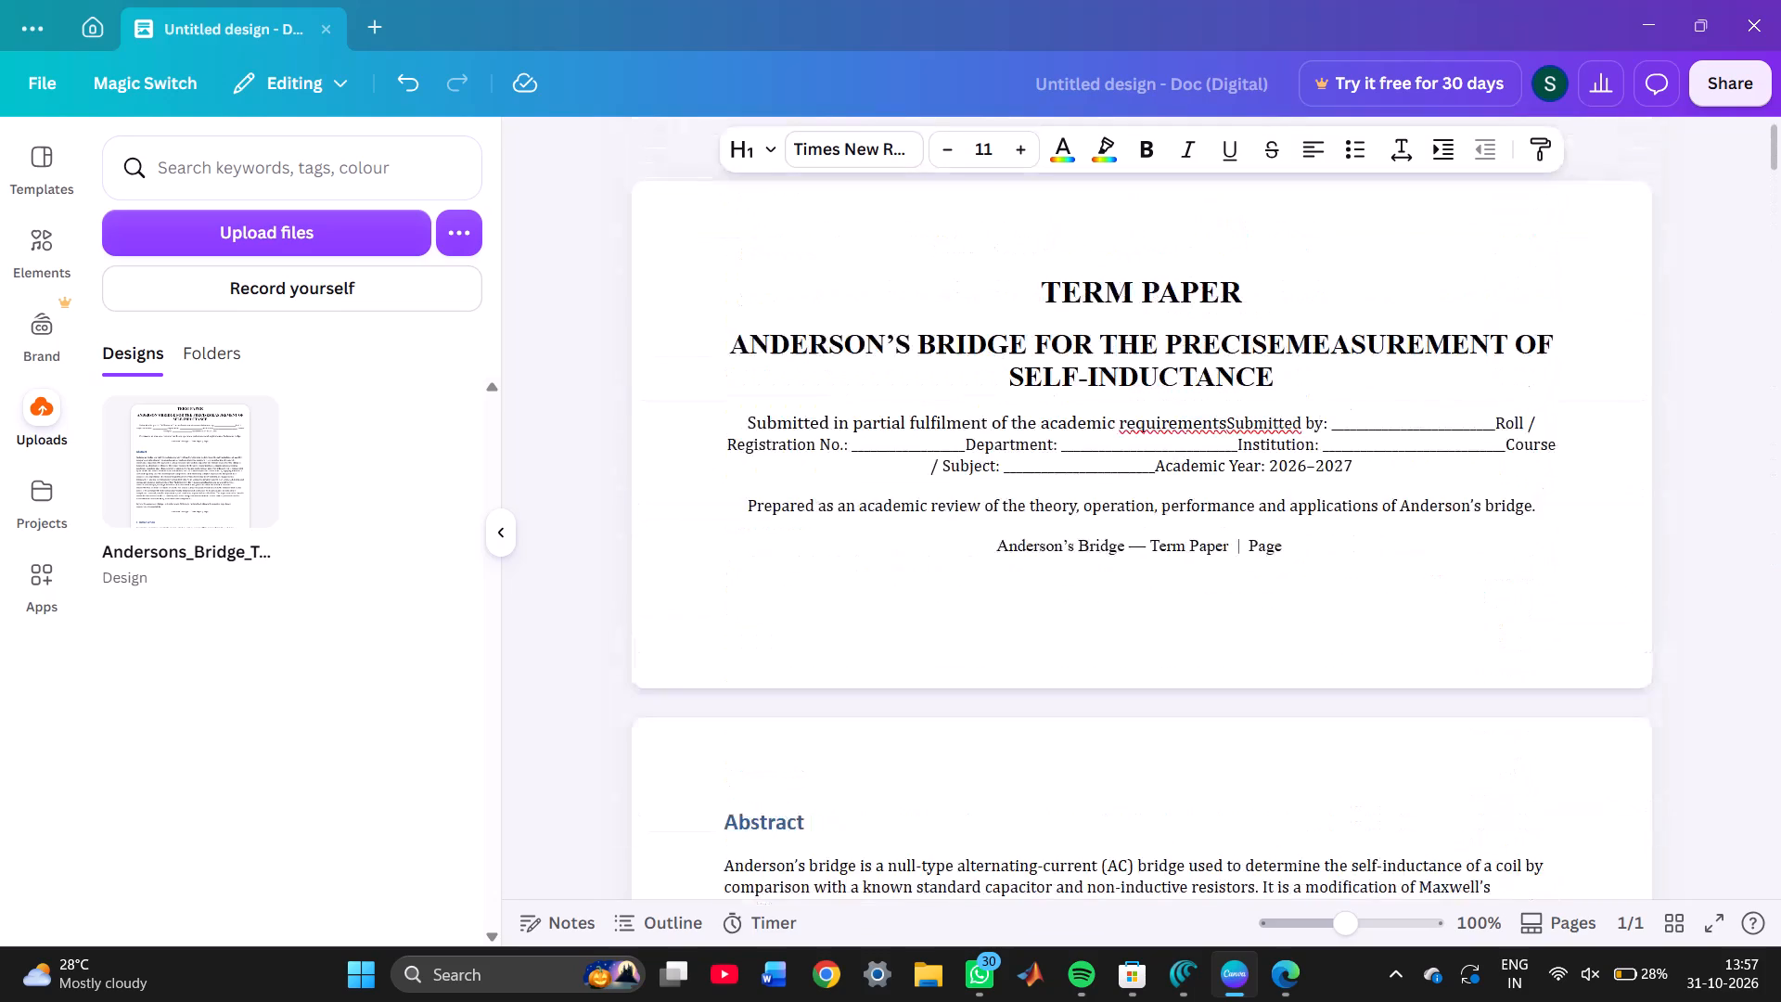
{"action": "scroll", "coordinate": [957, 582], "scroll_direction": "down", "scroll_amount": 4}
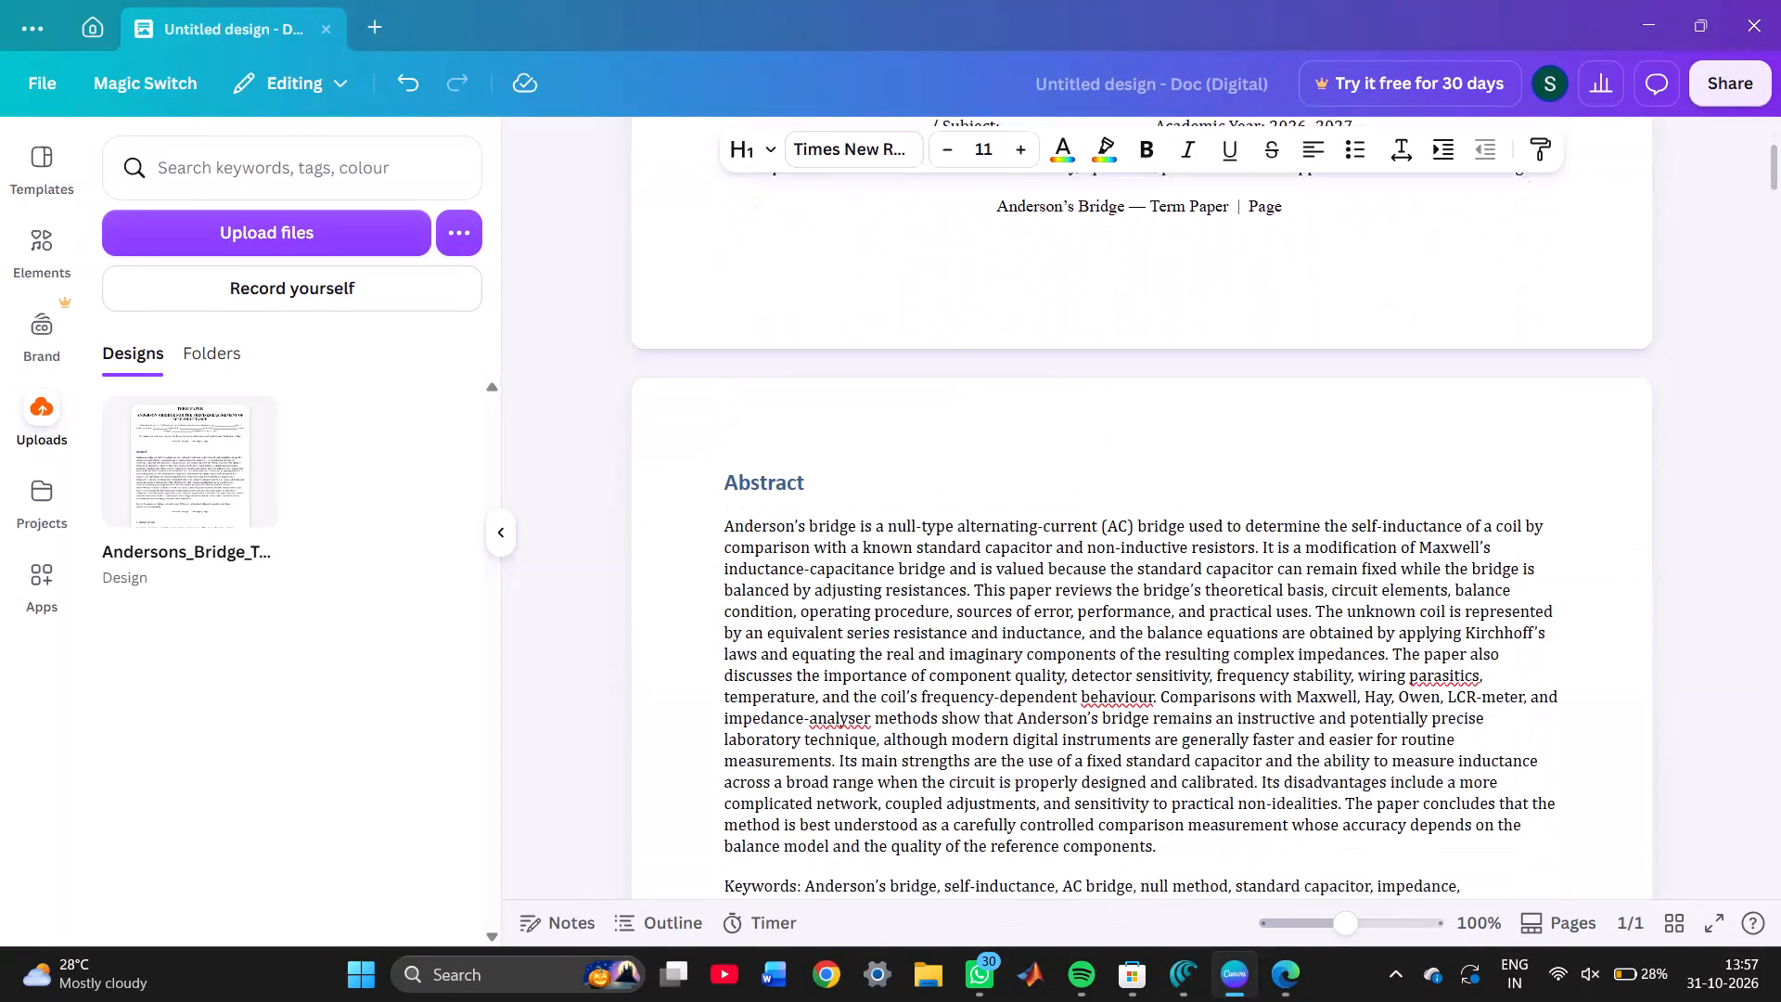
{"action": "scroll", "coordinate": [957, 582], "scroll_direction": "down", "scroll_amount": 2}
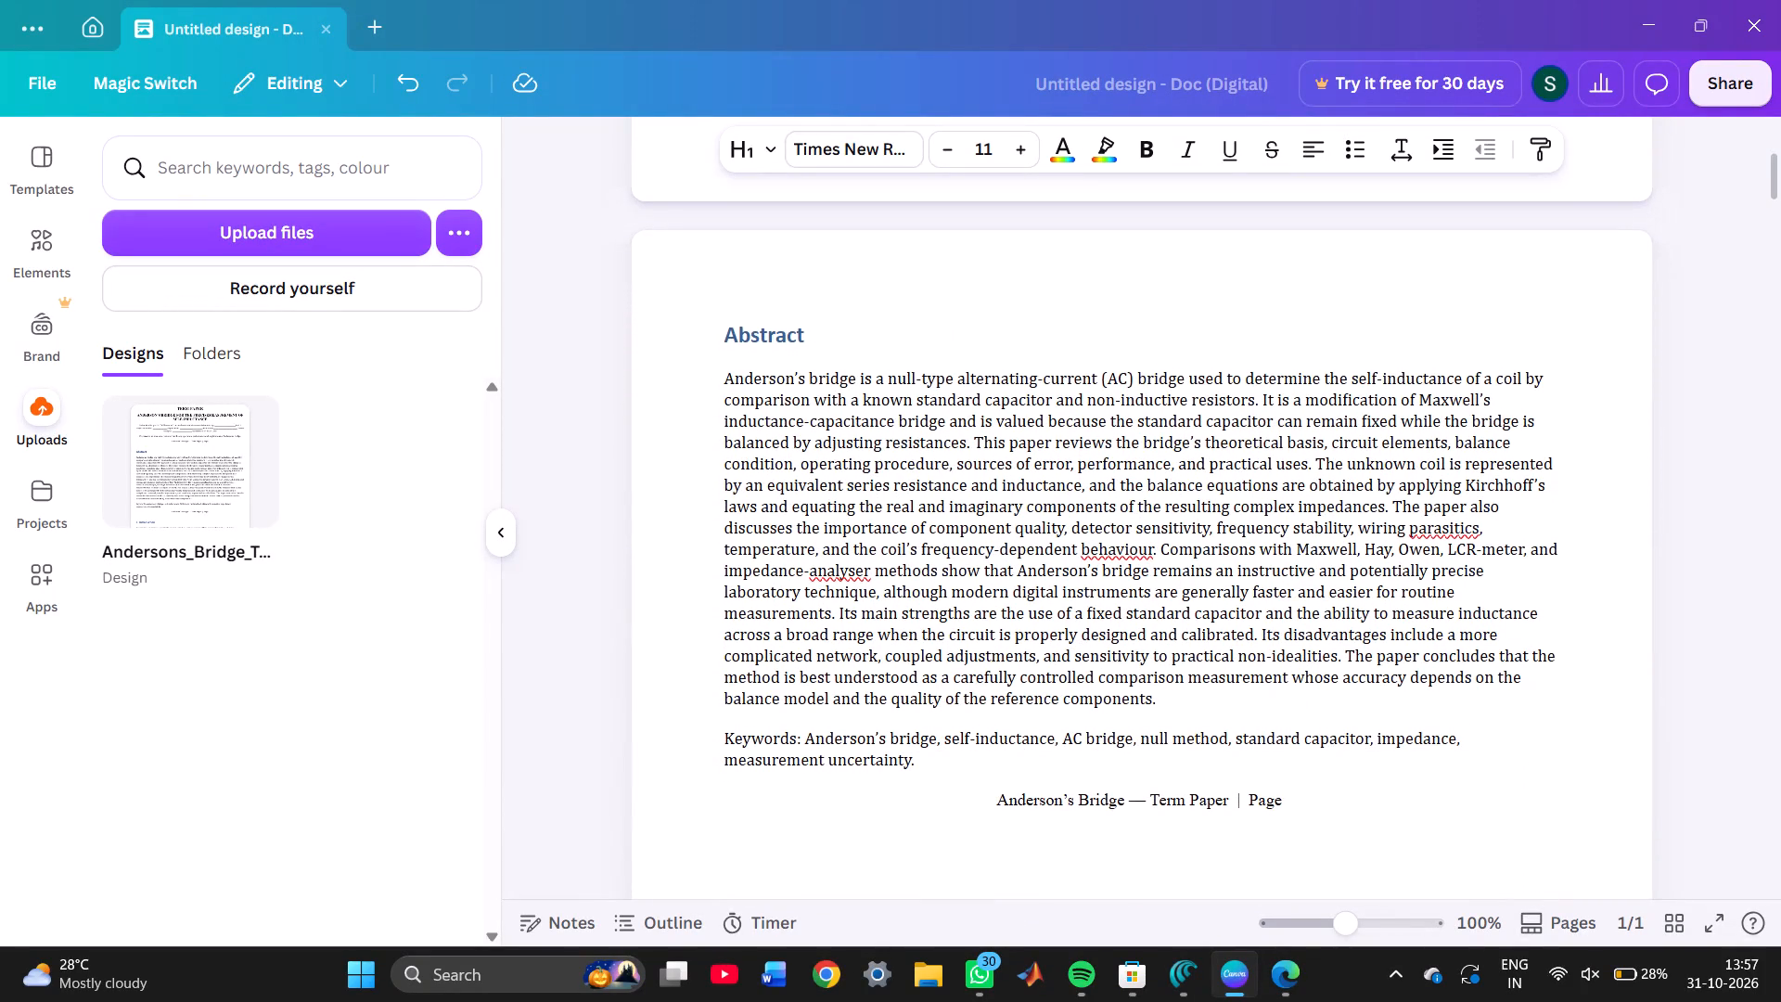
{"action": "scroll", "coordinate": [929, 719], "scroll_direction": "up", "scroll_amount": 4}
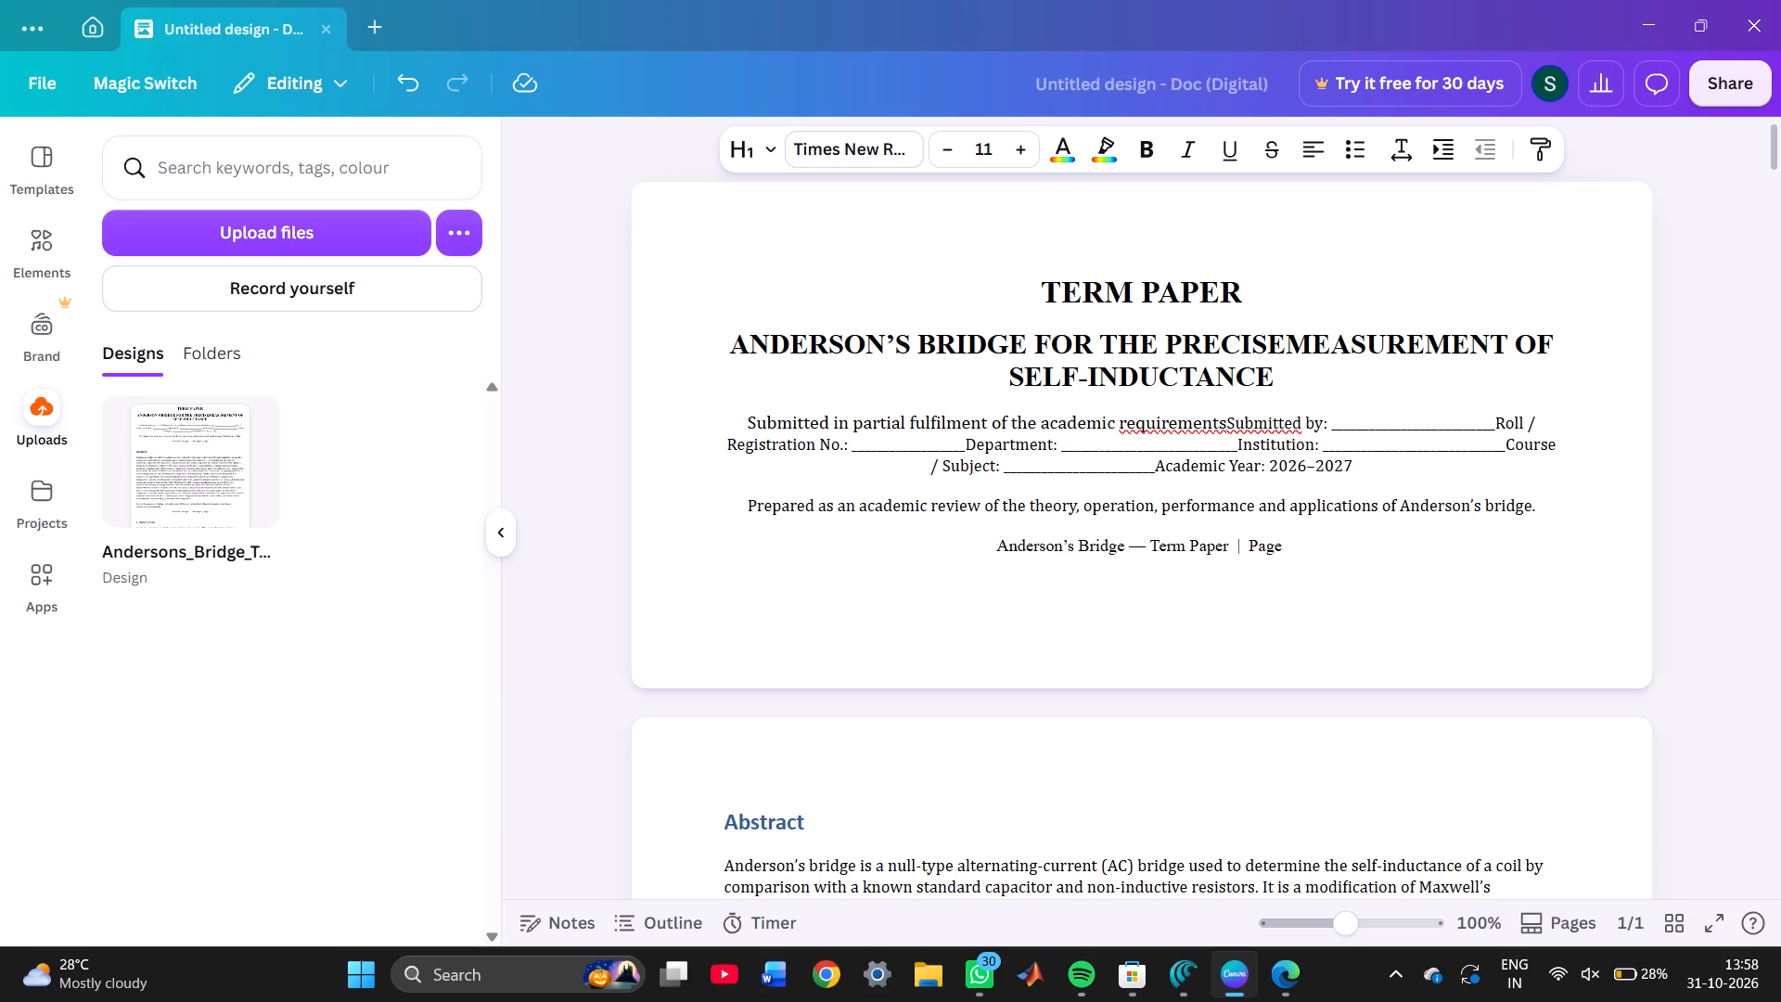
Delete "Submitted in partial fulfilment of the academic requirements" from the title page, keeping the text from "Submitted by:" onward.
{"action": "left_click_drag", "start_coordinate": [1228, 422], "coordinate": [1099, 410]}
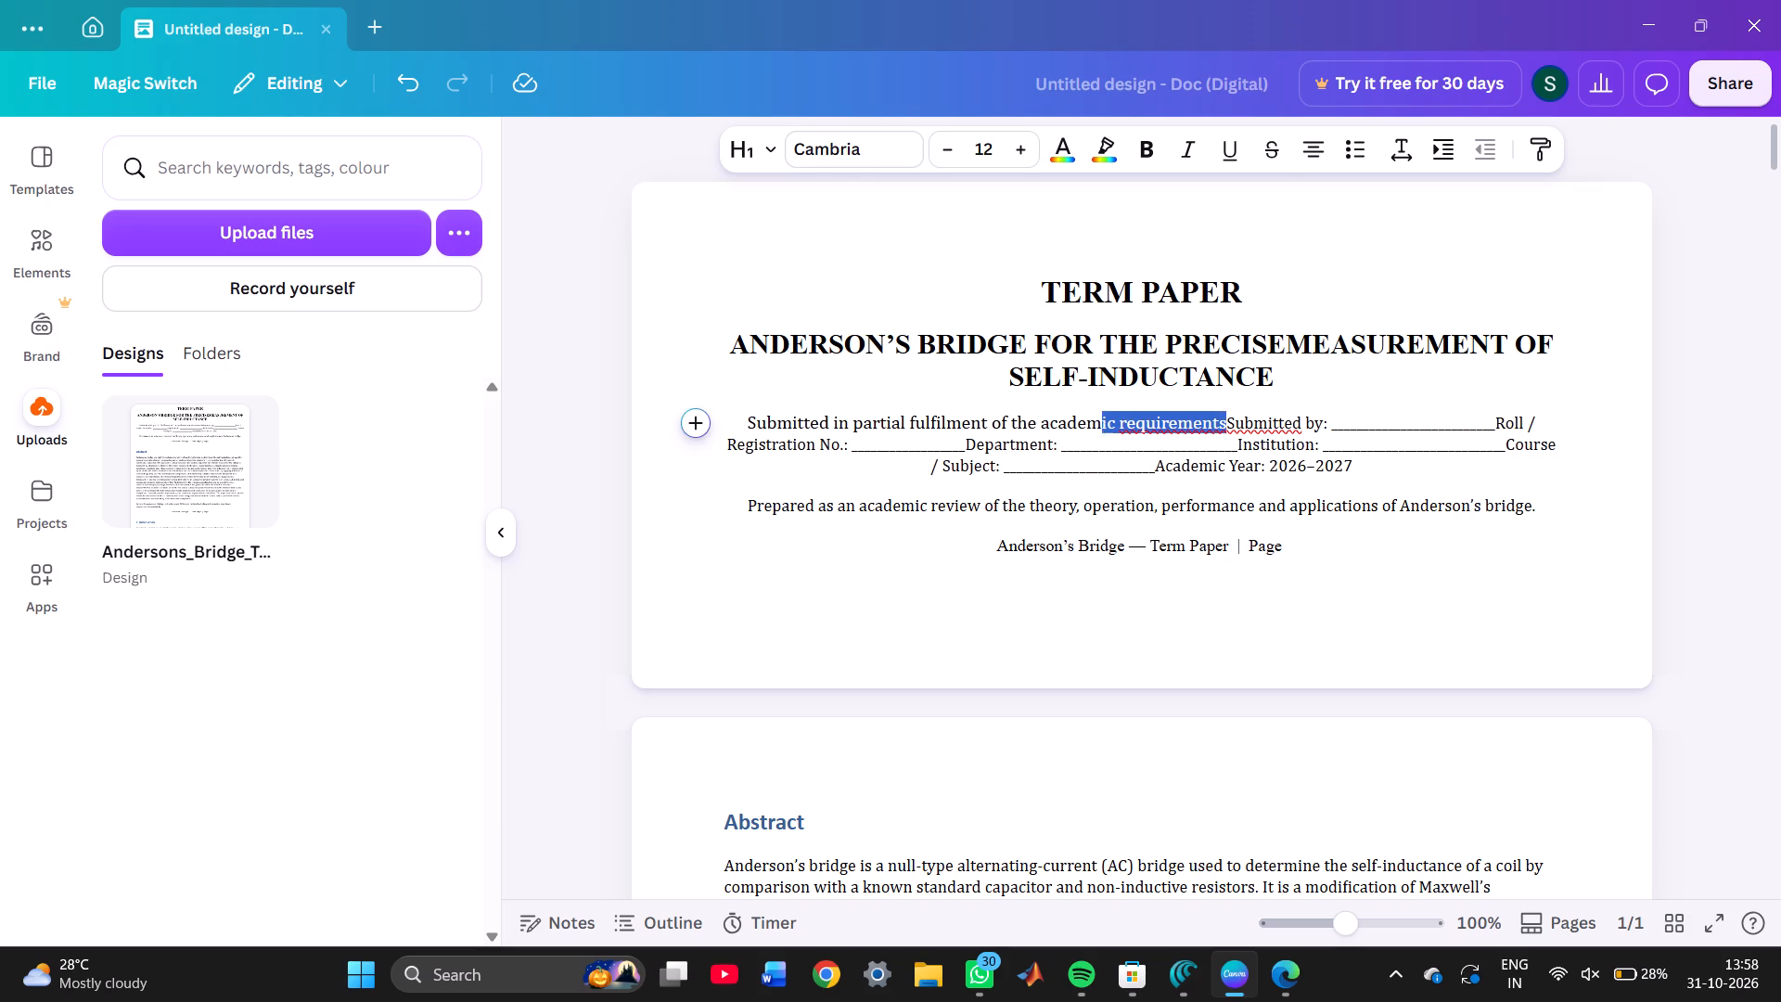
{"action": "left_click_drag", "start_coordinate": [1099, 410], "coordinate": [836, 417]}
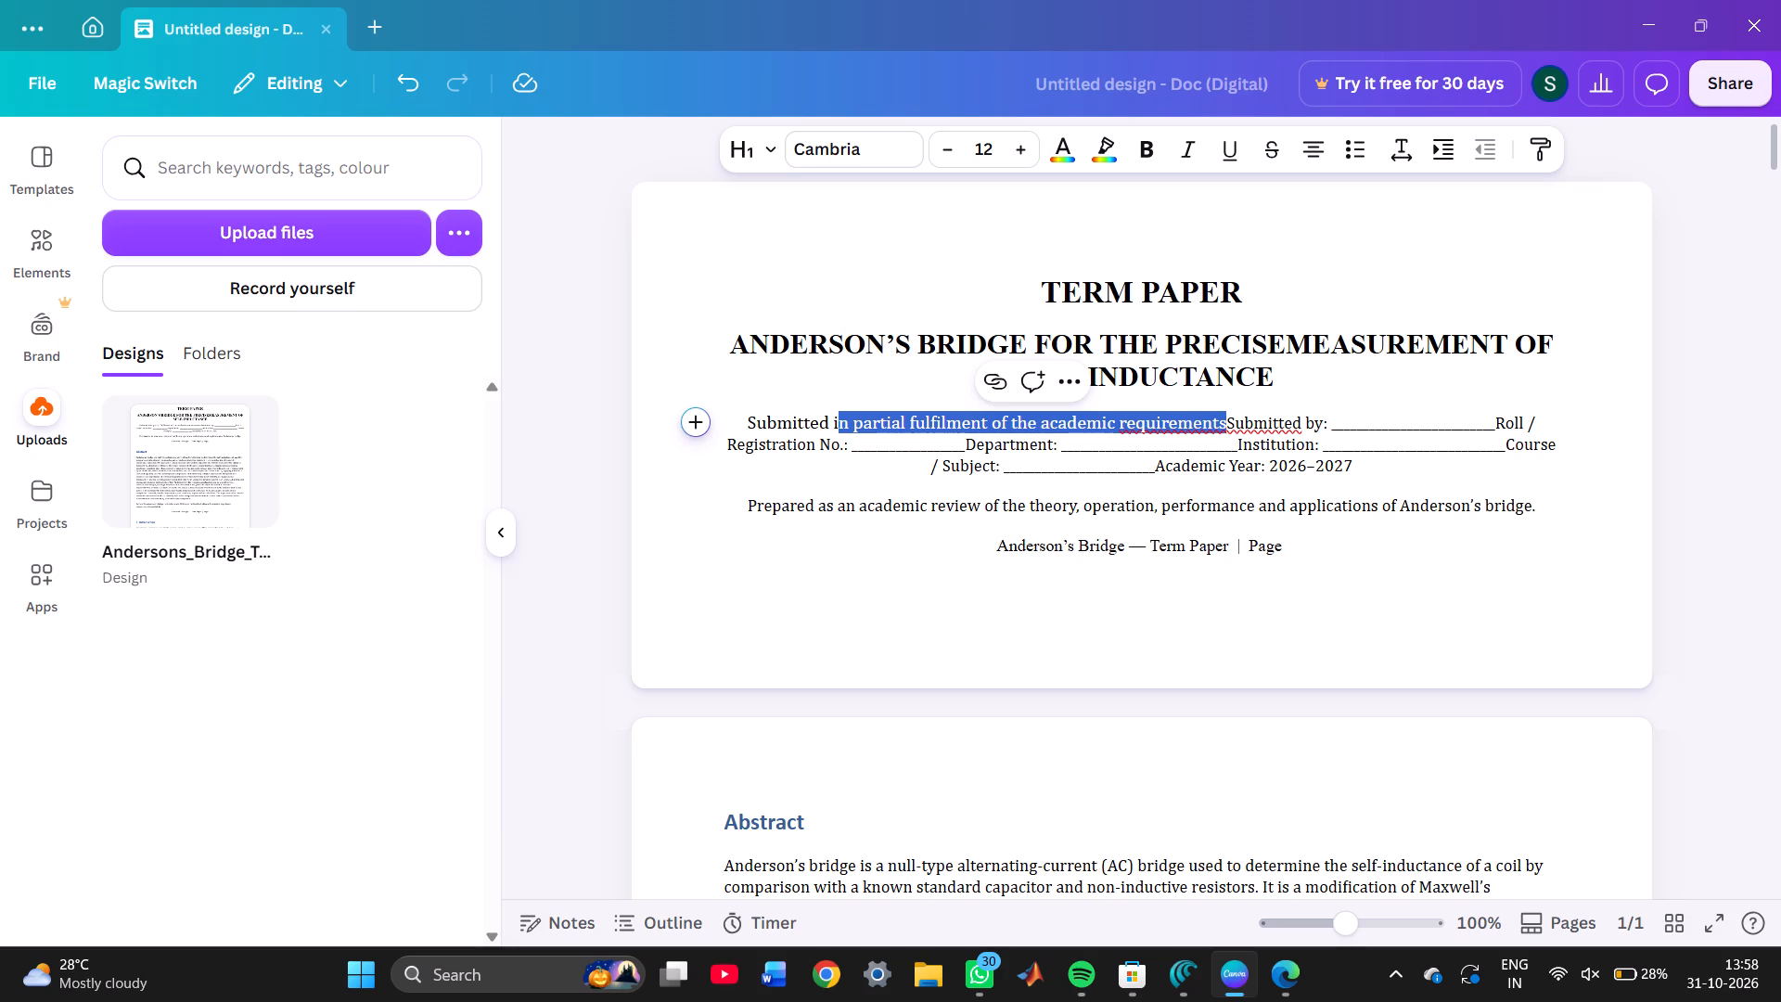
{"action": "key", "text": "BackSpace"}
{"action": "key", "text": "BackSpace"}
{"action": "key", "text": "BackSpace"}
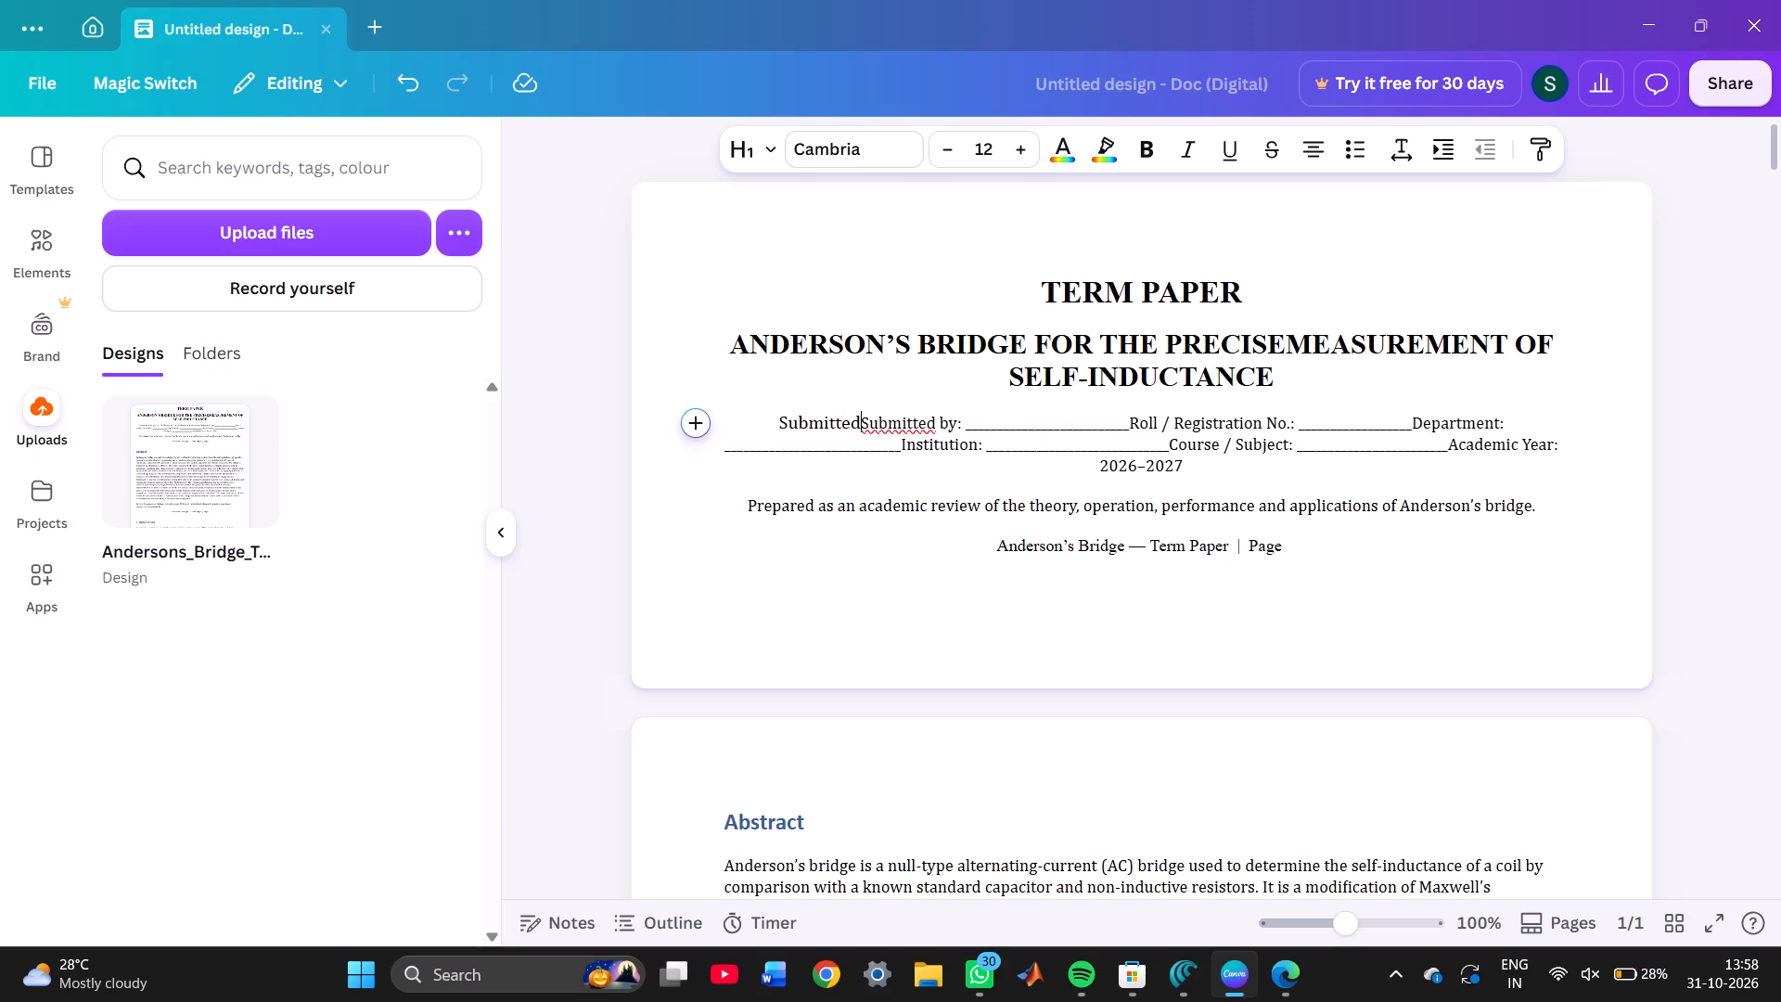
{"action": "key", "text": "BackSpace"}
{"action": "key", "text": "BackSpace"}
{"action": "key", "text": "BackSpace"}
{"action": "key", "text": "BackSpace"}
{"action": "key", "text": "BackSpace"}
{"action": "key", "text": "BackSpace"}
{"action": "key", "text": "BackSpace"}
{"action": "key", "text": "BackSpace"}
{"action": "key", "text": "BackSpace"}
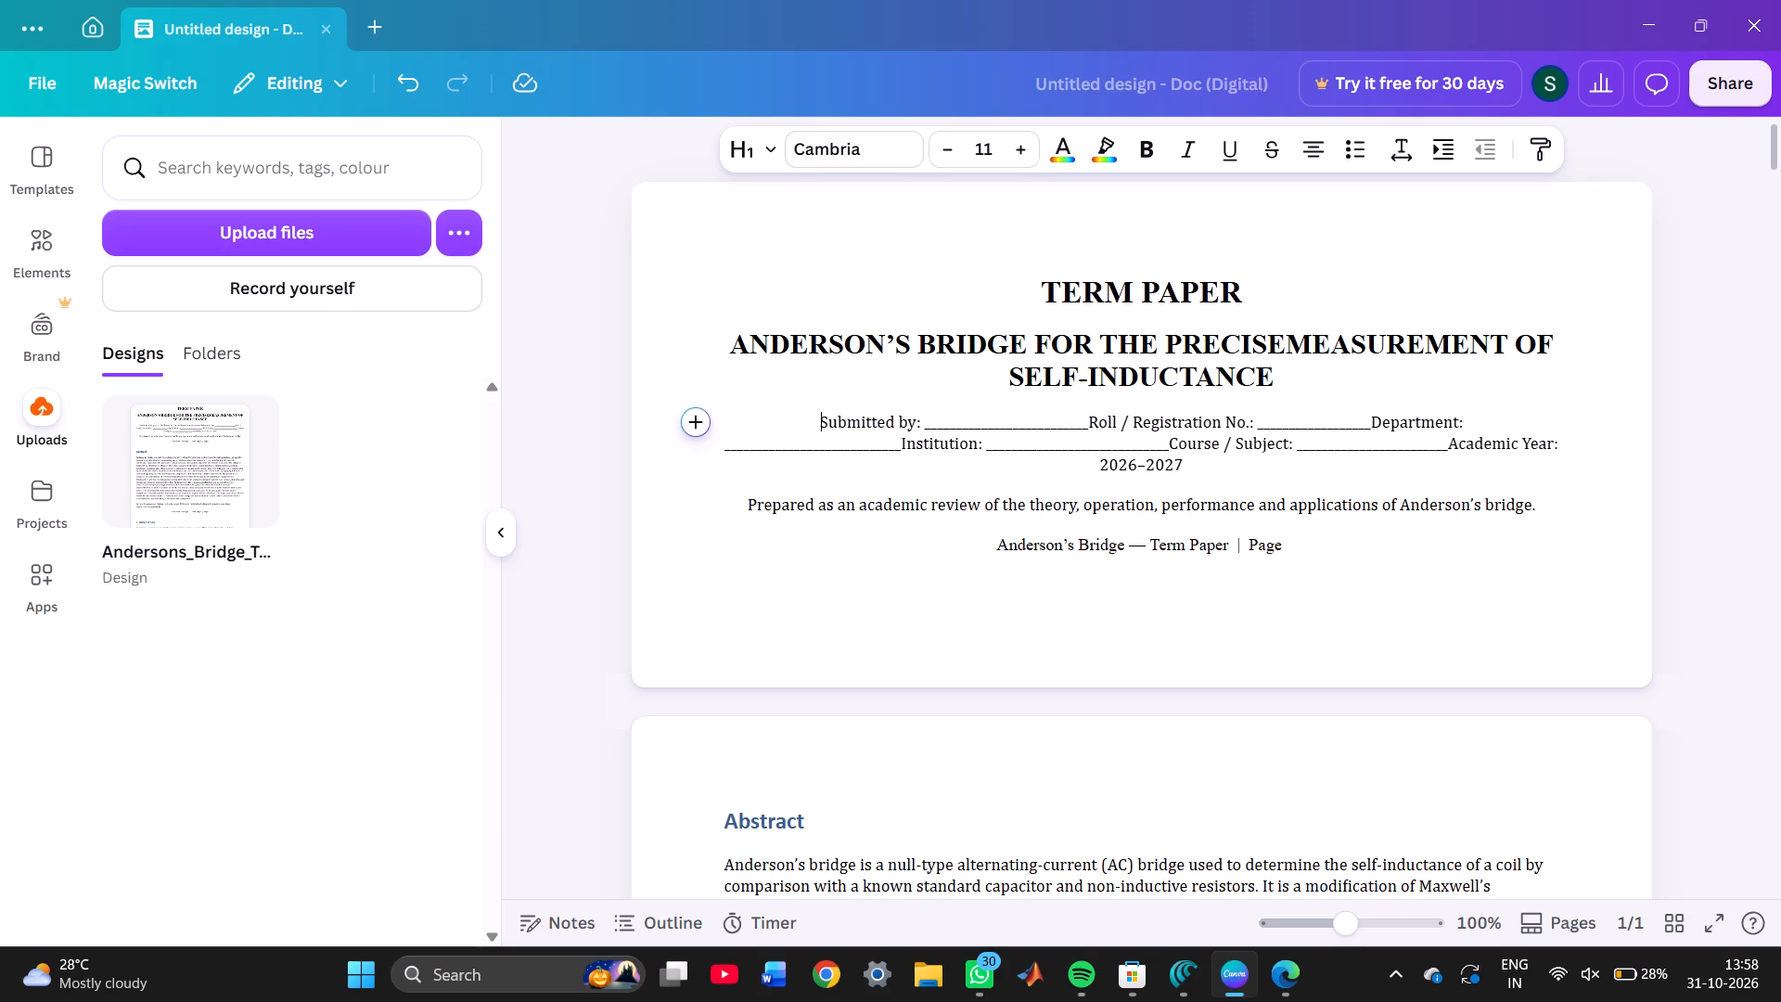
Replace the underscore blank after "Submitted by:" with the student's name in capitals, and move the Roll / Registration No. text to a new line.
{"action": "left_click", "coordinate": [1087, 423]}
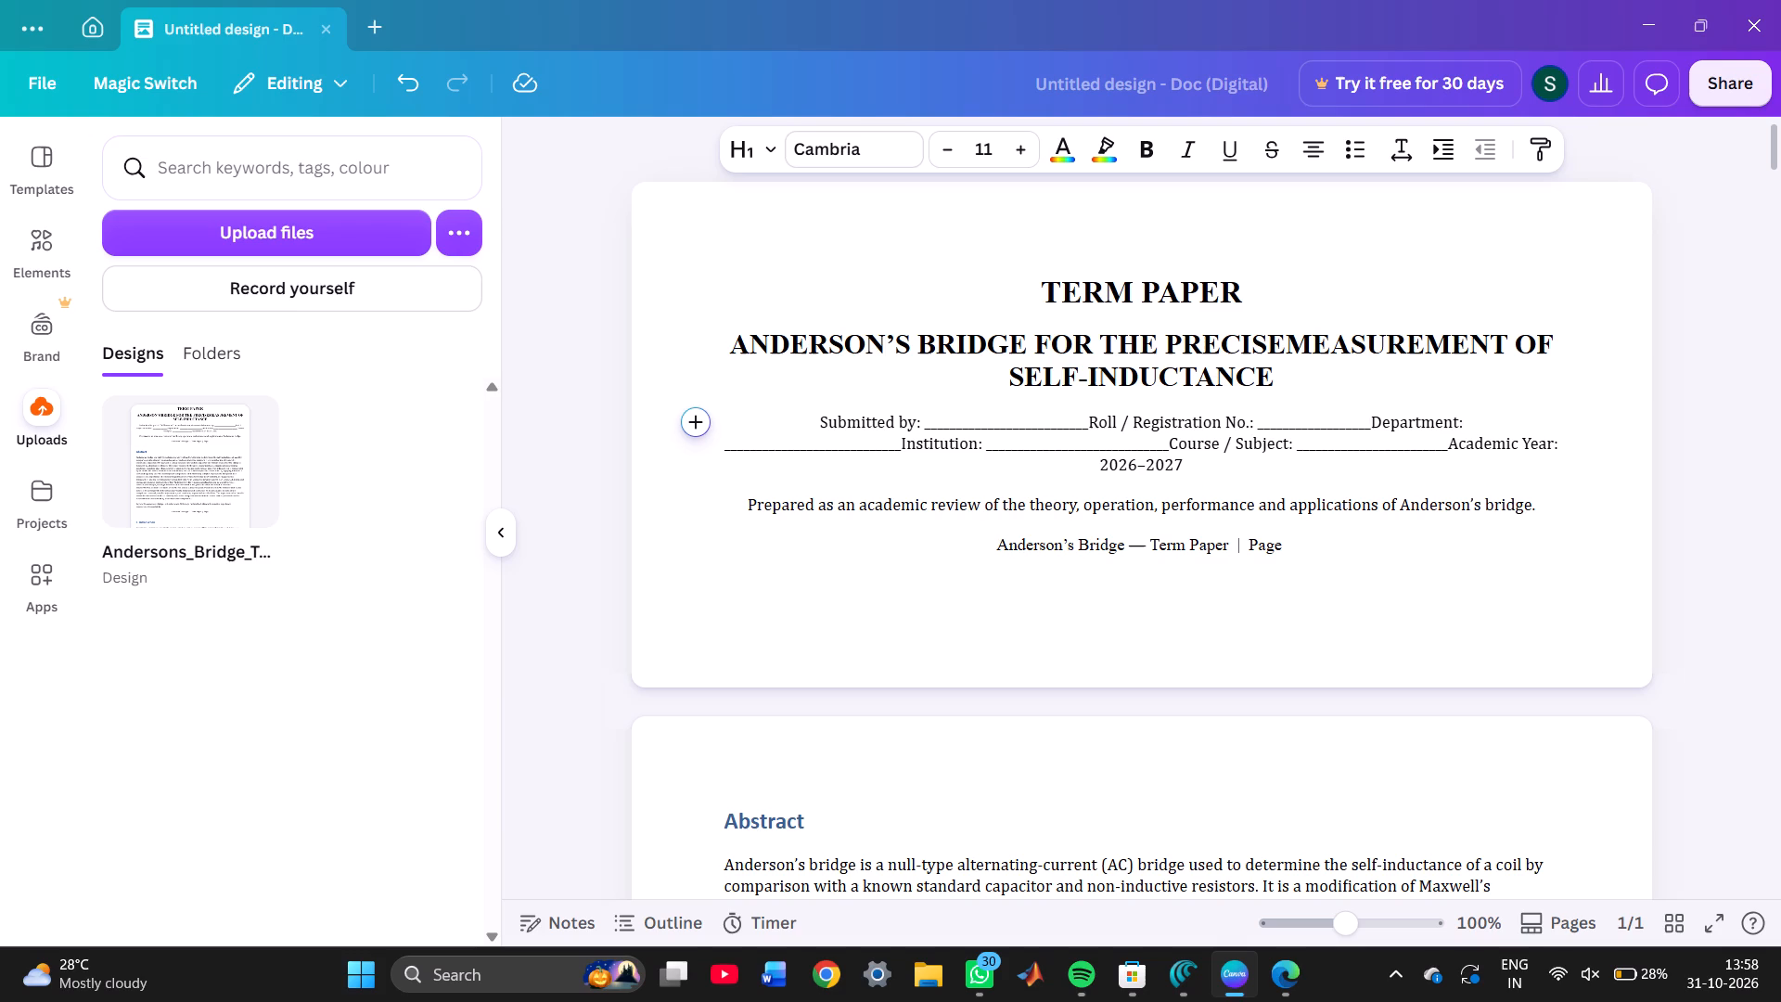
{"action": "key", "text": "BackSpace"}
{"action": "key", "text": "BackSpace"}
{"action": "key", "text": "BackSpace"}
{"action": "key", "text": "BackSpace"}
{"action": "key", "text": "BackSpace"}
{"action": "key", "text": "BackSpace"}
{"action": "key", "text": "BackSpace"}
{"action": "key", "text": "BackSpace"}
{"action": "key", "text": "BackSpace"}
{"action": "key", "text": "BackSpace"}
{"action": "key", "text": "BackSpace"}
{"action": "key", "text": "BackSpace"}
{"action": "key", "text": "BackSpace"}
{"action": "key", "text": "BackSpace"}
{"action": "key", "text": "BackSpace"}
{"action": "key", "text": "BackSpace"}
{"action": "key", "text": "BackSpace"}
{"action": "key", "text": "BackSpace"}
{"action": "key", "text": "BackSpace"}
{"action": "key", "text": "BackSpace"}
{"action": "key", "text": "BackSpace"}
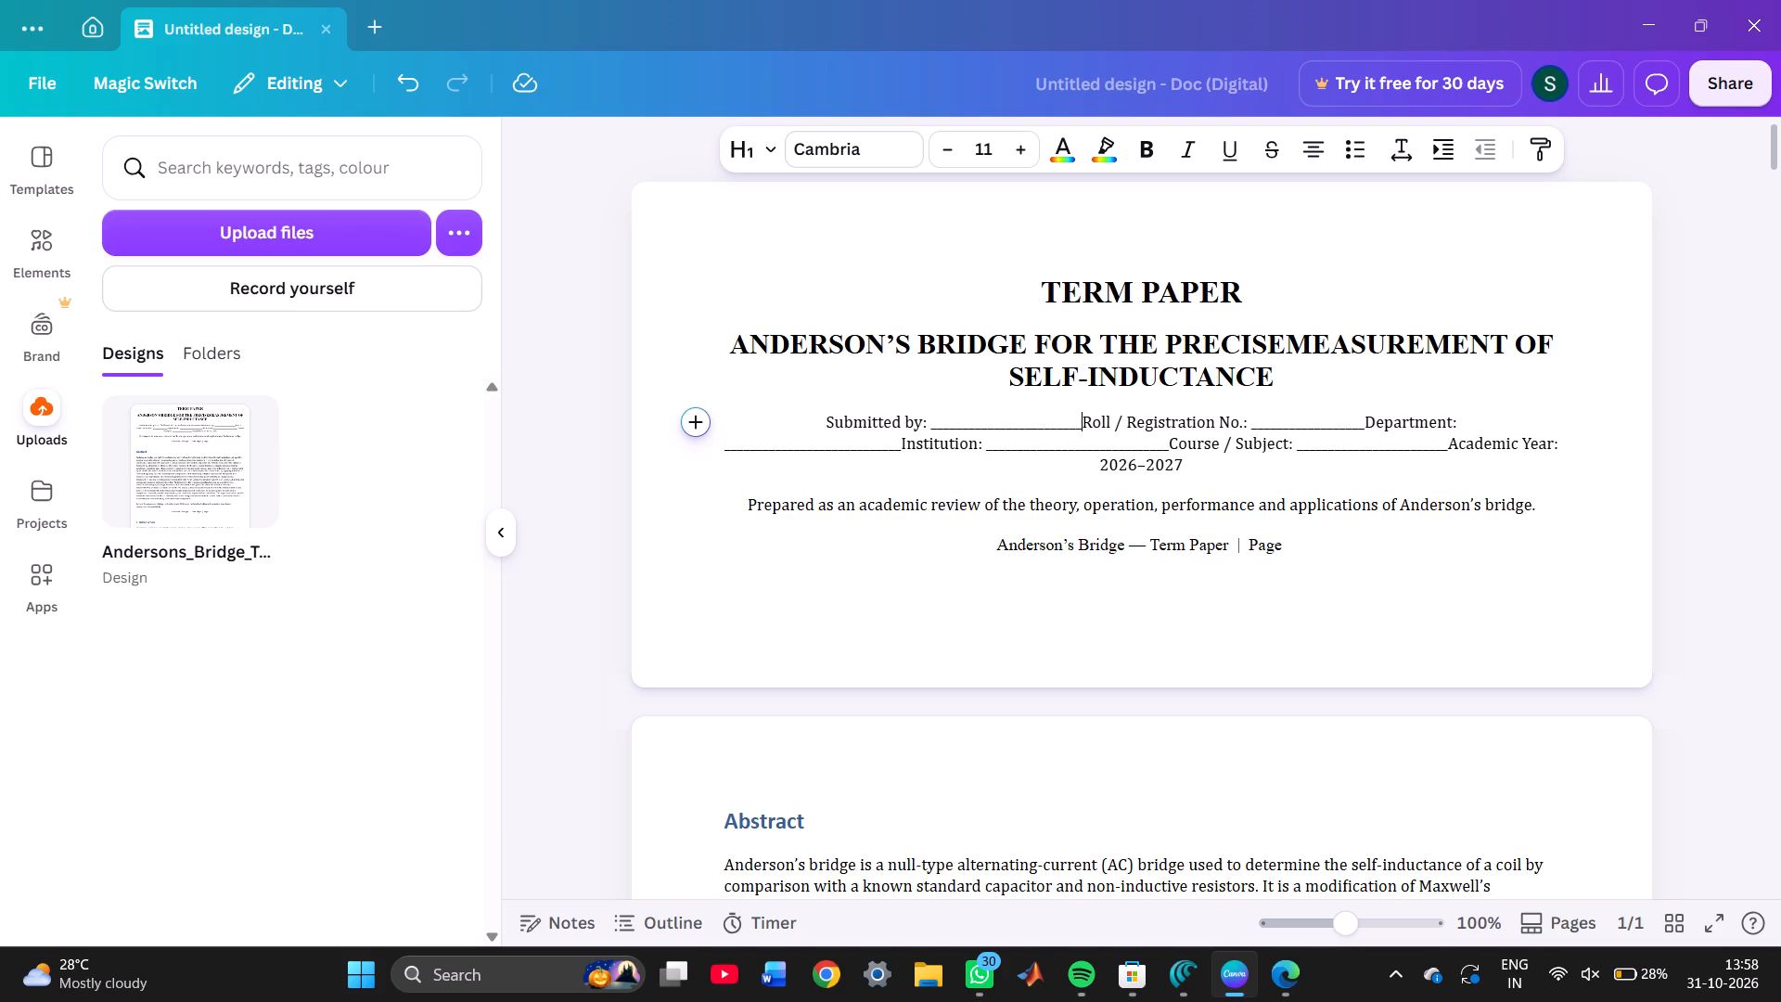
{"action": "key", "text": "BackSpace"}
{"action": "key", "text": "BackSpace"}
{"action": "key", "text": "BackSpace"}
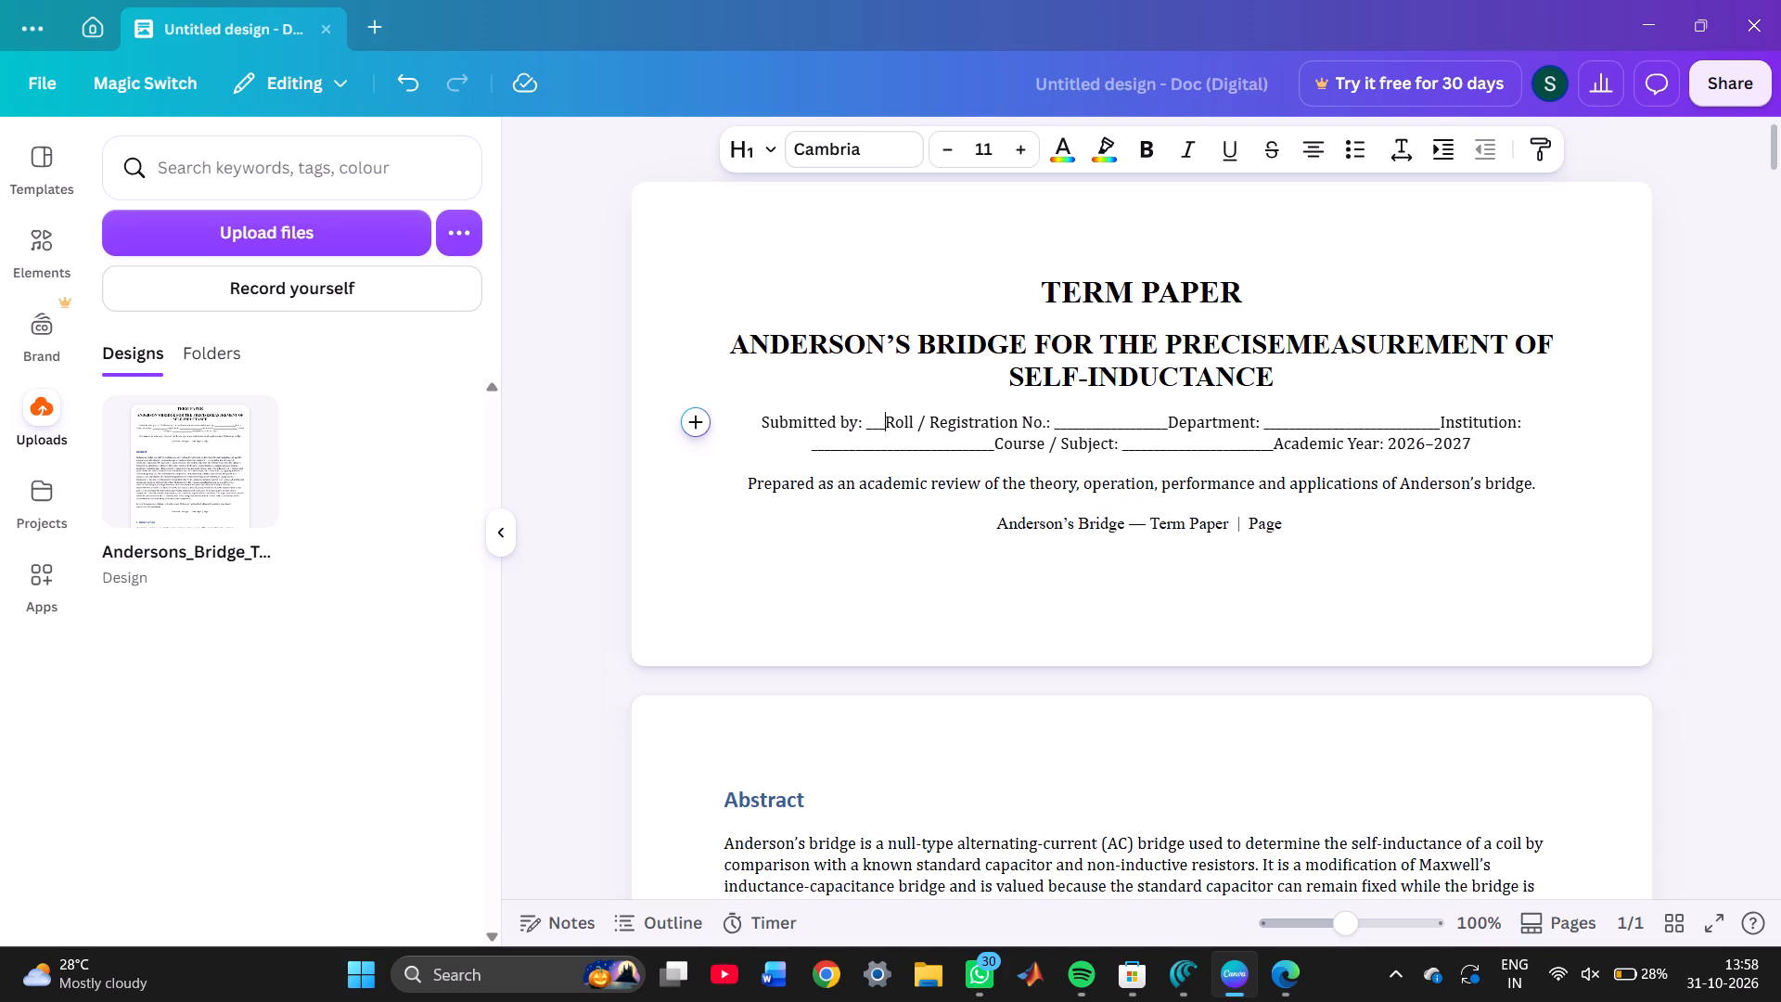
{"action": "key", "text": "BackSpace"}
{"action": "key", "text": "BackSpace"}
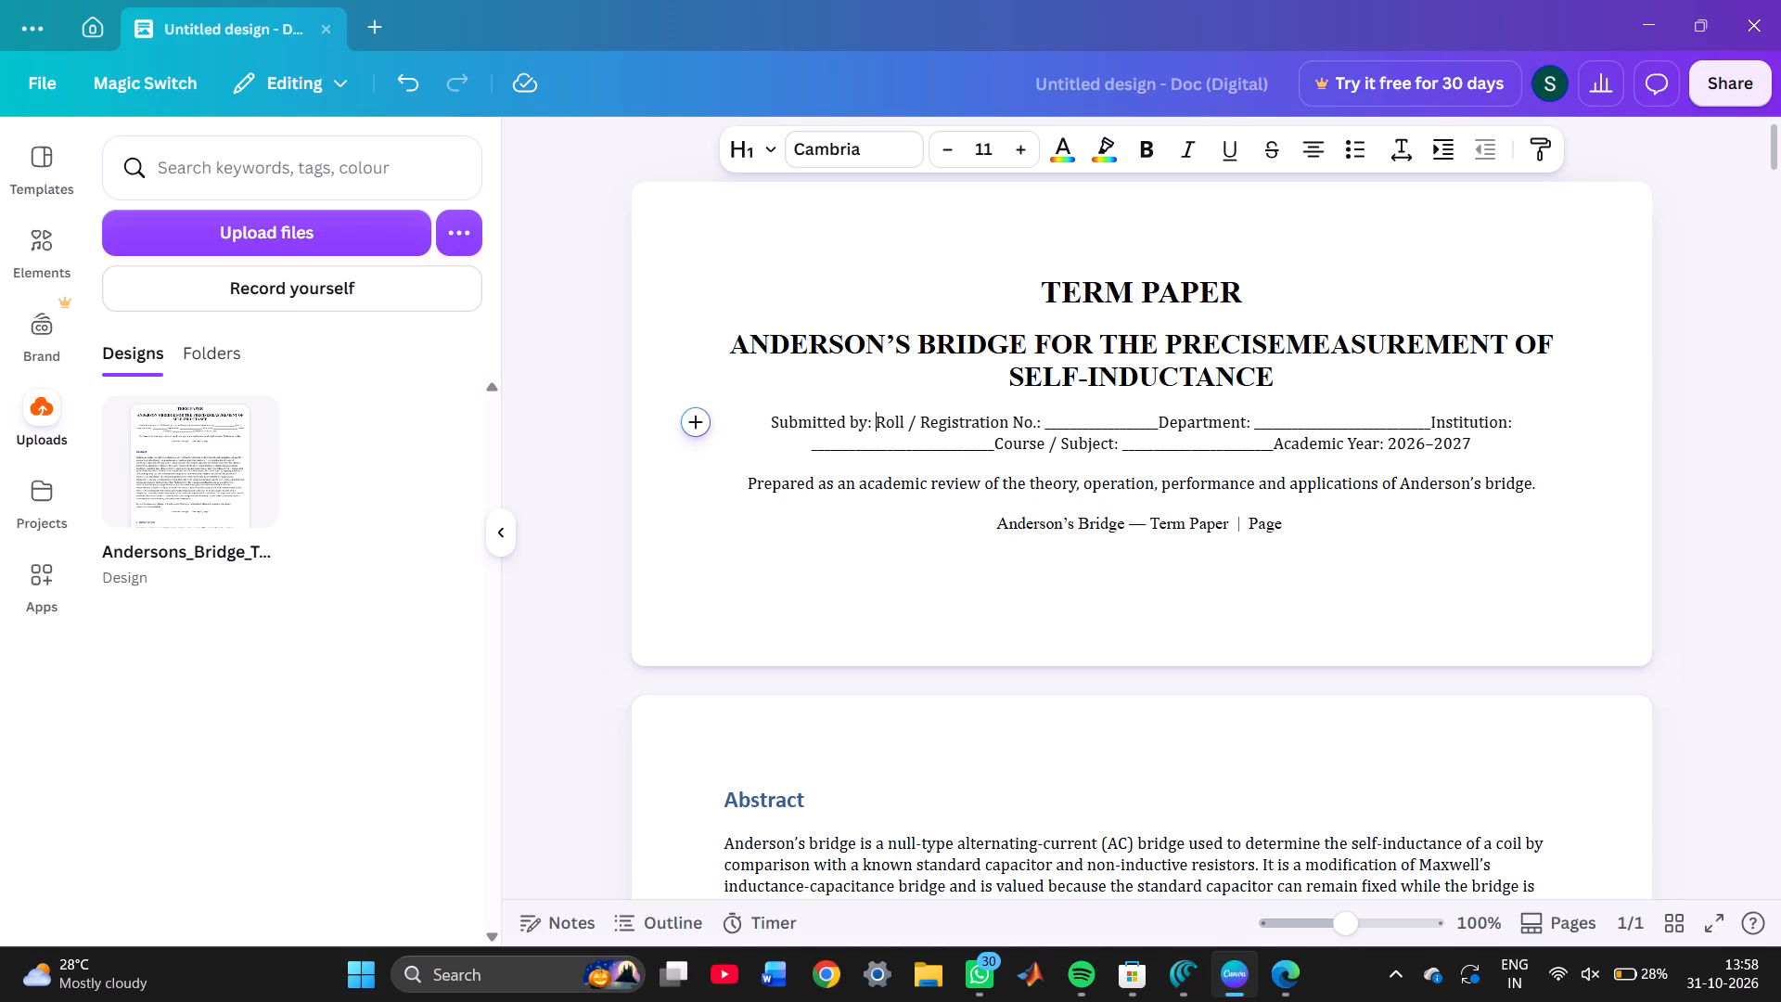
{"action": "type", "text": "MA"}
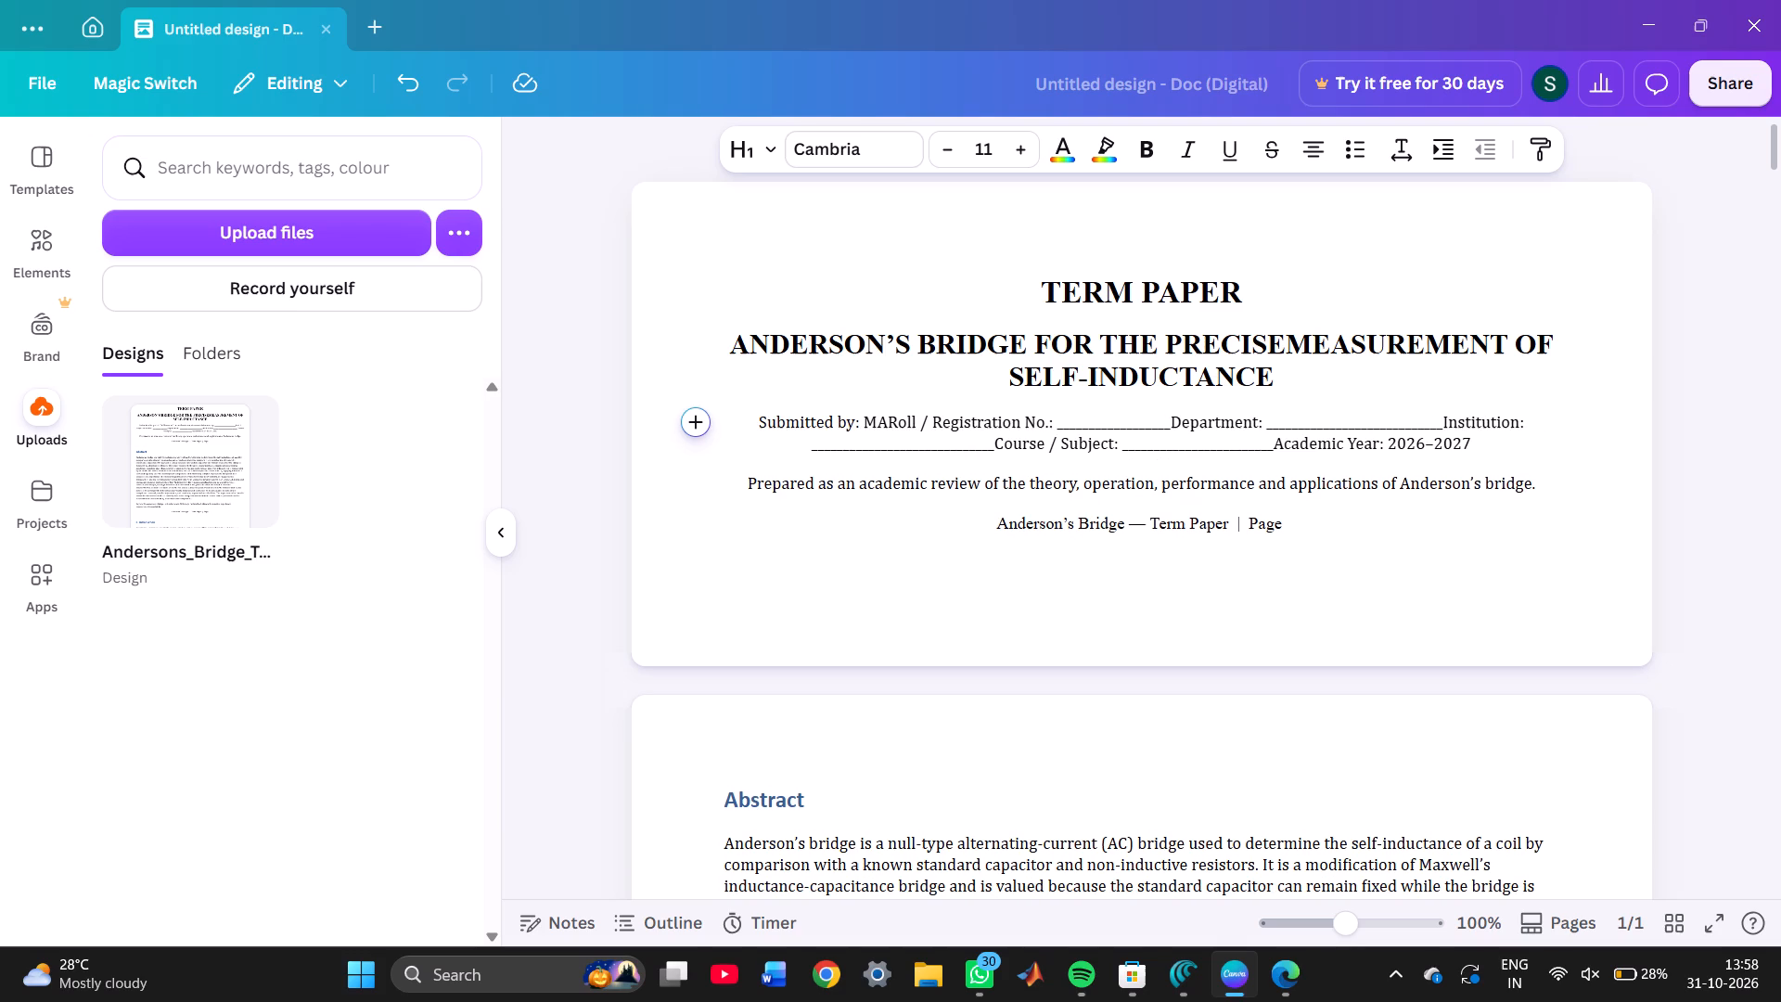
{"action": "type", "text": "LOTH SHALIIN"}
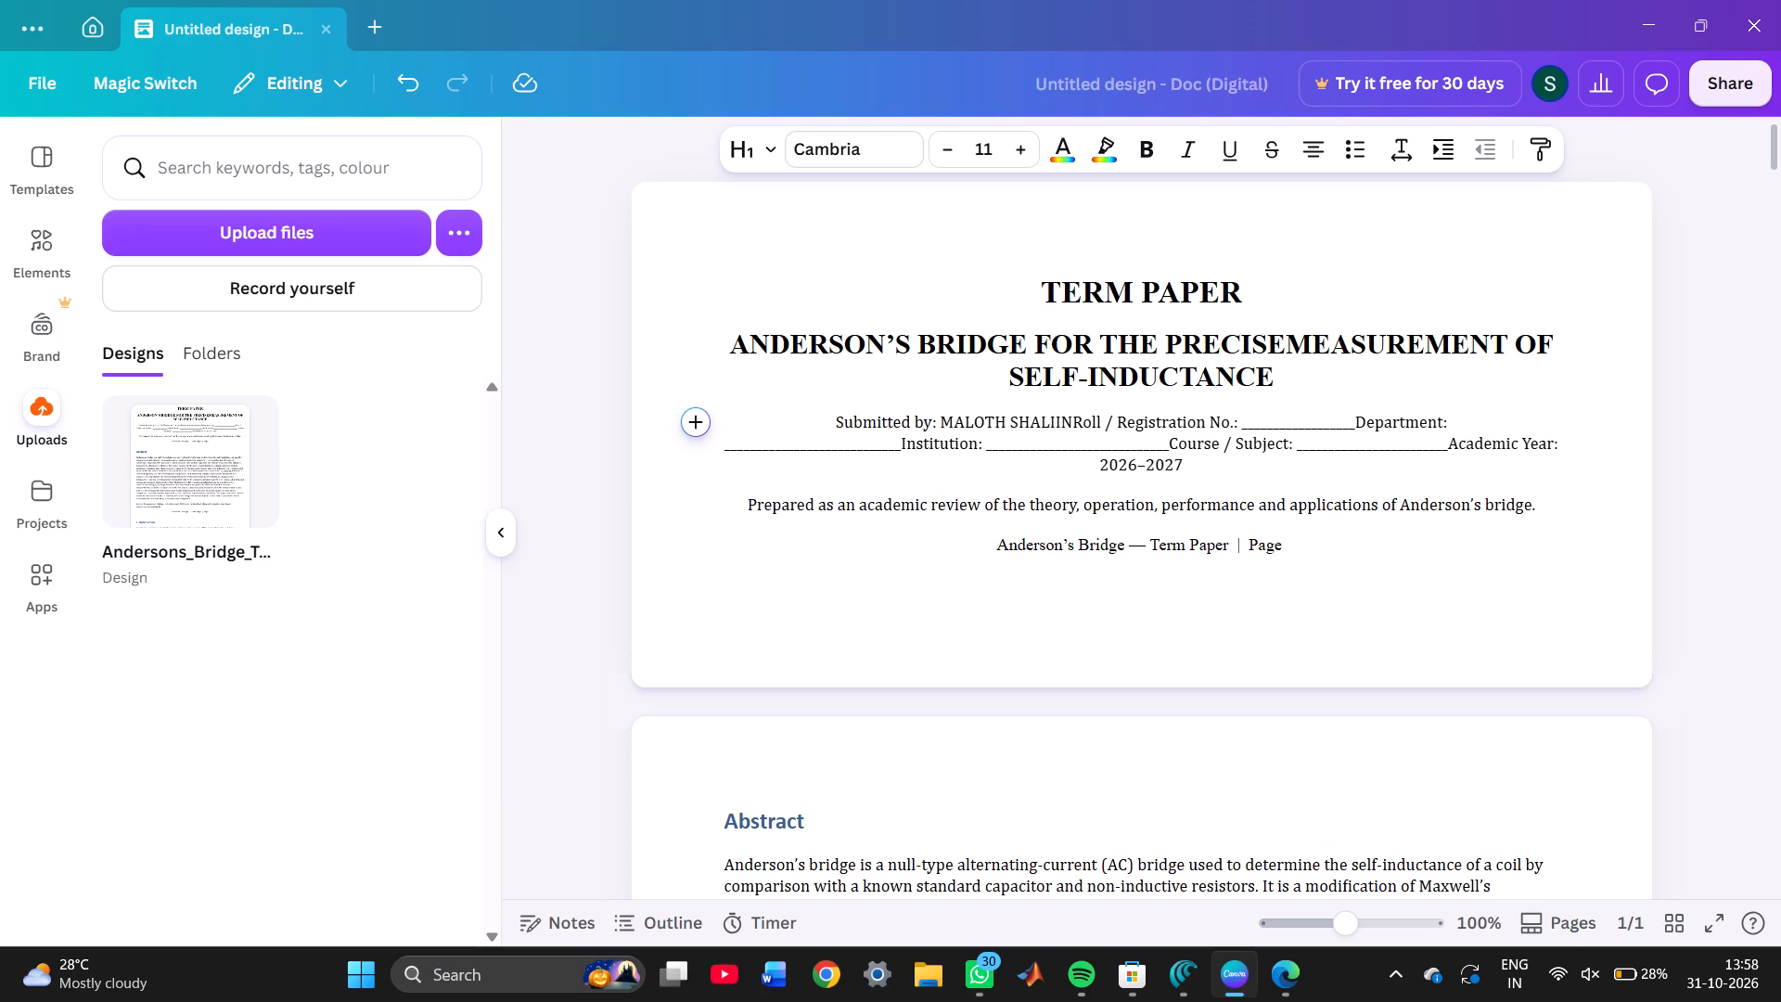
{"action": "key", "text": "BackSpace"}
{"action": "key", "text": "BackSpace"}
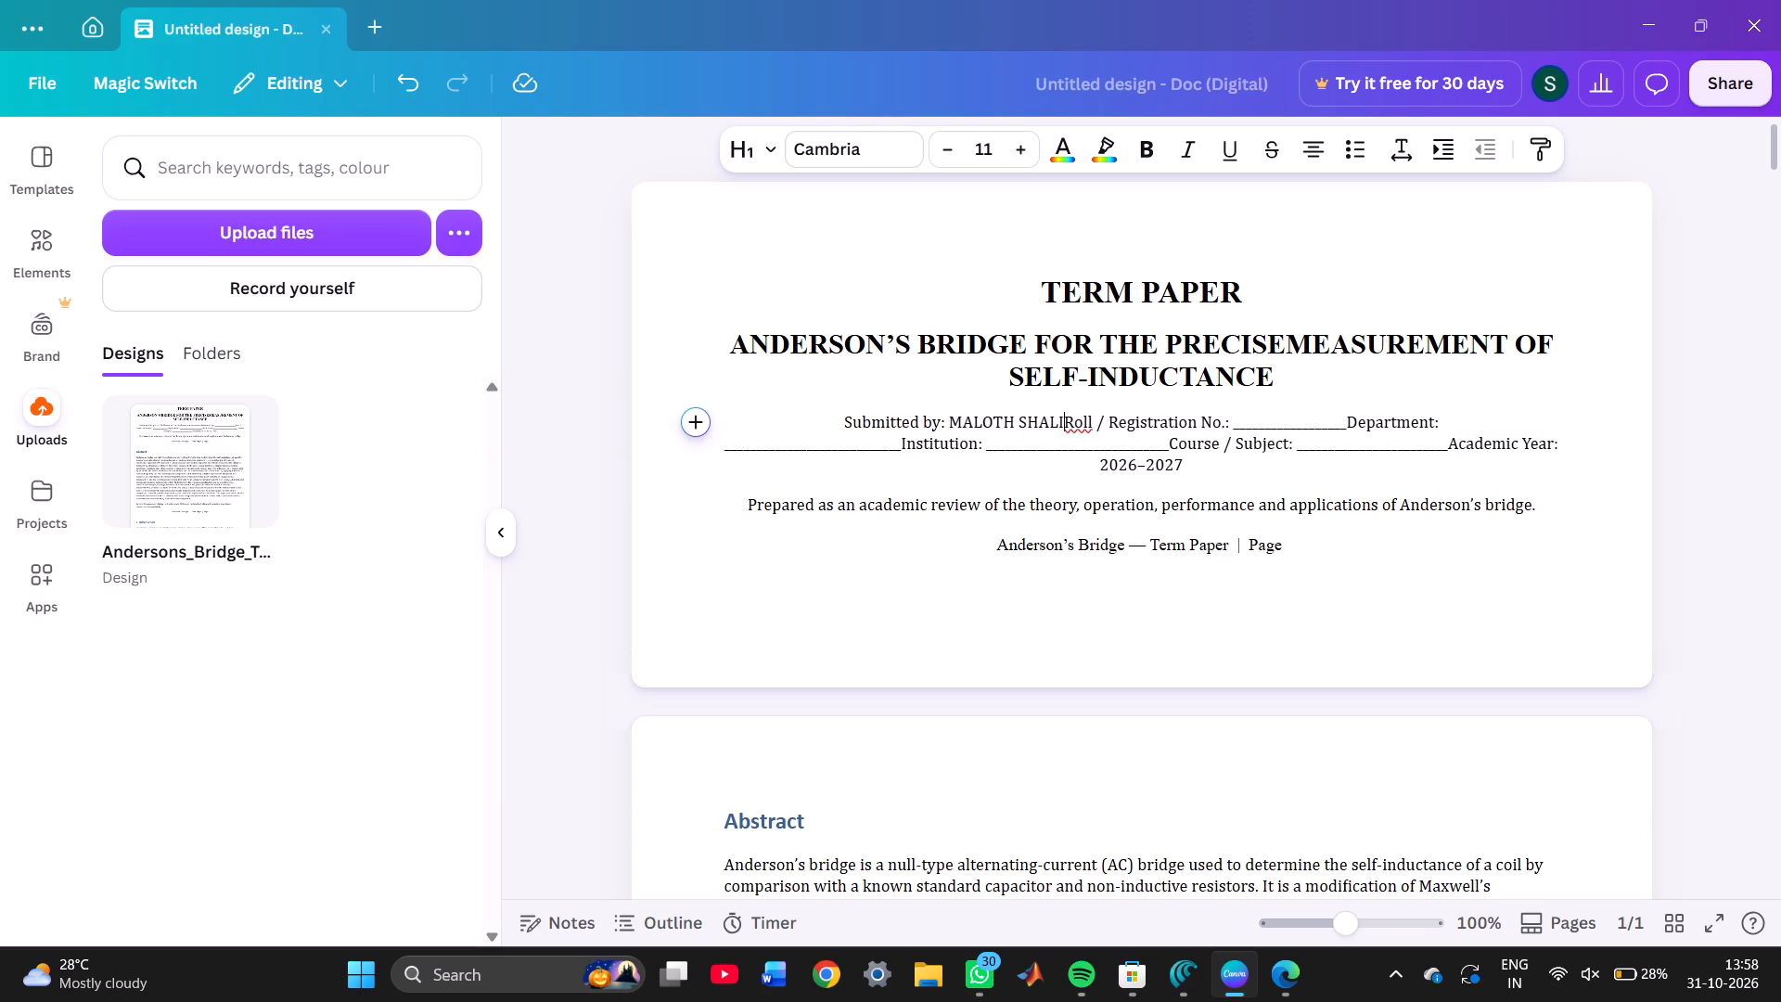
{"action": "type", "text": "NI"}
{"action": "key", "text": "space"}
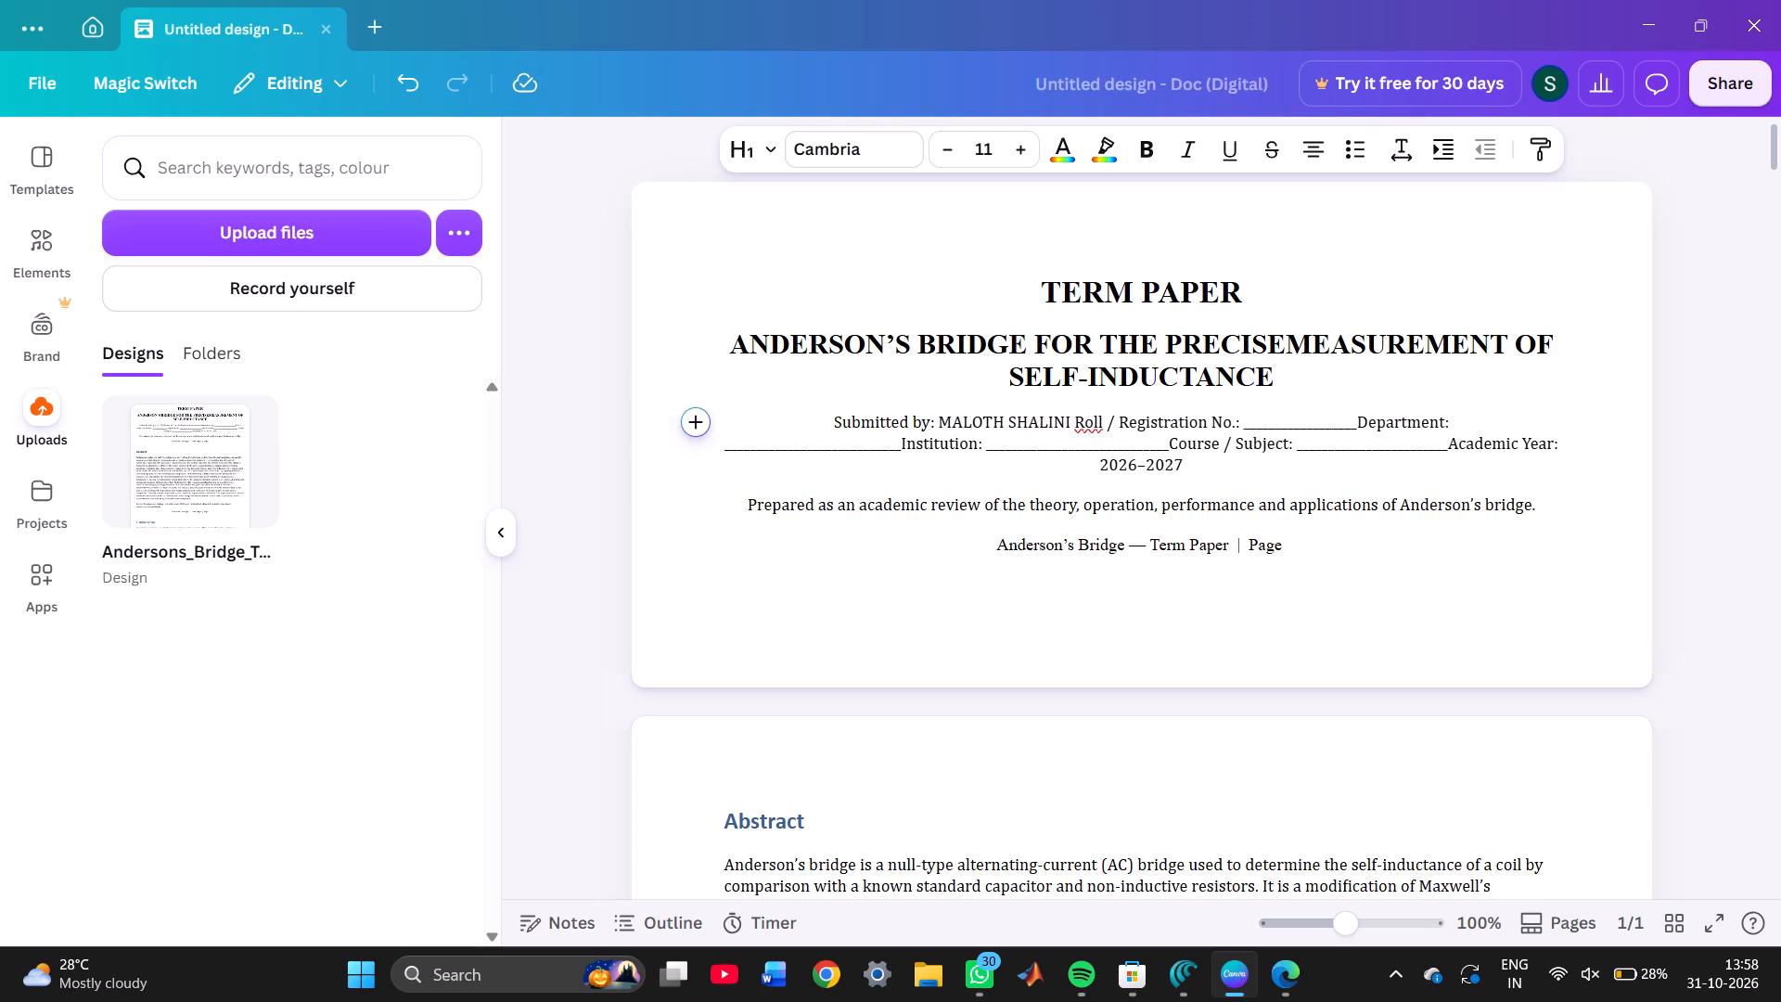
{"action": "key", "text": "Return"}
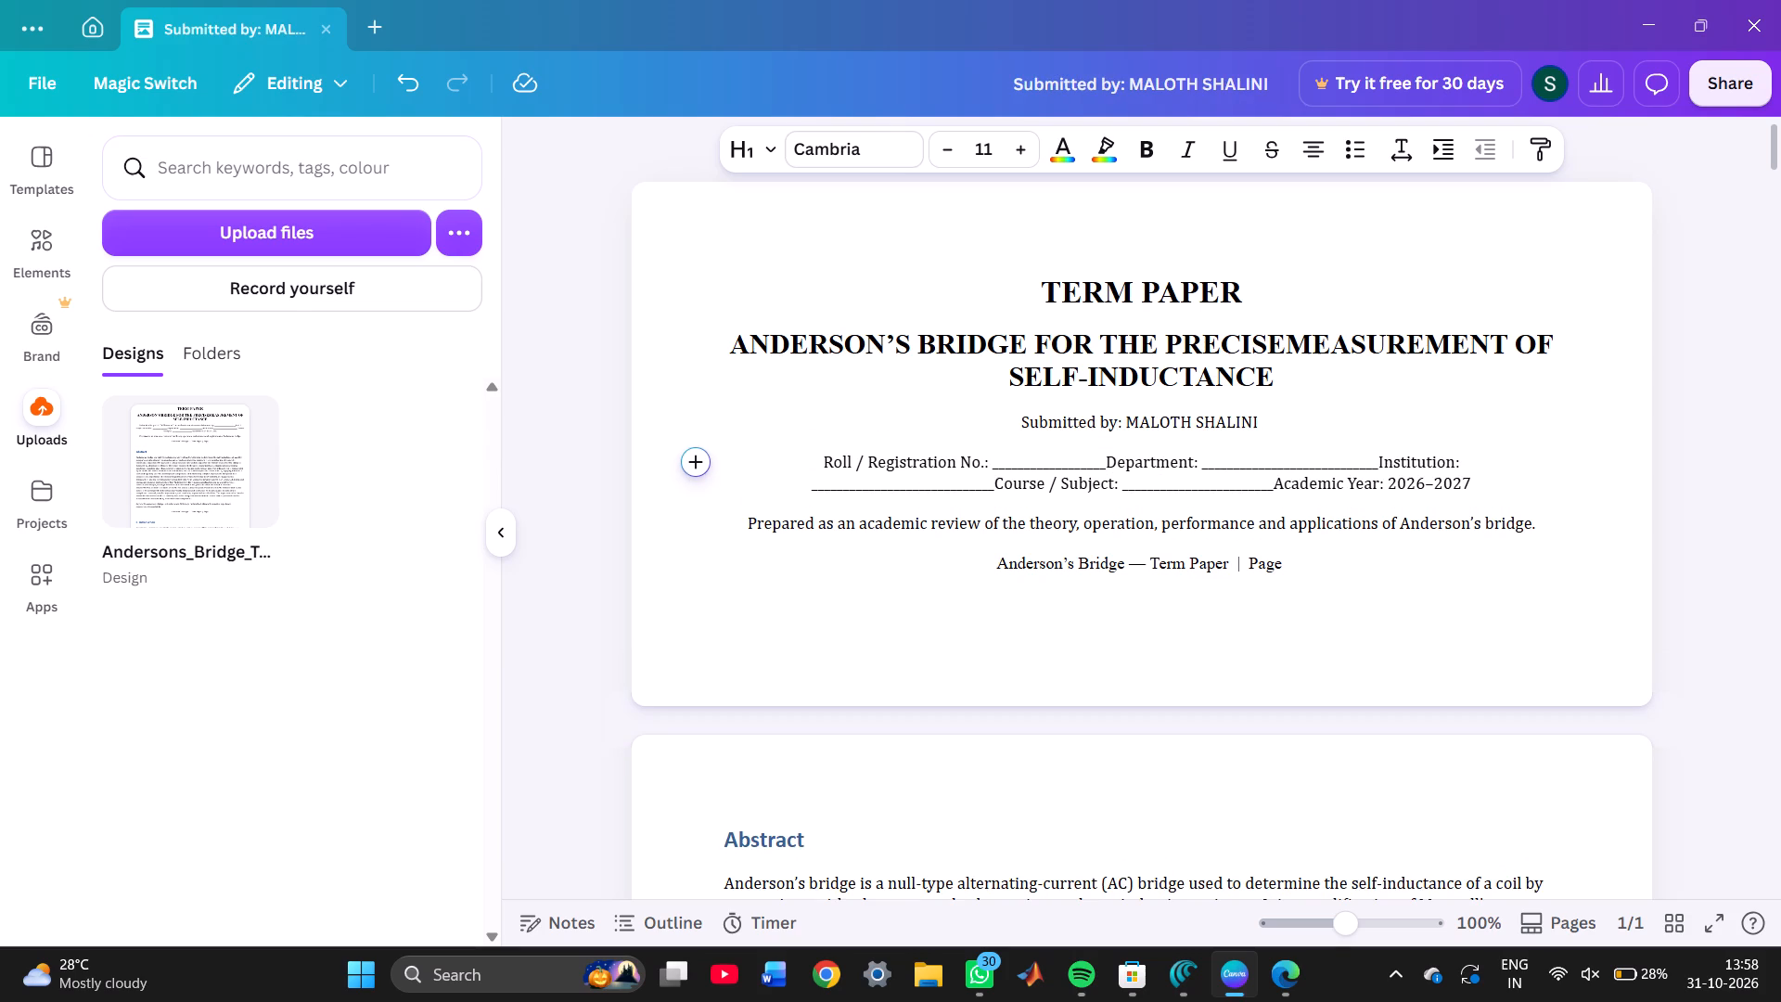
Shorten the "Roll / Registration No.:" label on the title page to "Roll No.:".
{"action": "left_click_drag", "start_coordinate": [955, 463], "coordinate": [853, 463]}
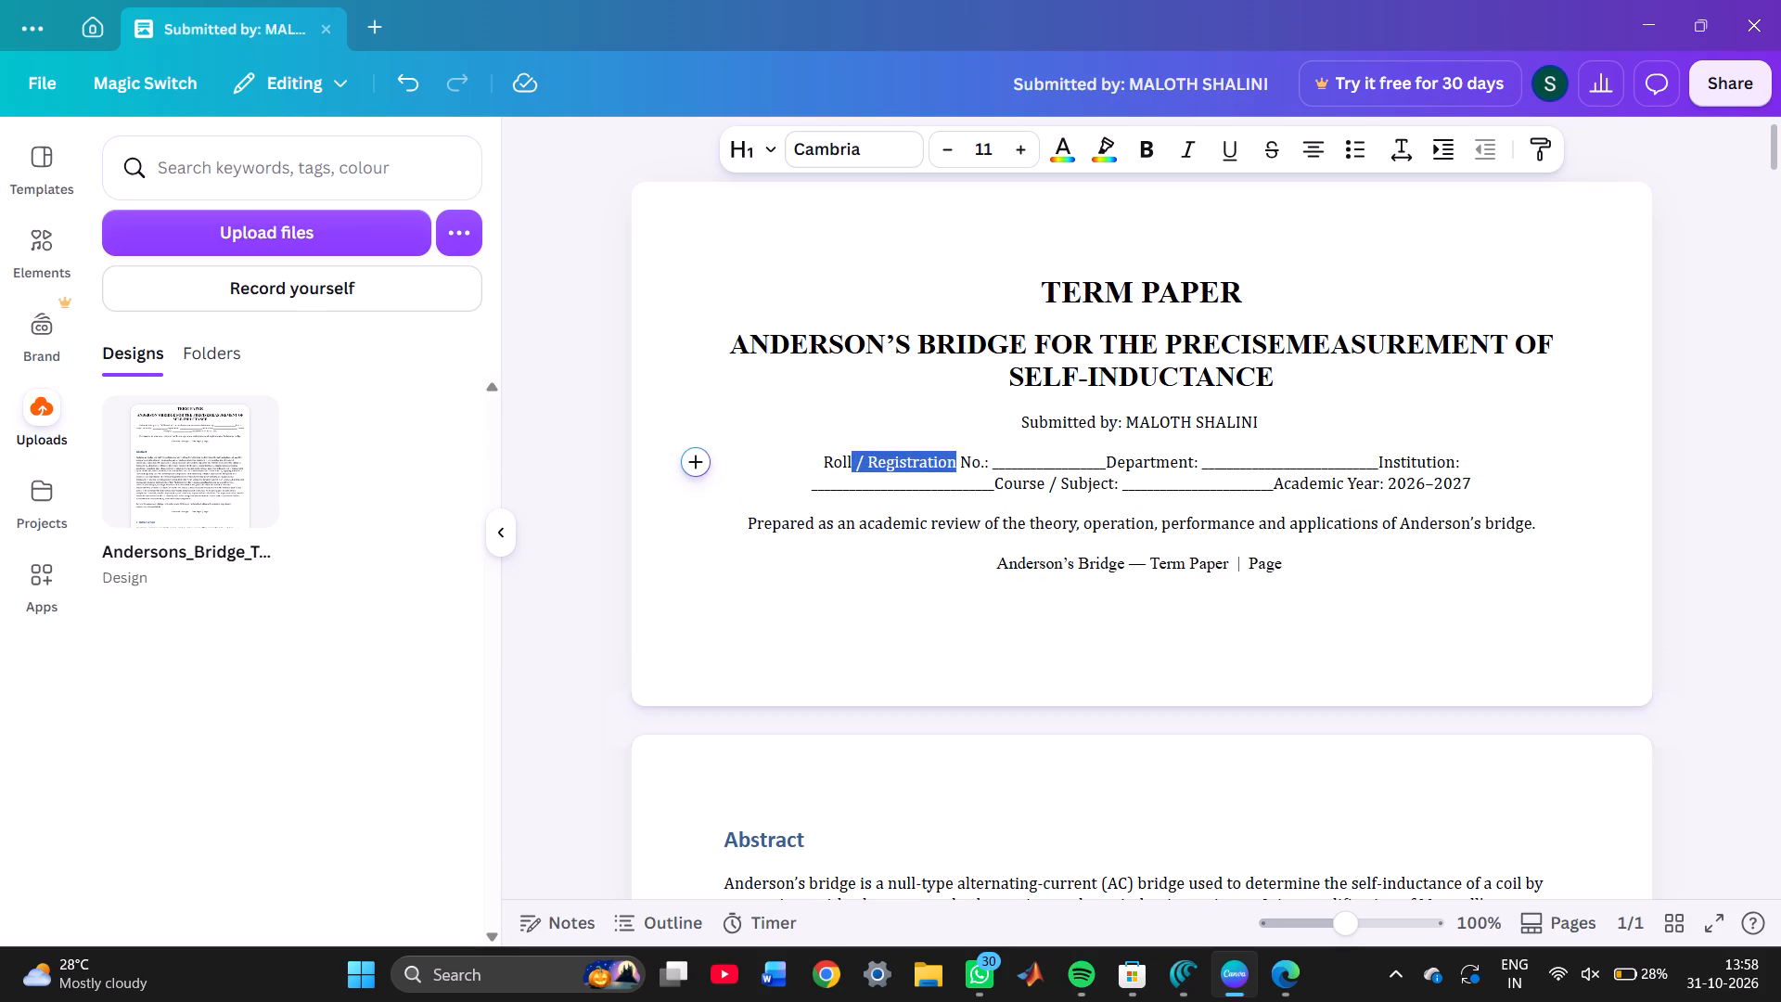
{"action": "left_click_drag", "start_coordinate": [853, 463], "coordinate": [852, 463]}
{"action": "key", "text": "BackSpace"}
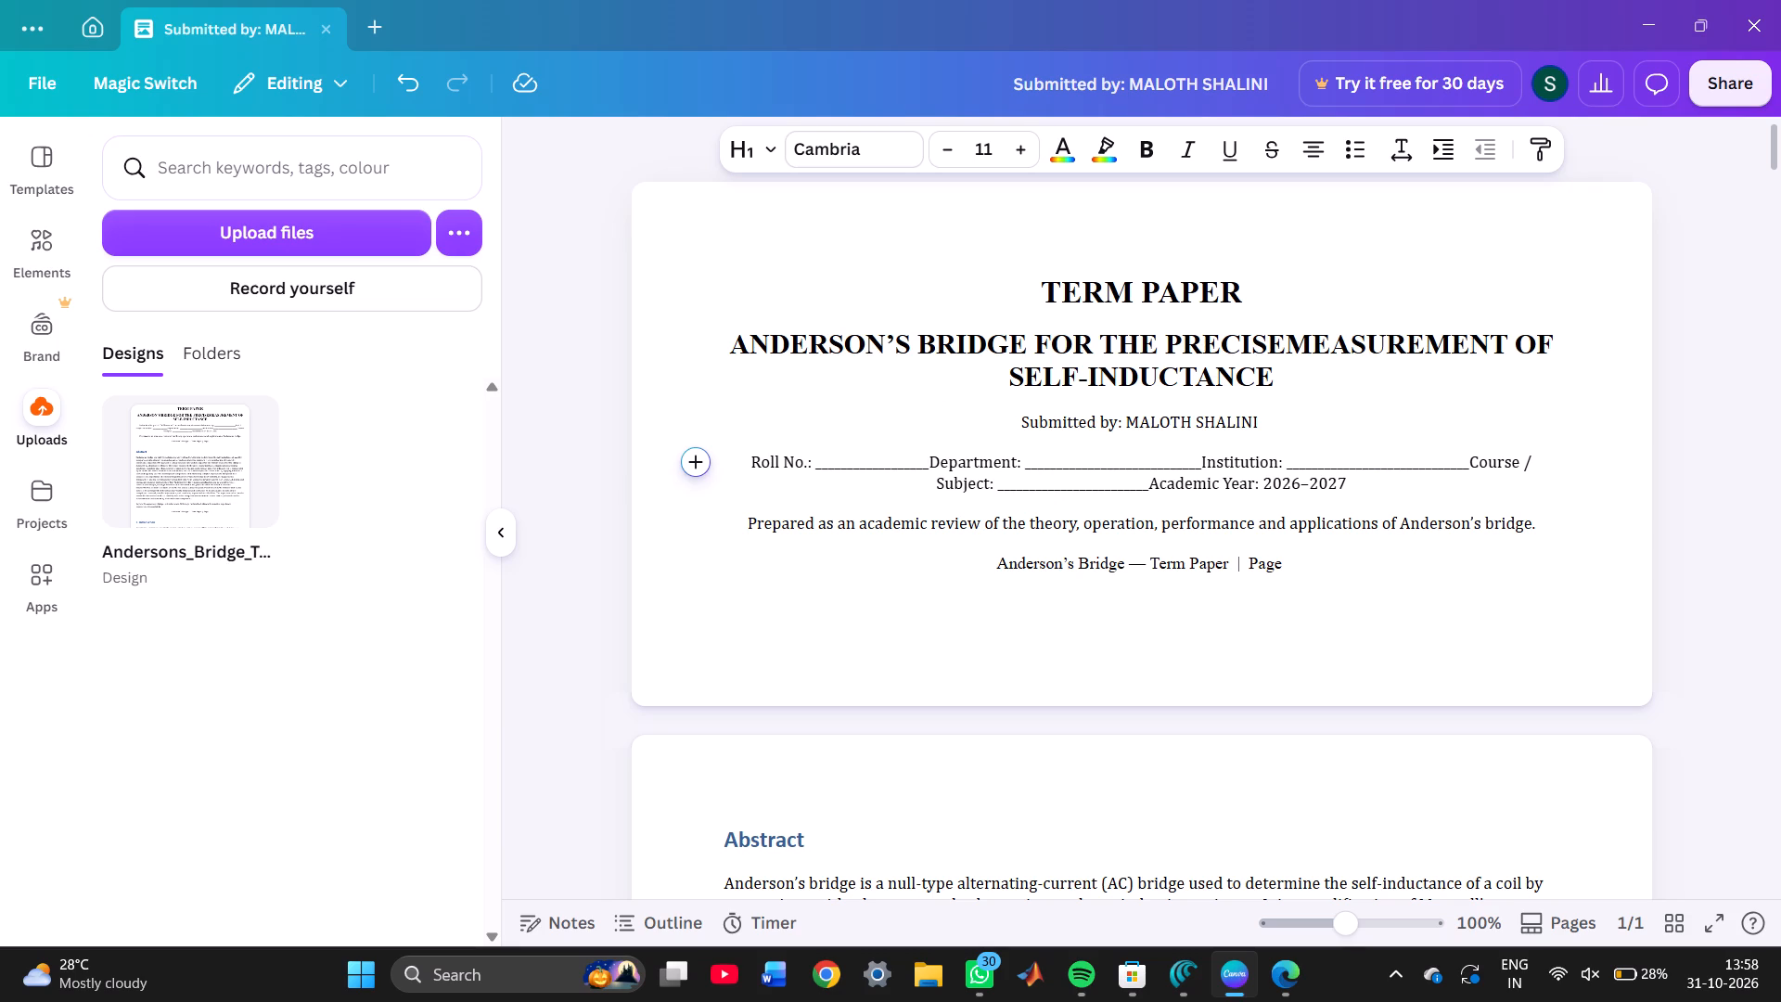
Select the underscore blank after "Roll No.:" on the title page.
{"action": "left_click_drag", "start_coordinate": [813, 464], "coordinate": [927, 466]}
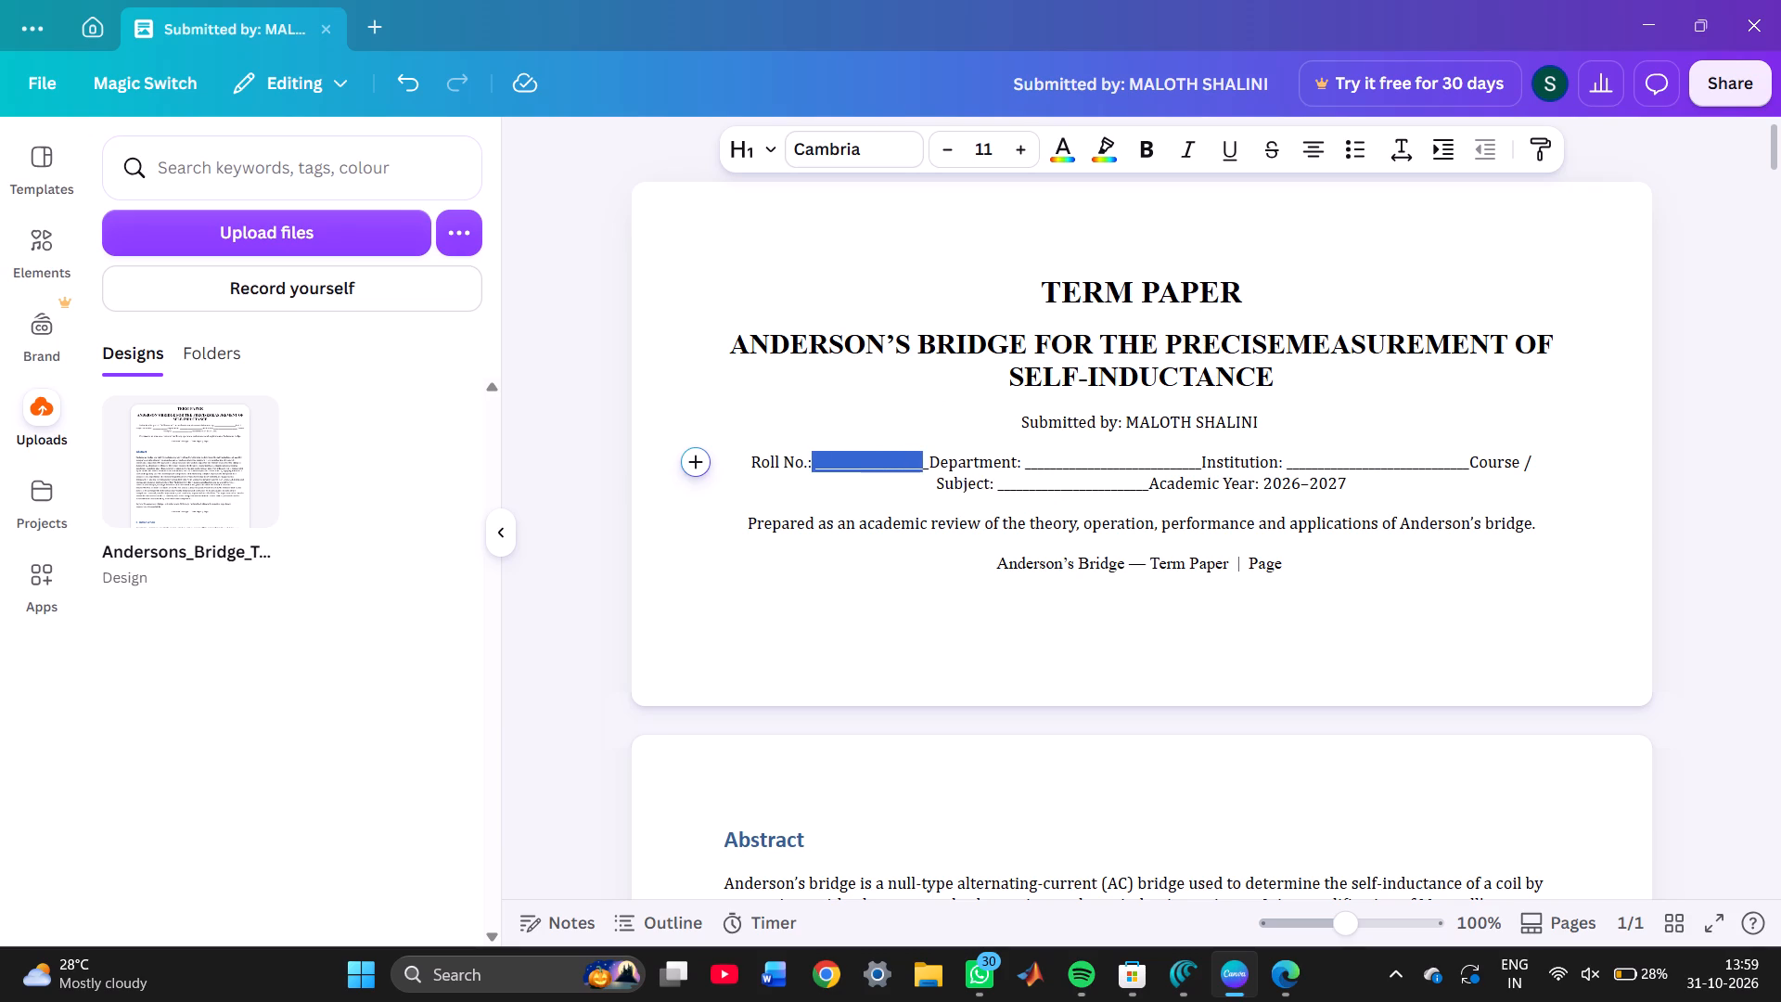
Replace the title page's Roll No. blank with the student's roll number and move the Department text onto its own line.
{"action": "left_click_drag", "start_coordinate": [927, 466], "coordinate": [929, 467]}
{"action": "key", "text": "BackSpace"}
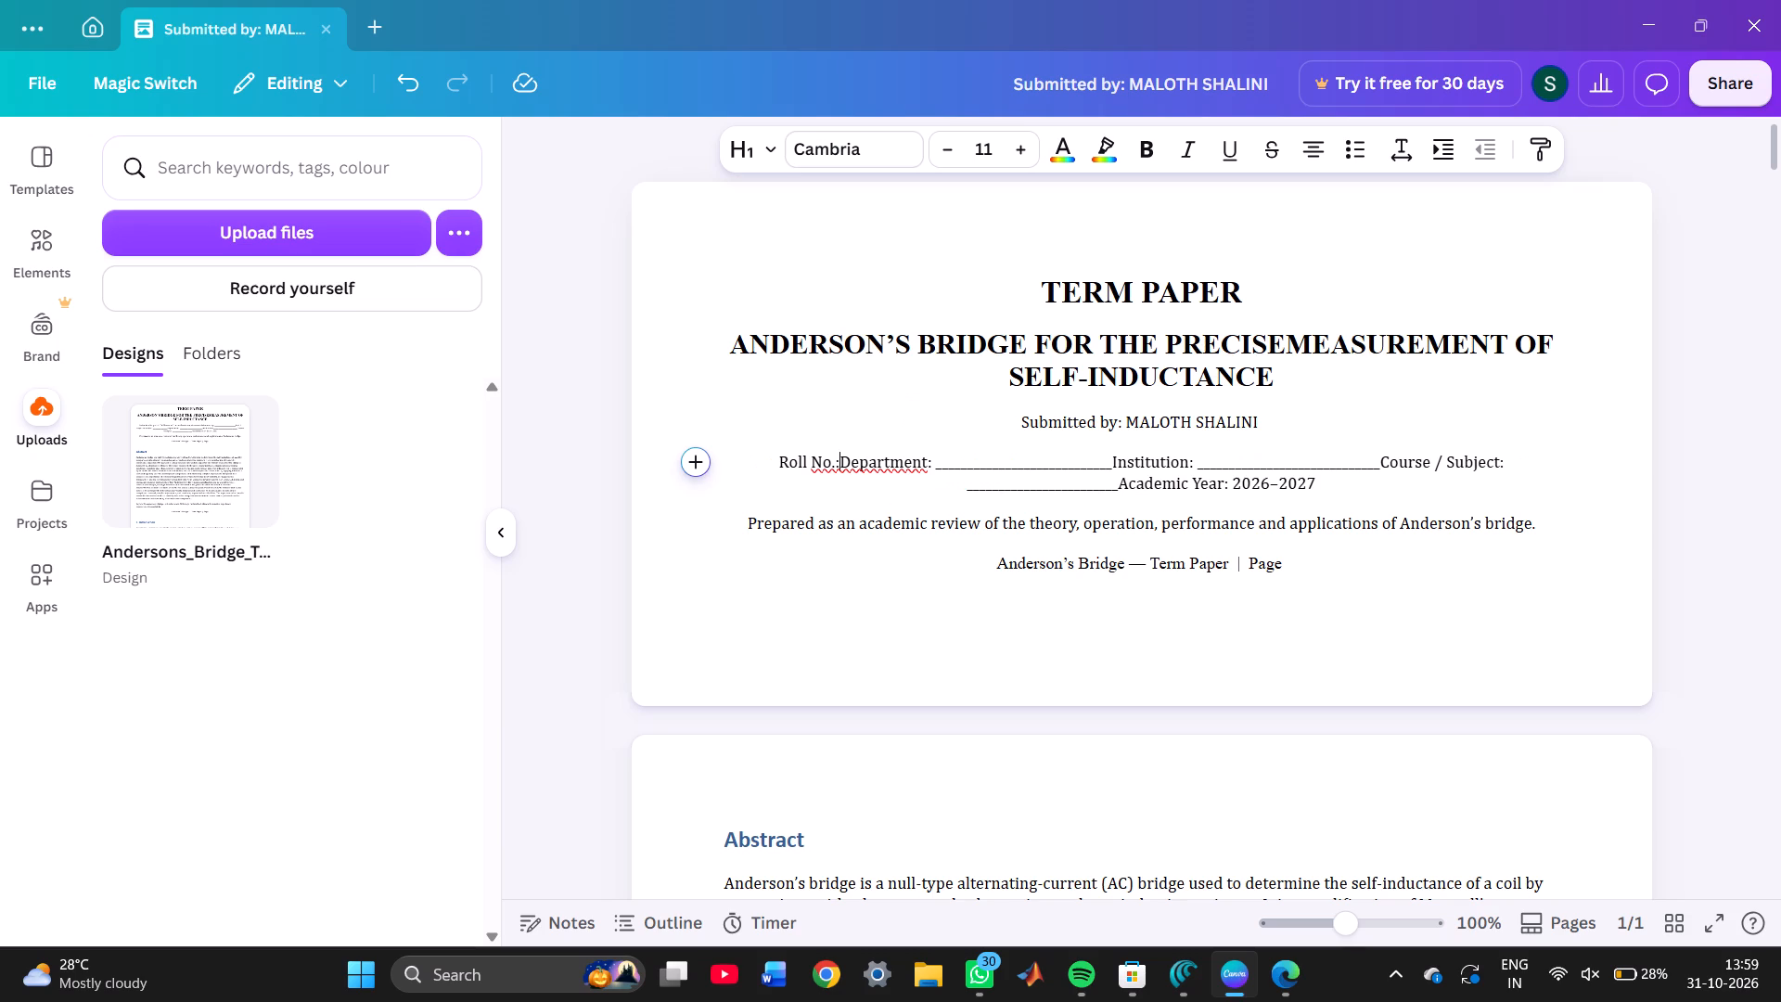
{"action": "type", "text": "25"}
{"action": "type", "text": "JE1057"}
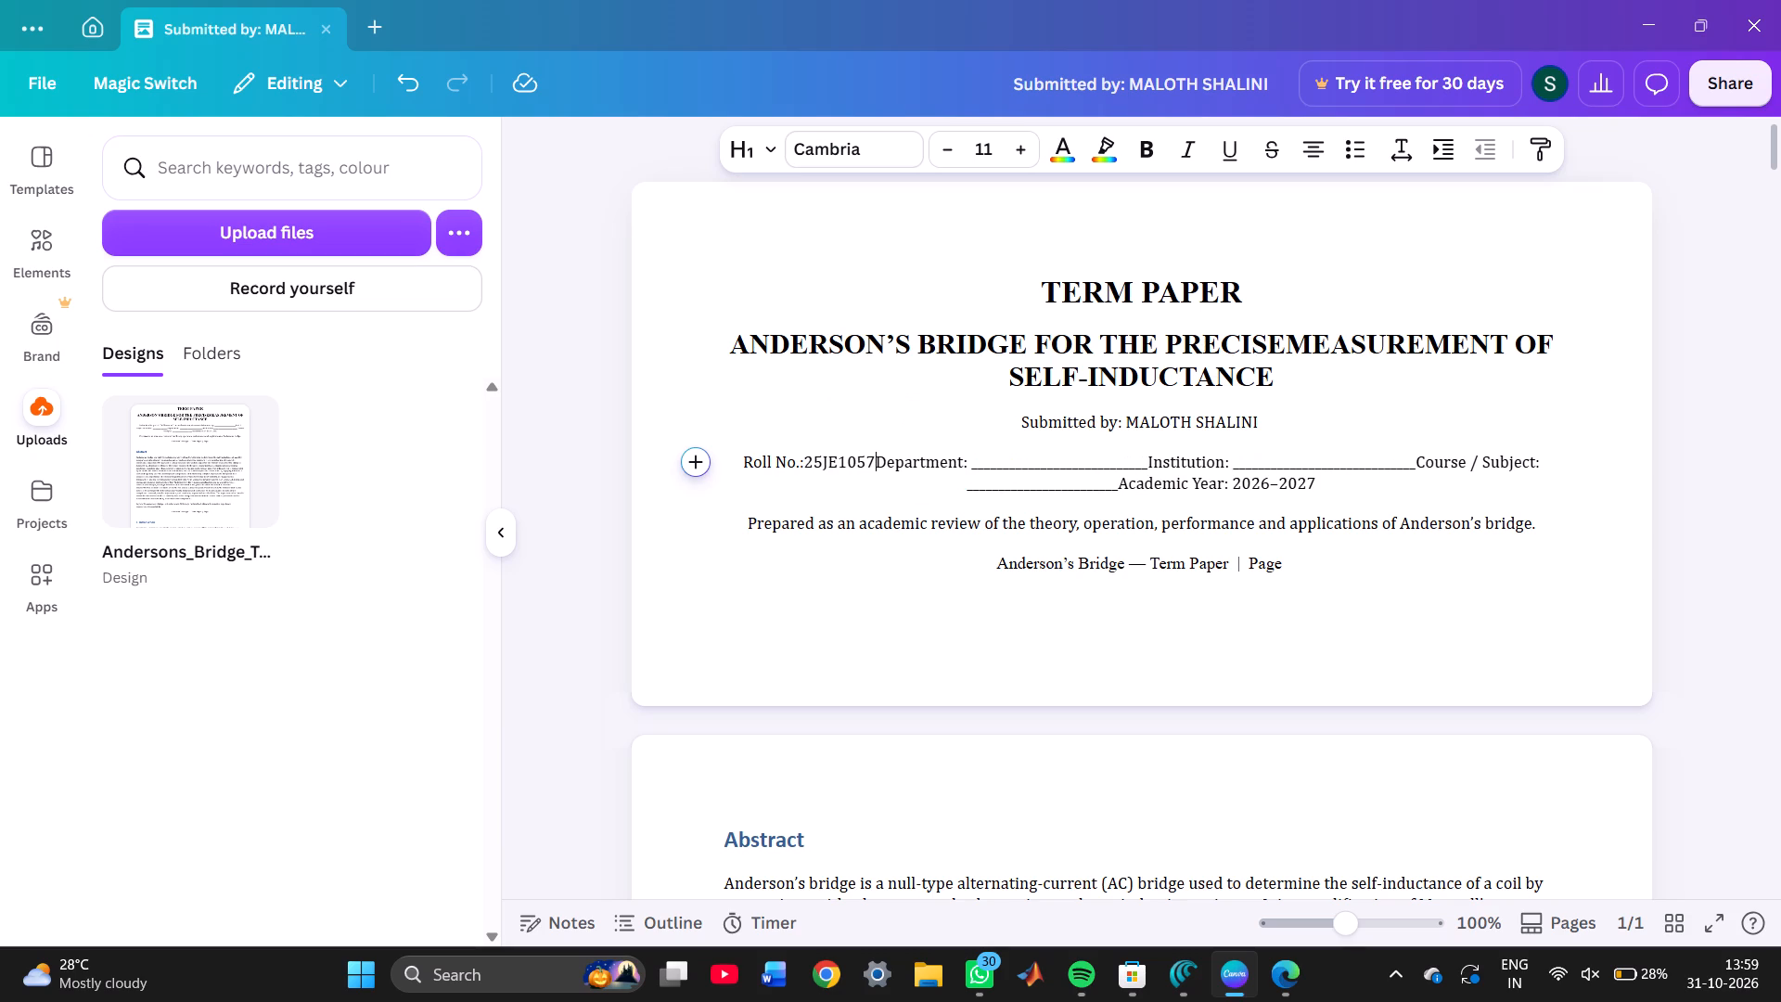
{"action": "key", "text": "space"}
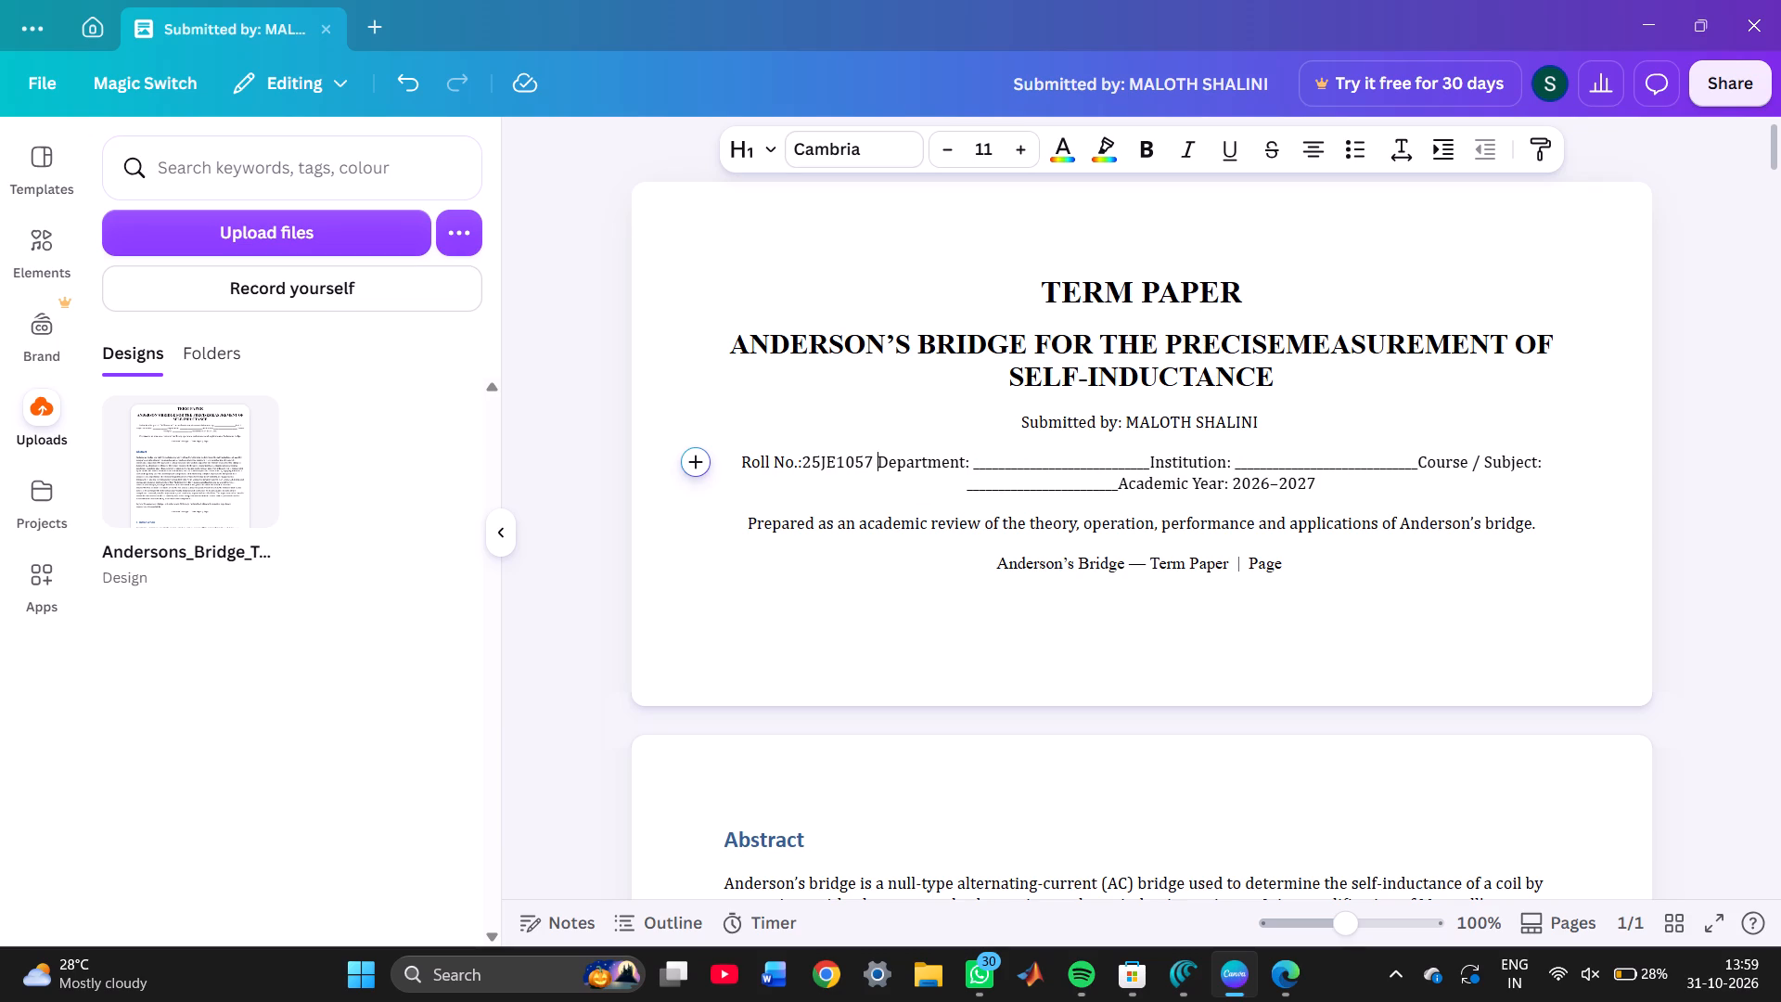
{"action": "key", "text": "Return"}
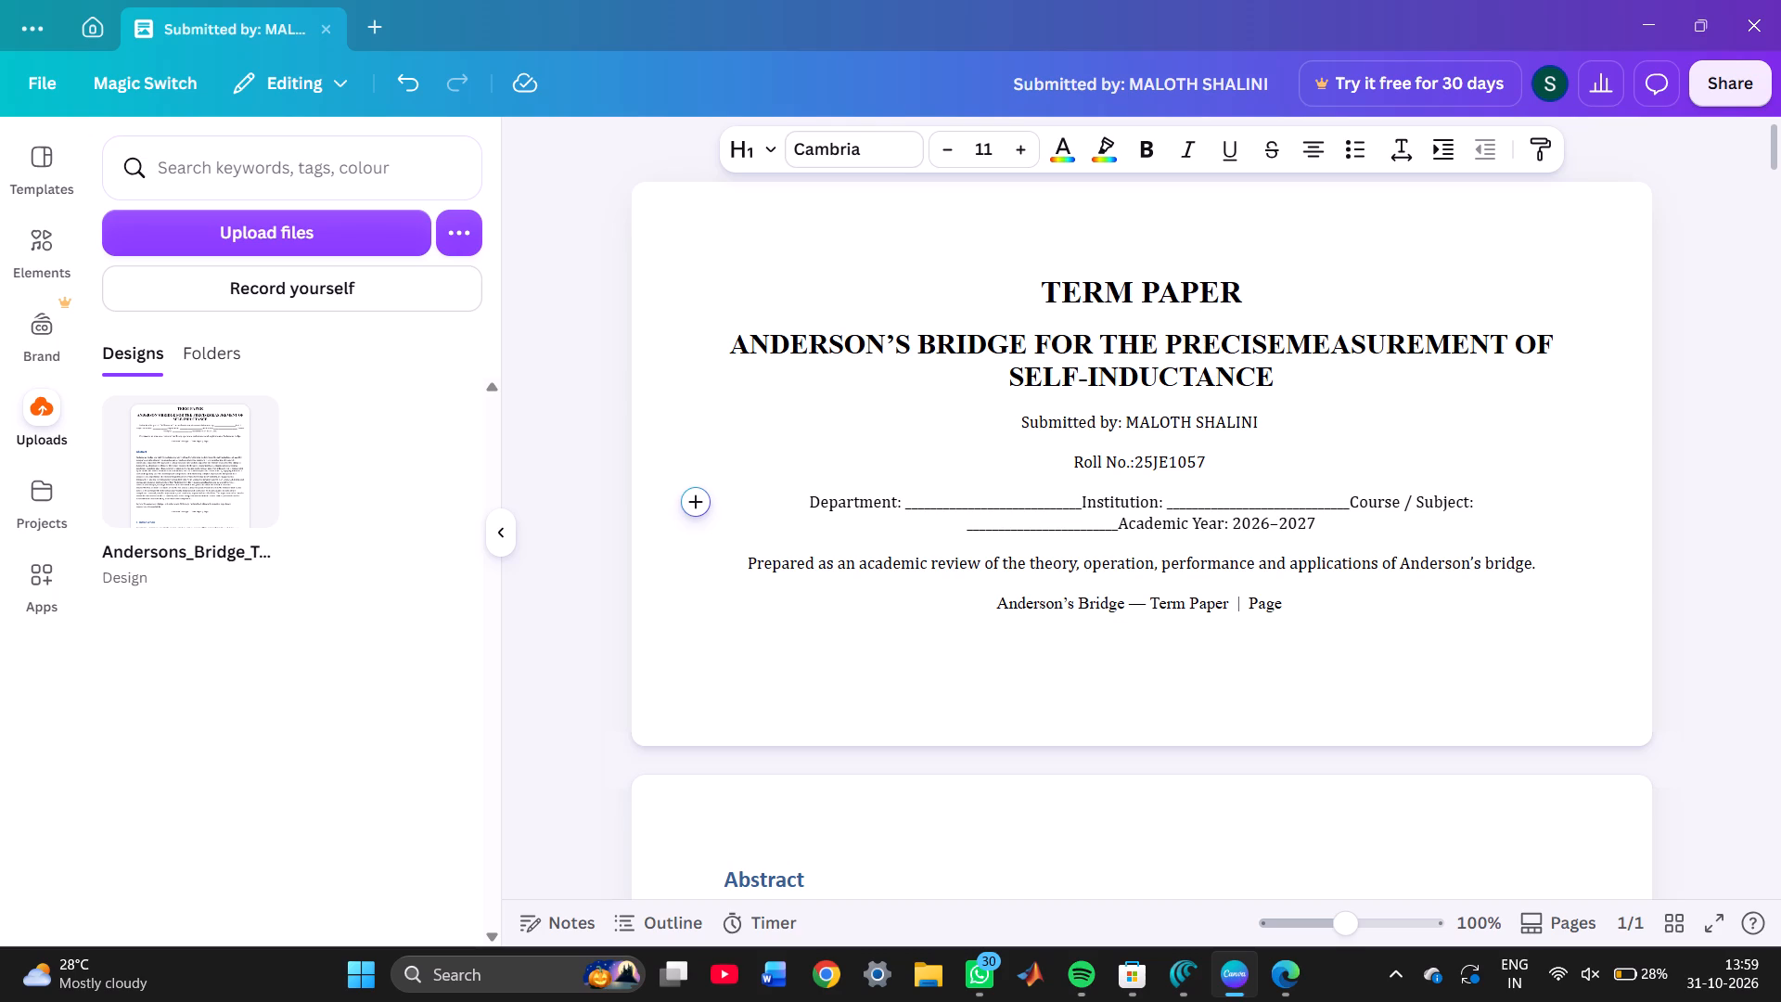
Delete the Department label and its blank from the title page so the line begins with Institution.
{"action": "left_click_drag", "start_coordinate": [1078, 503], "coordinate": [868, 508]}
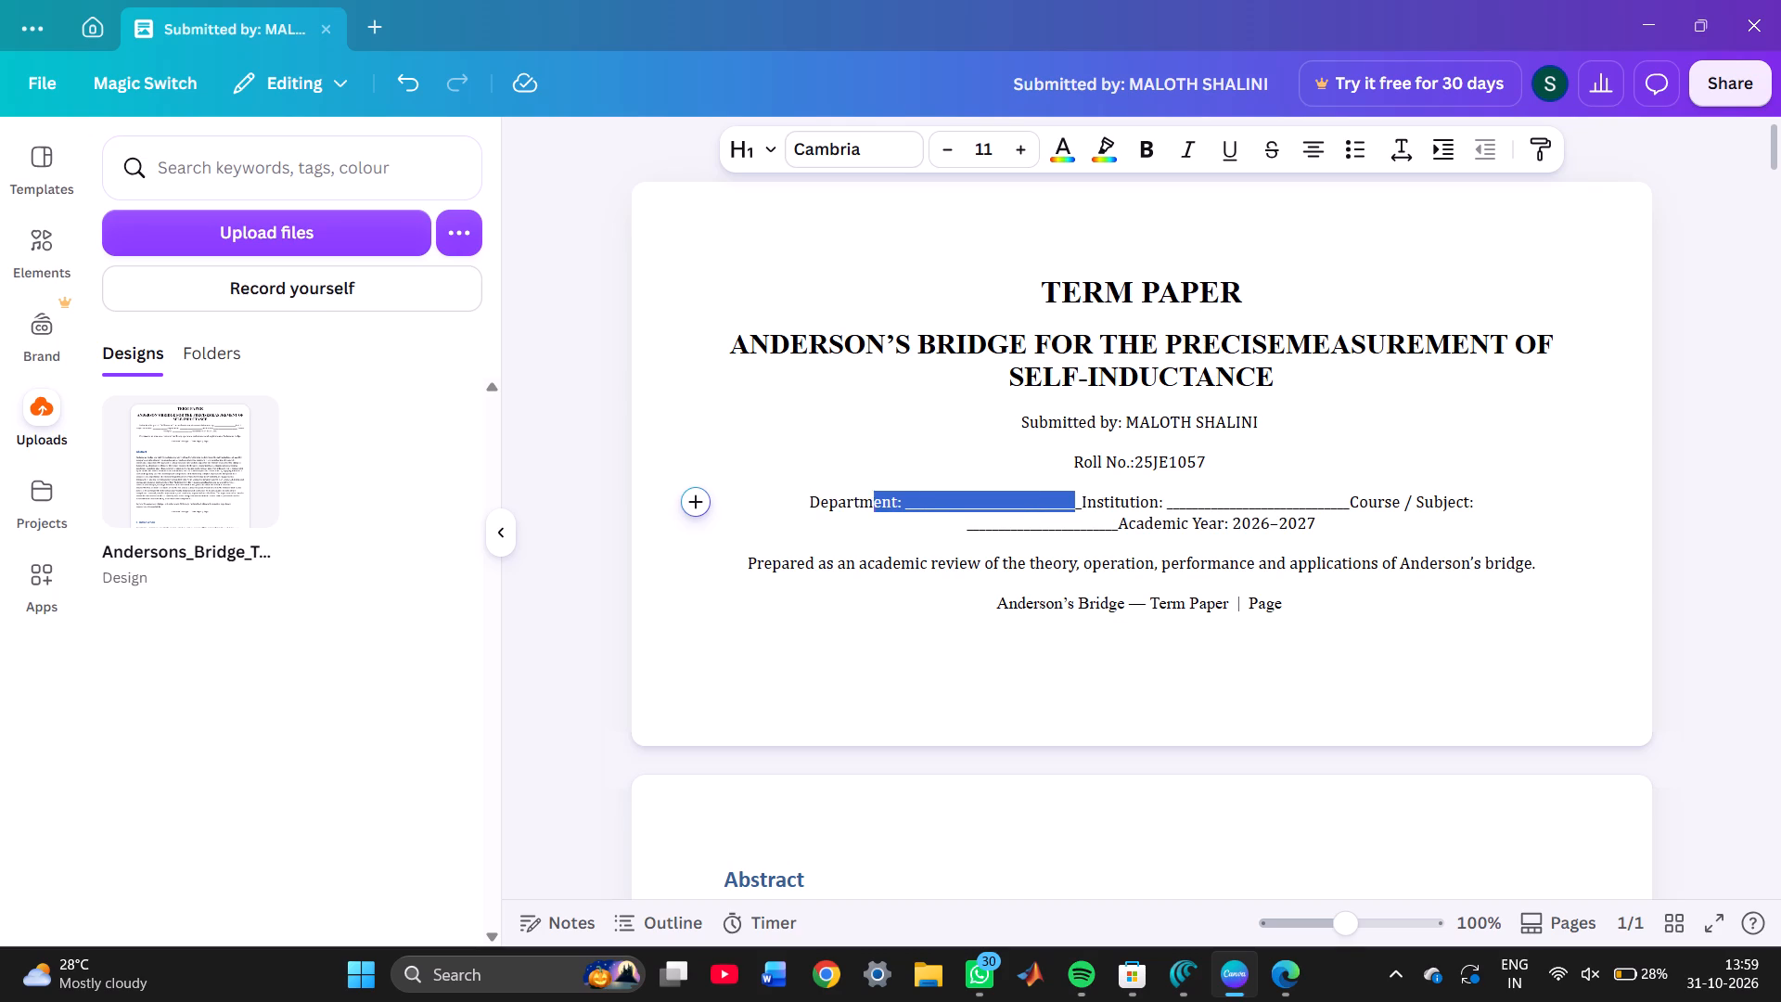
{"action": "left_click_drag", "start_coordinate": [868, 508], "coordinate": [787, 504]}
{"action": "key", "text": "BackSpace"}
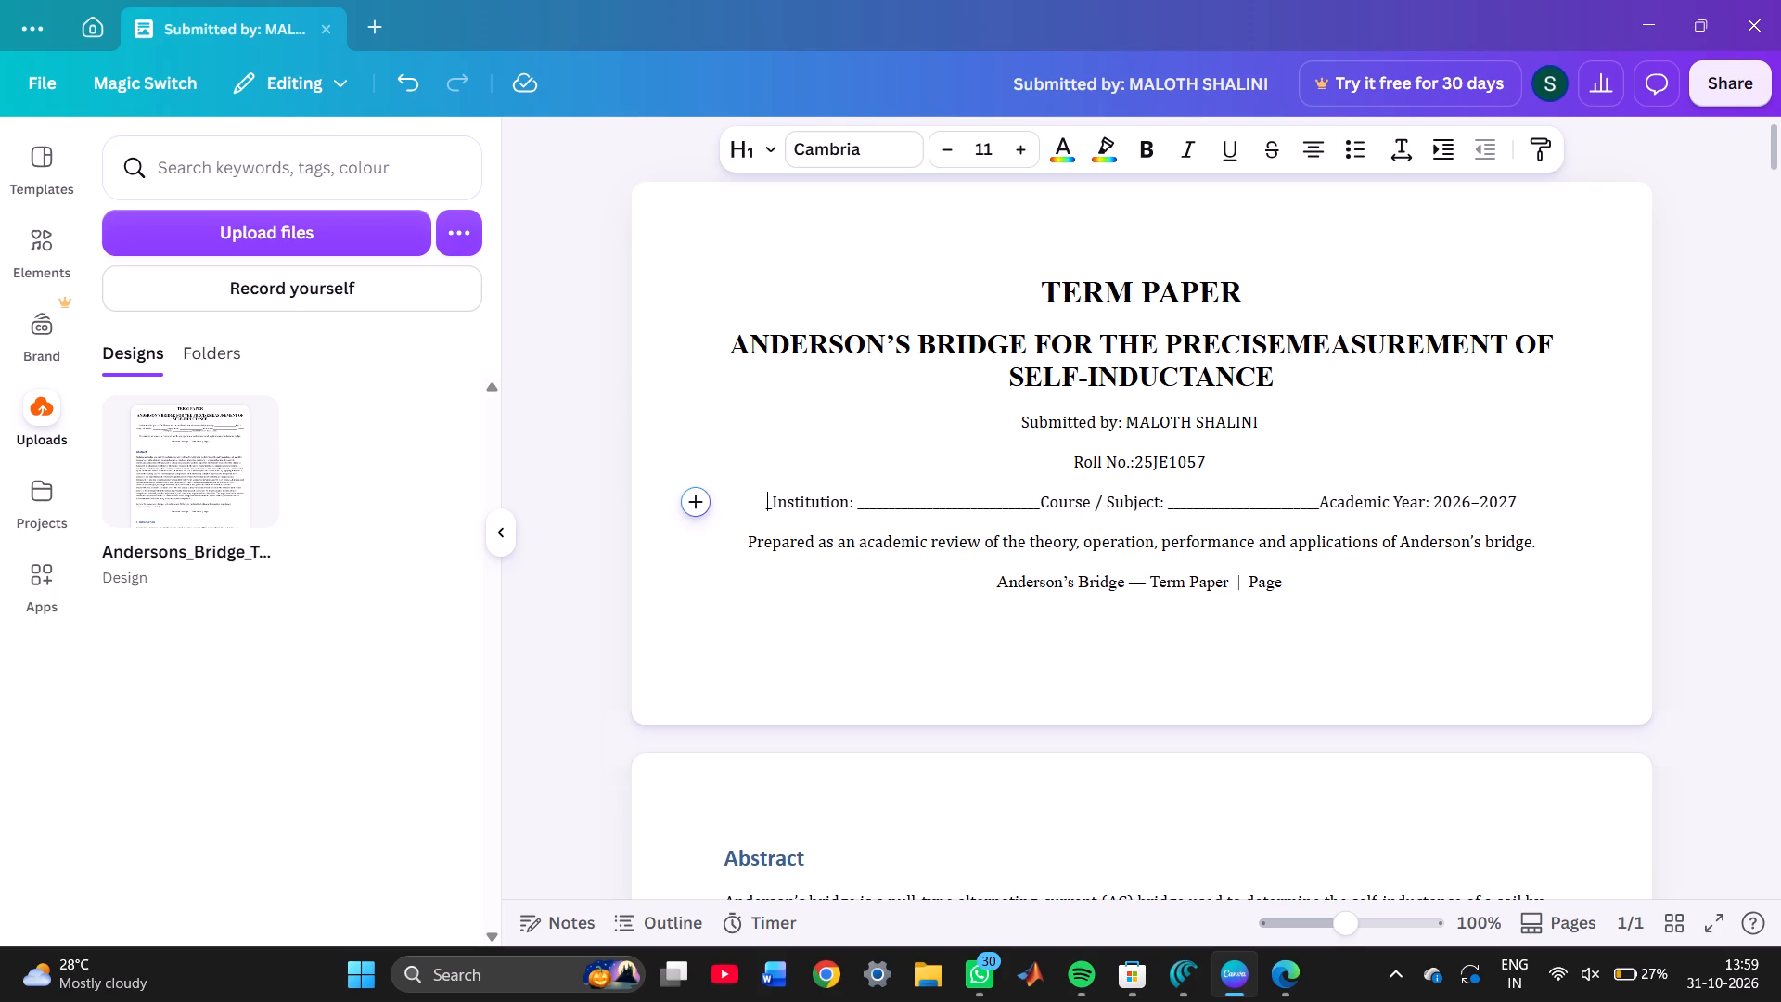
{"action": "left_click_drag", "start_coordinate": [769, 504], "coordinate": [754, 506]}
{"action": "key", "text": "BackSpace"}
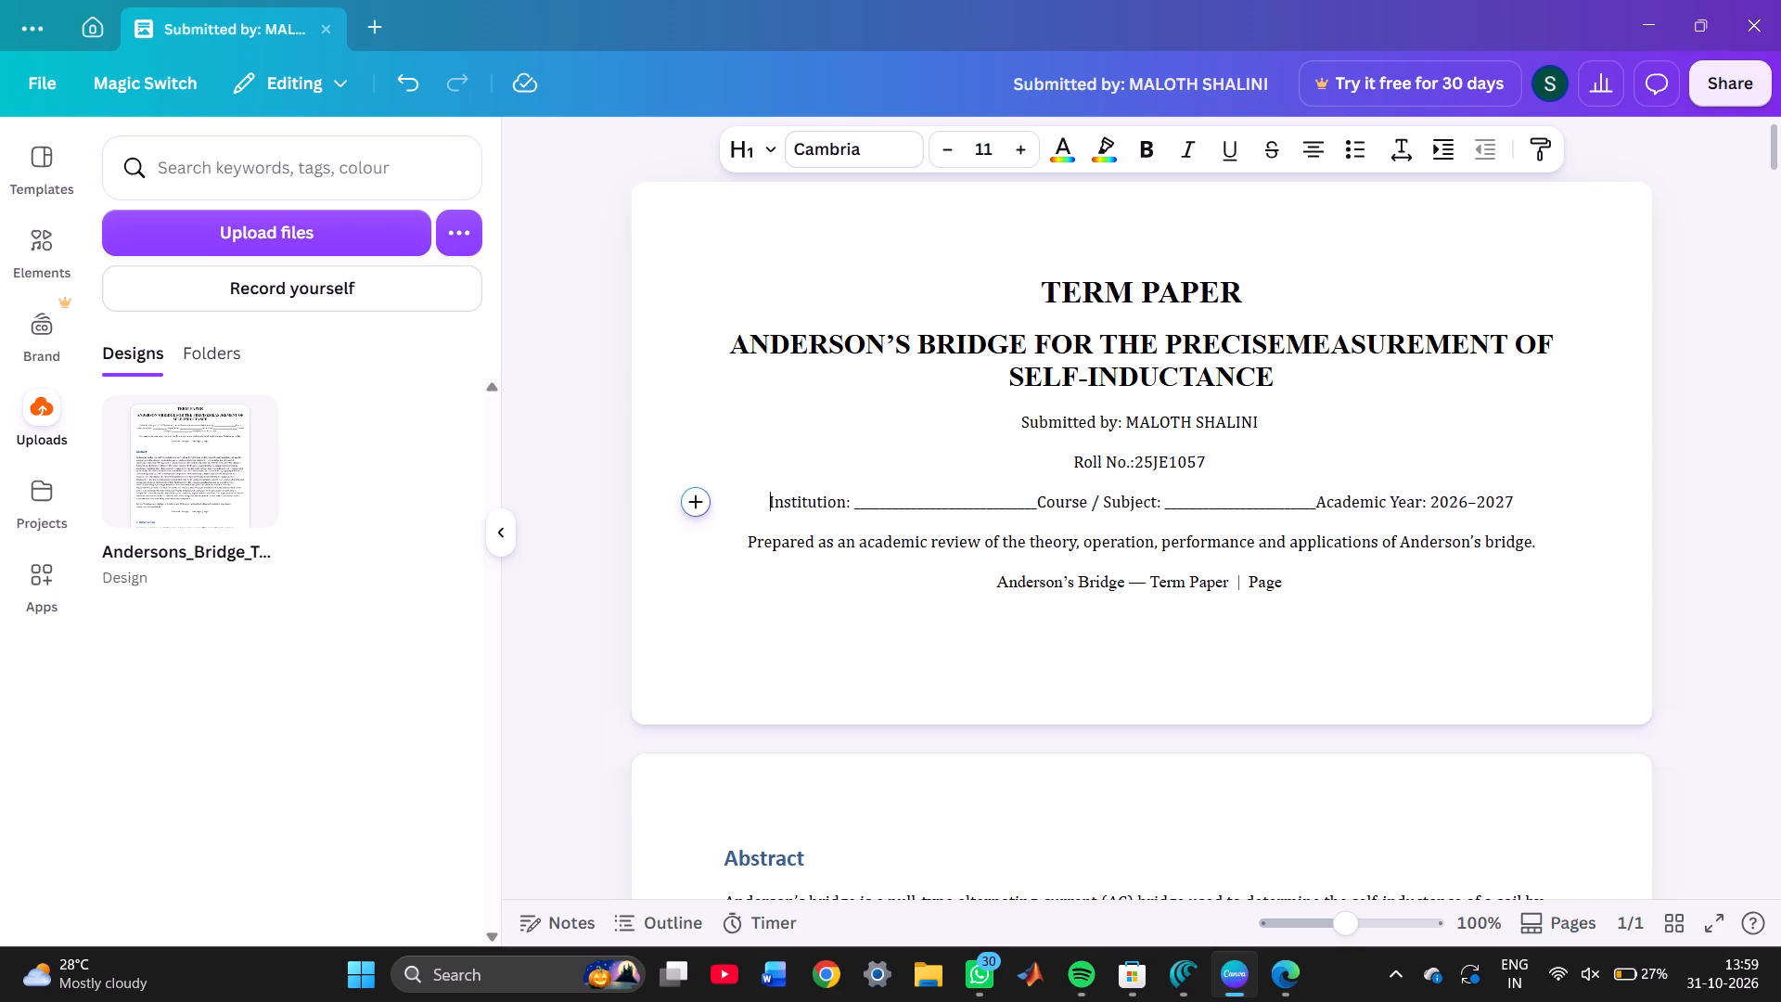
Replace the Institution blank on the title page with IIT(ISM).
{"action": "left_click_drag", "start_coordinate": [852, 502], "coordinate": [926, 502]}
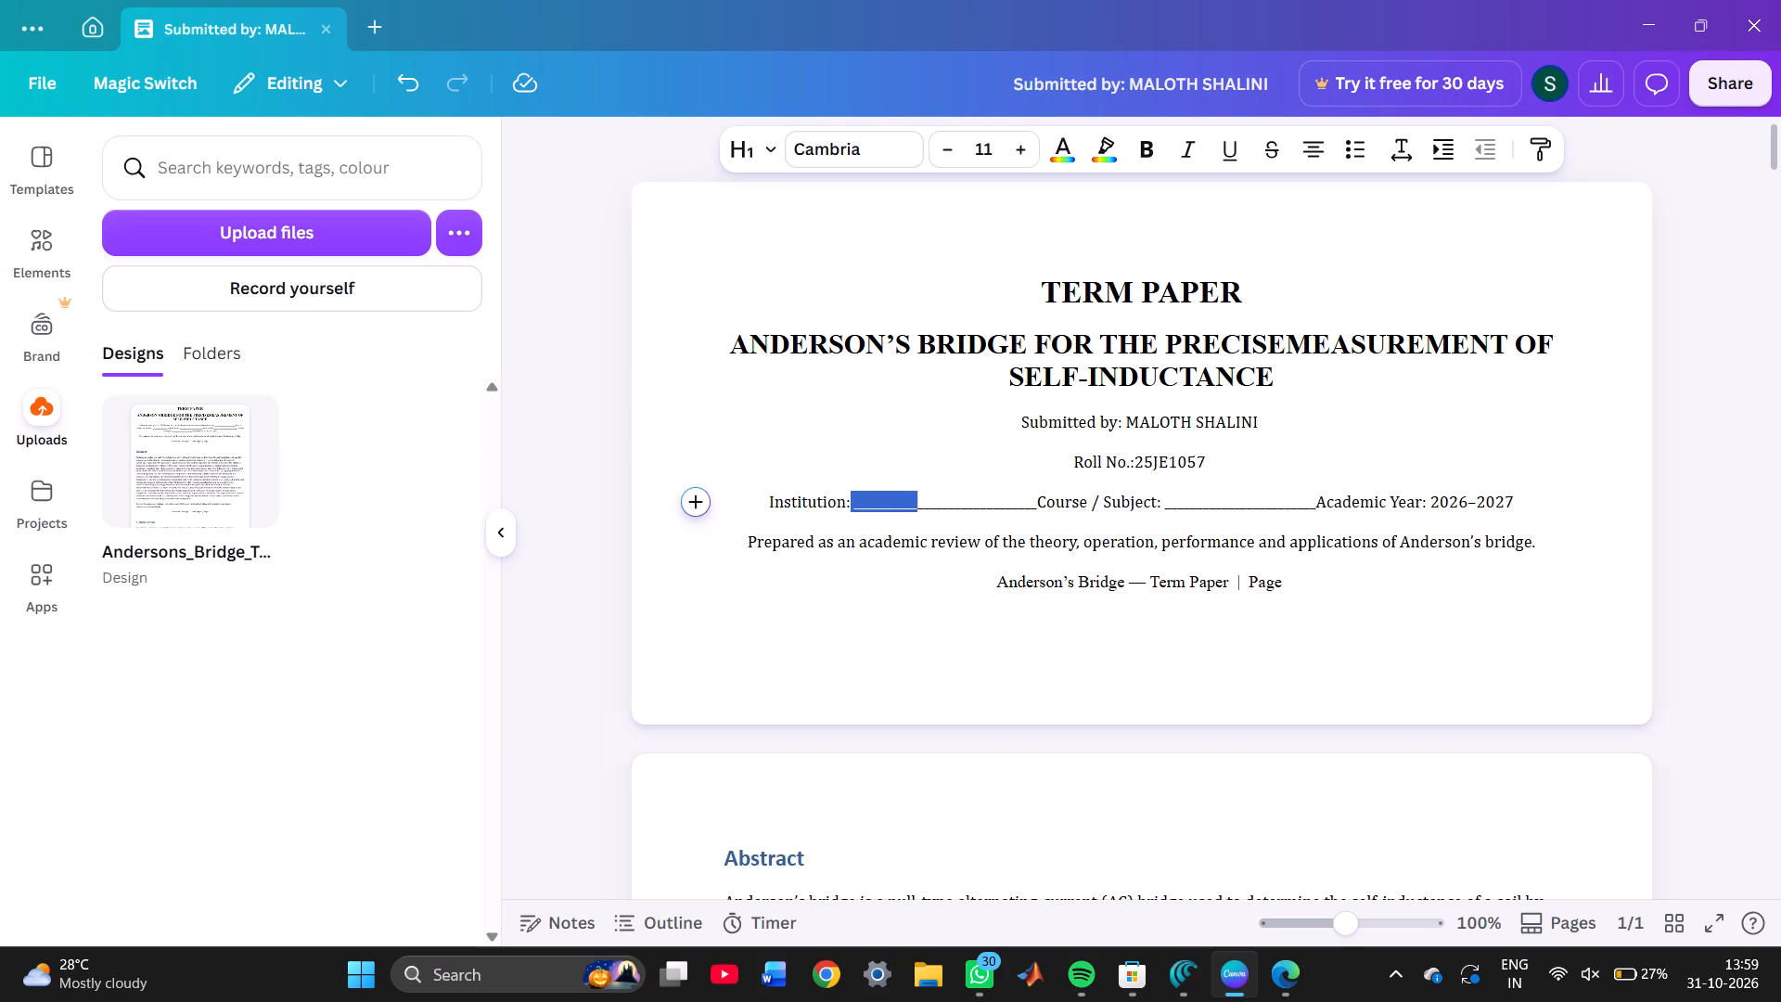
{"action": "left_click_drag", "start_coordinate": [926, 502], "coordinate": [1037, 511]}
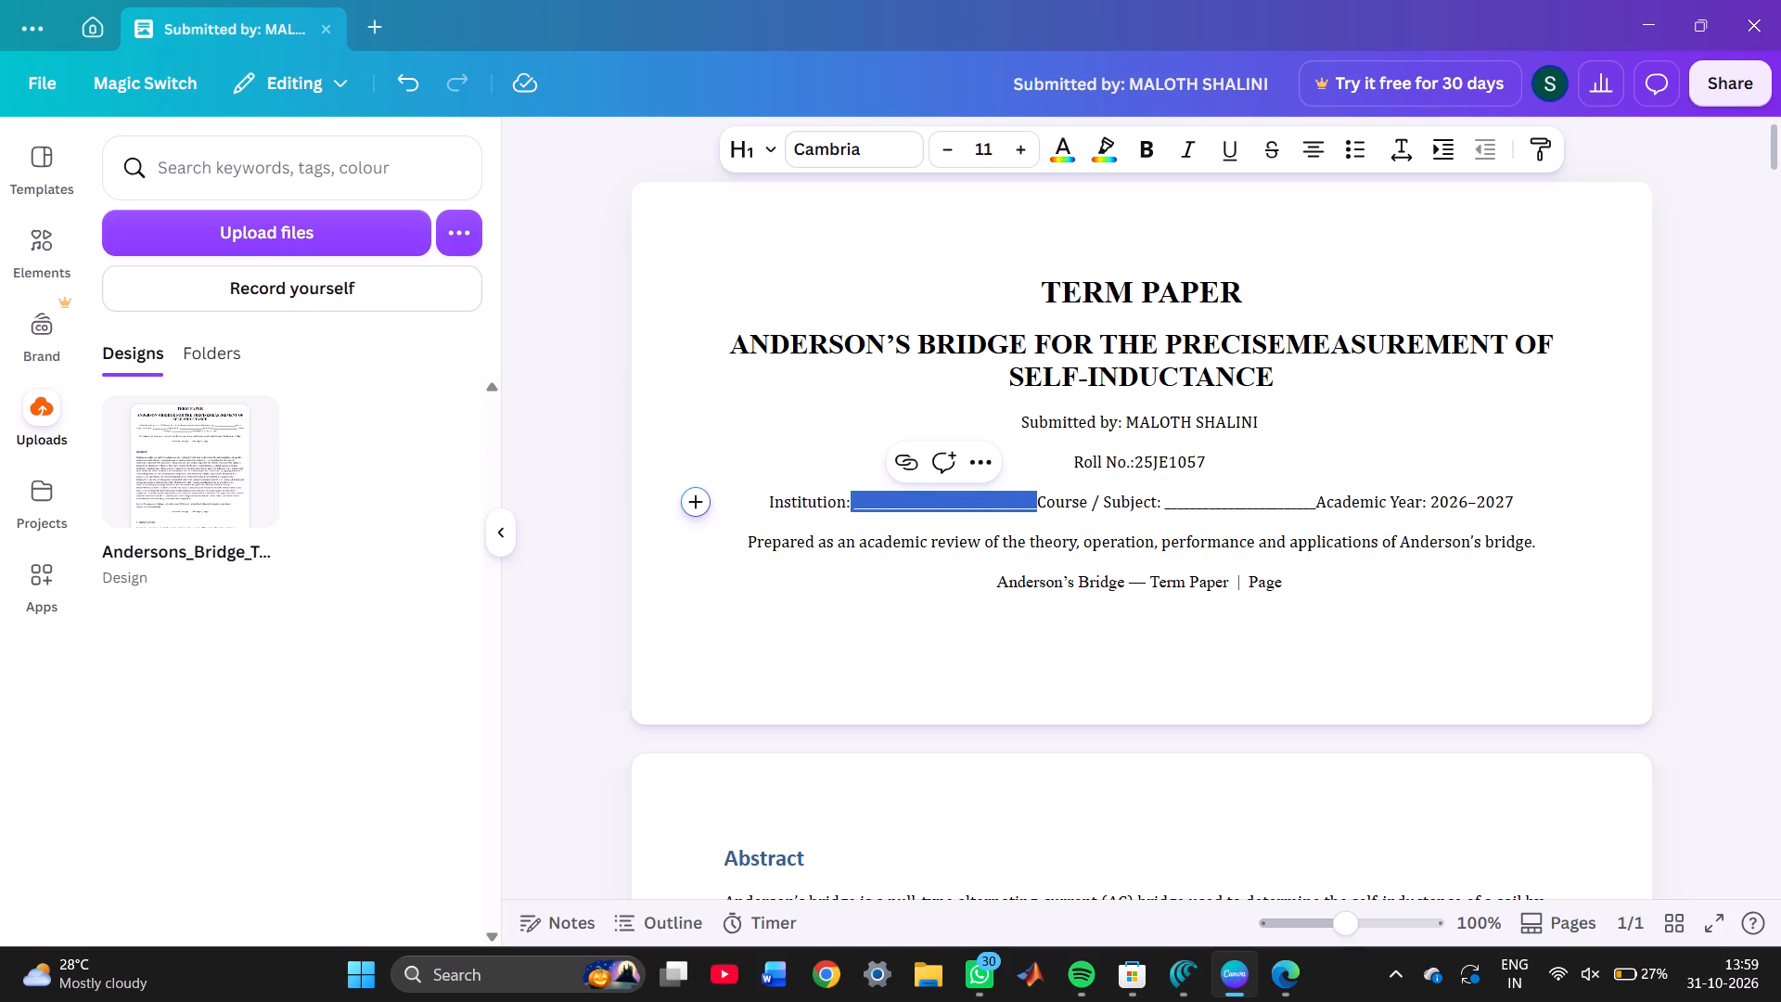
{"action": "key", "text": "BackSpace"}
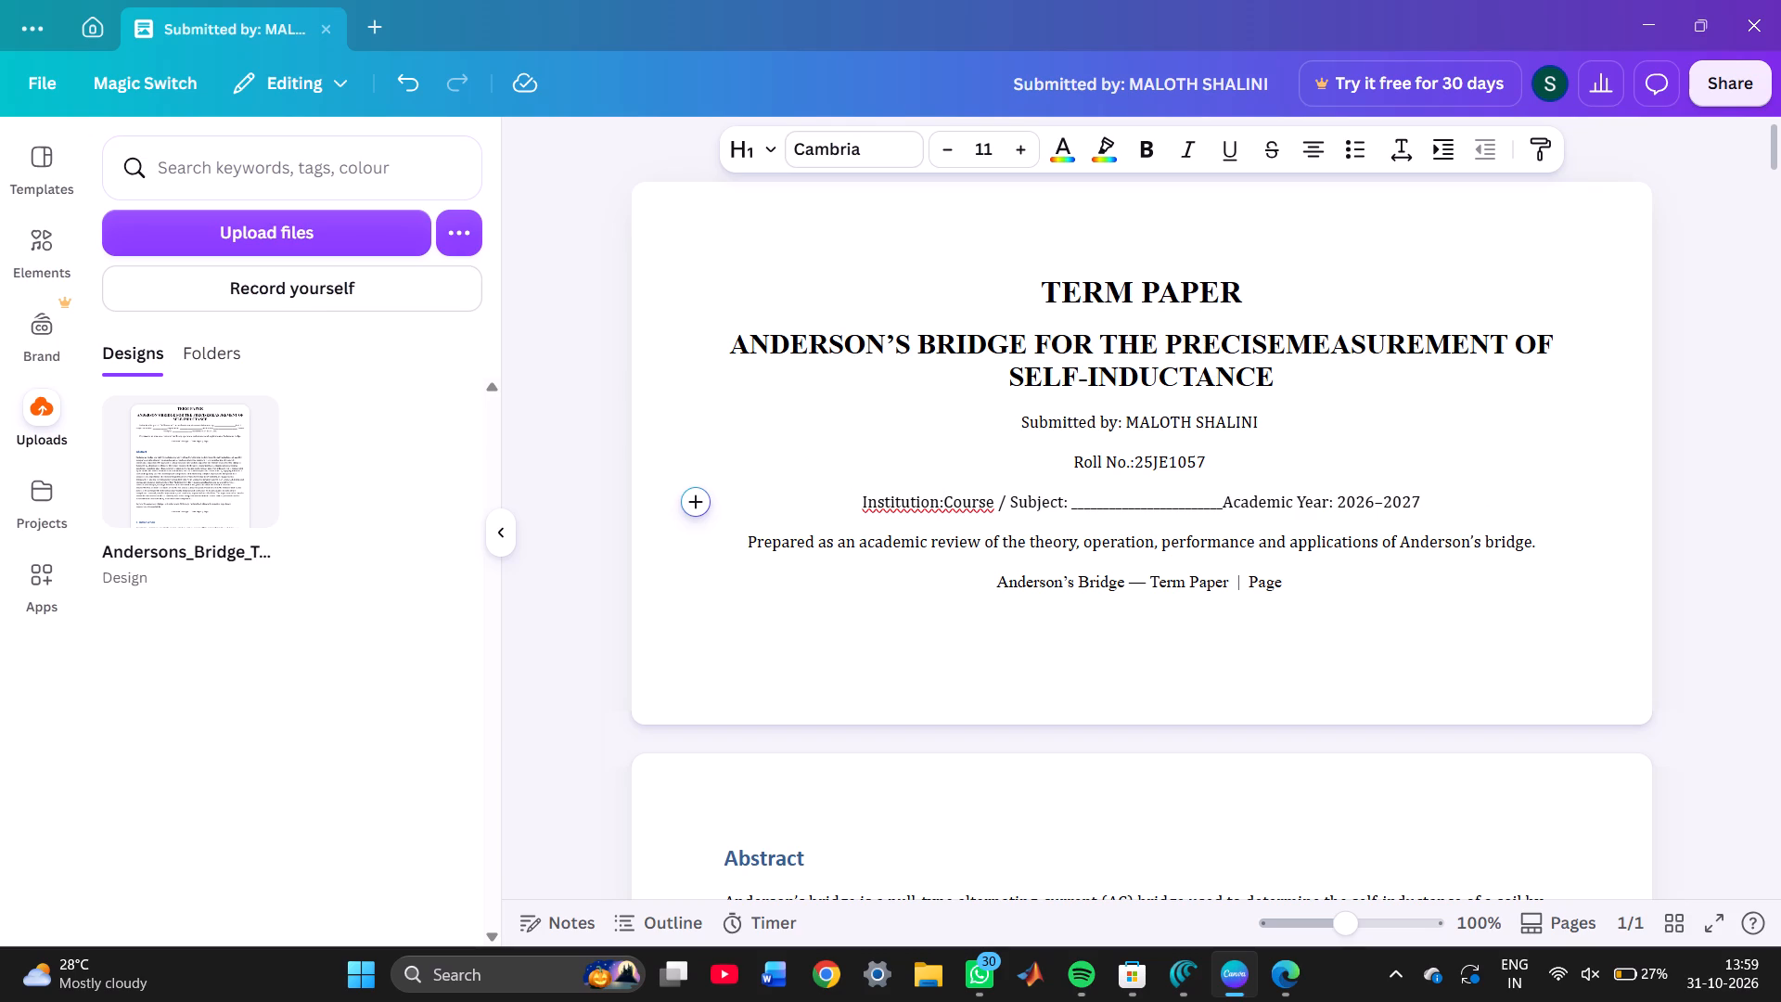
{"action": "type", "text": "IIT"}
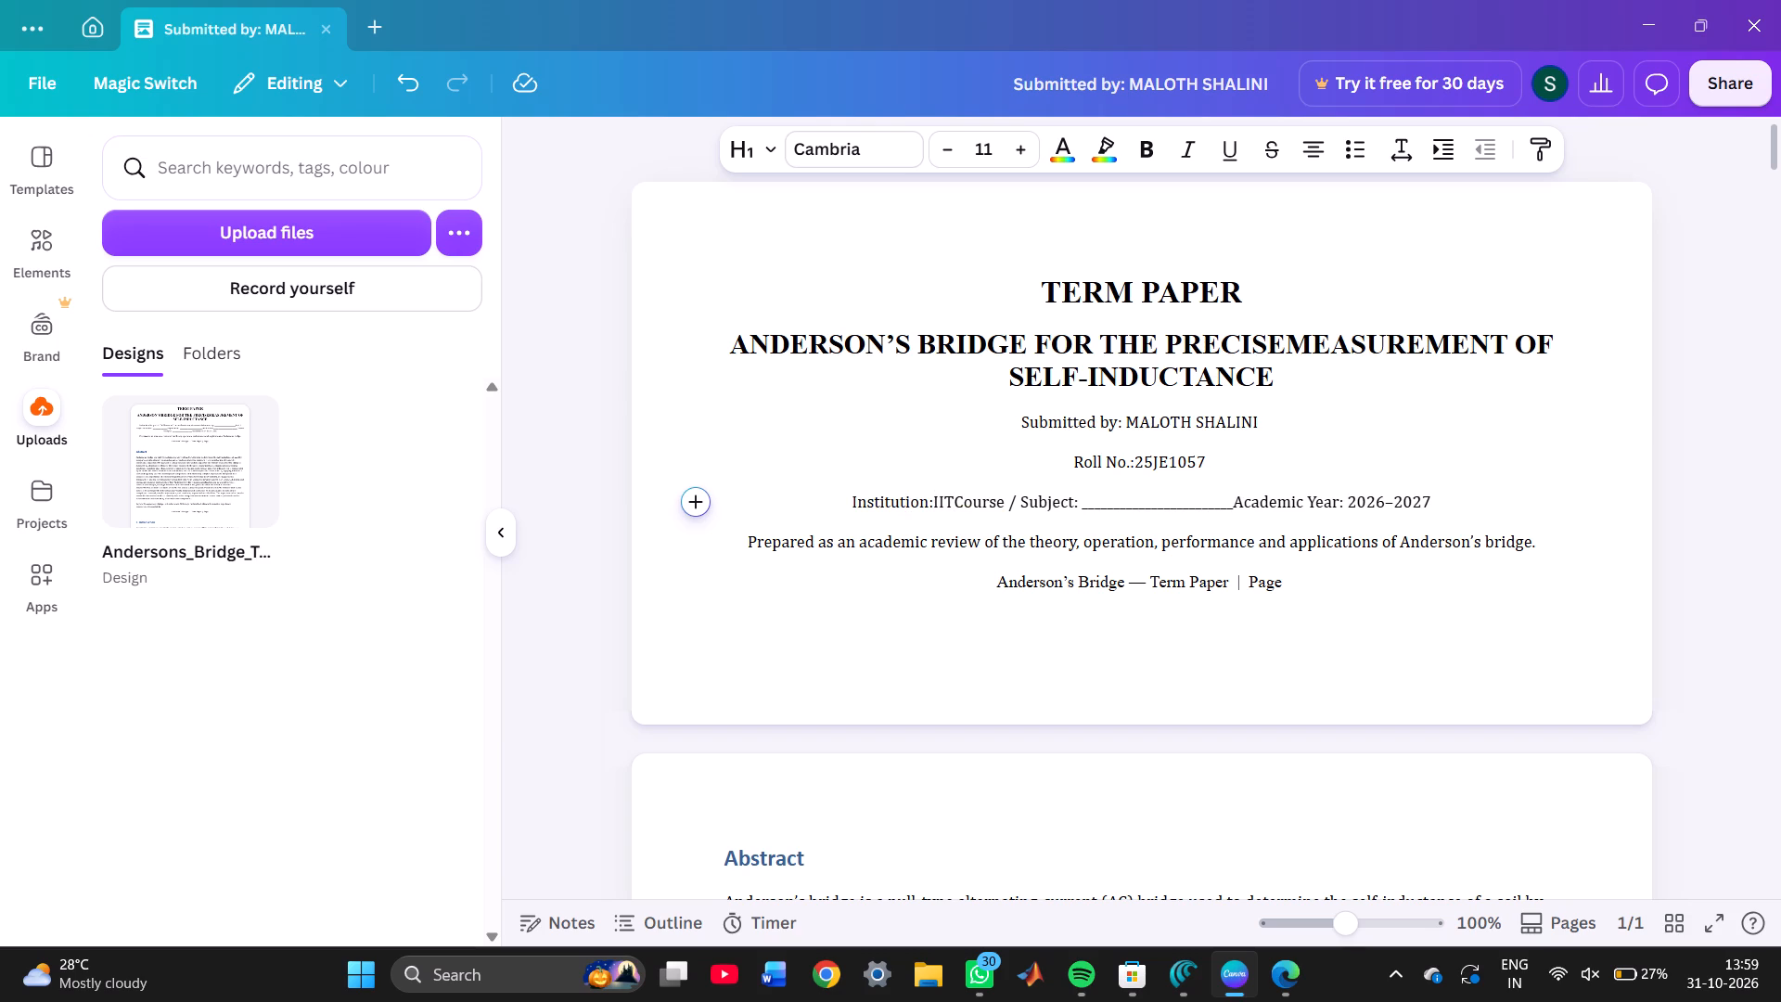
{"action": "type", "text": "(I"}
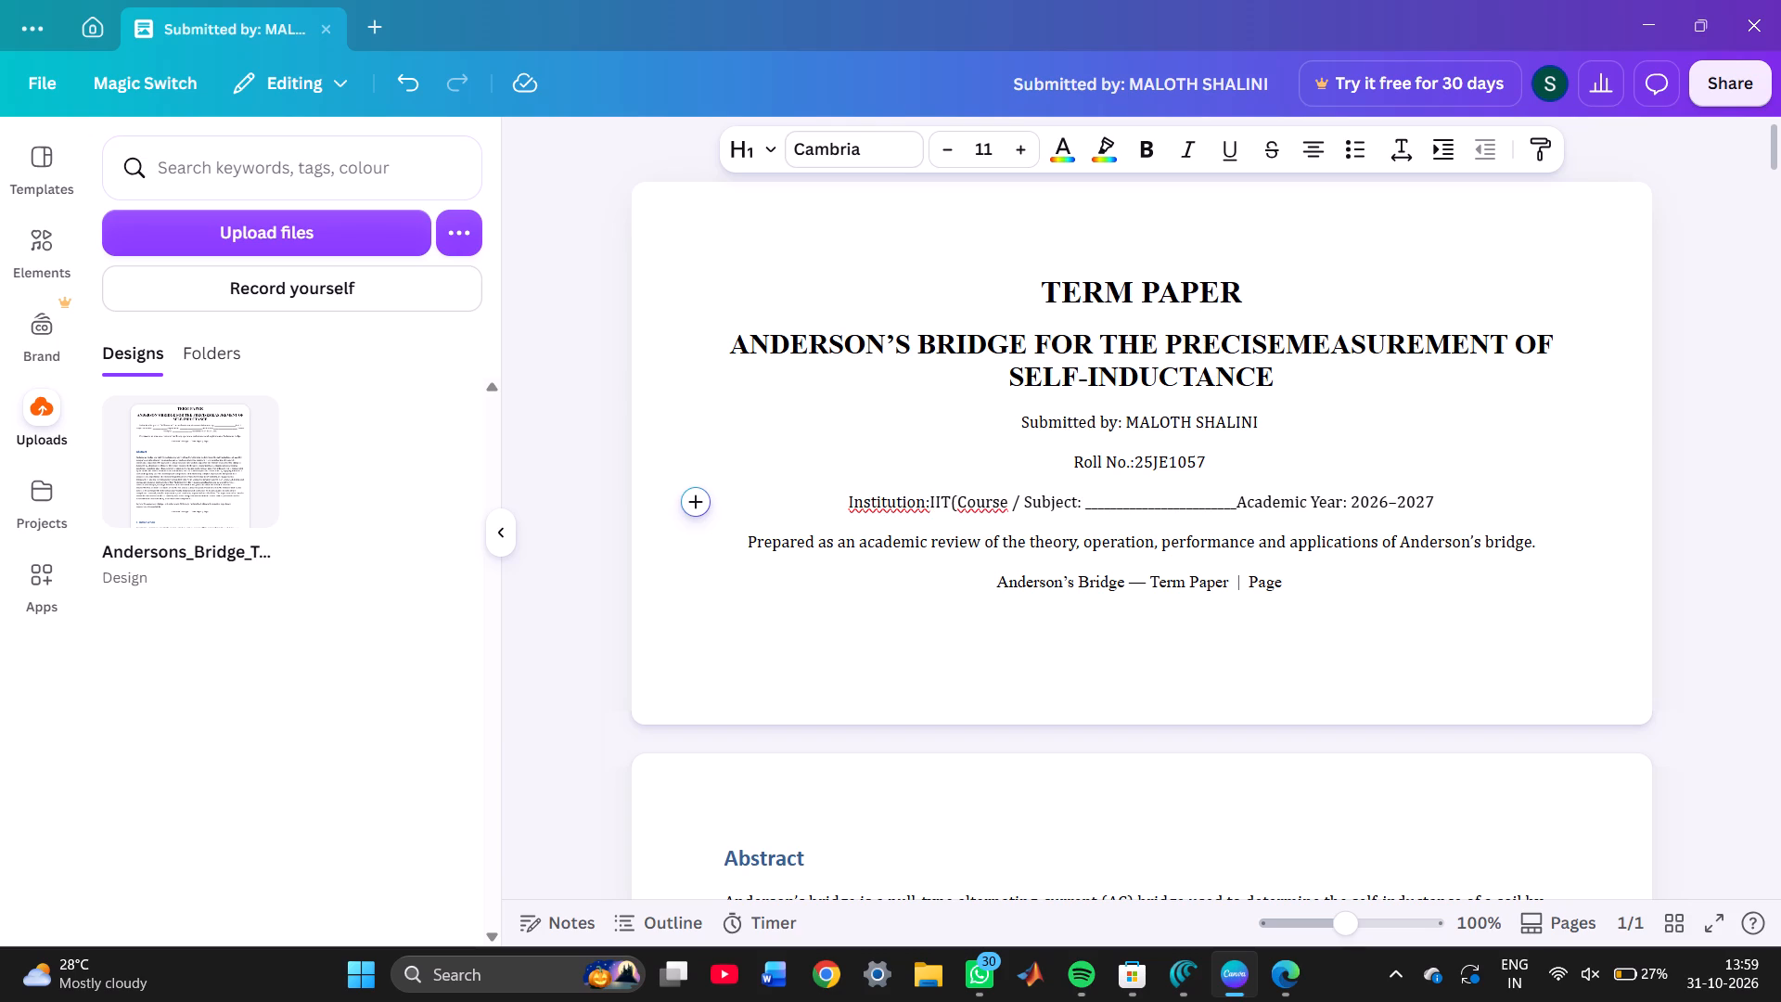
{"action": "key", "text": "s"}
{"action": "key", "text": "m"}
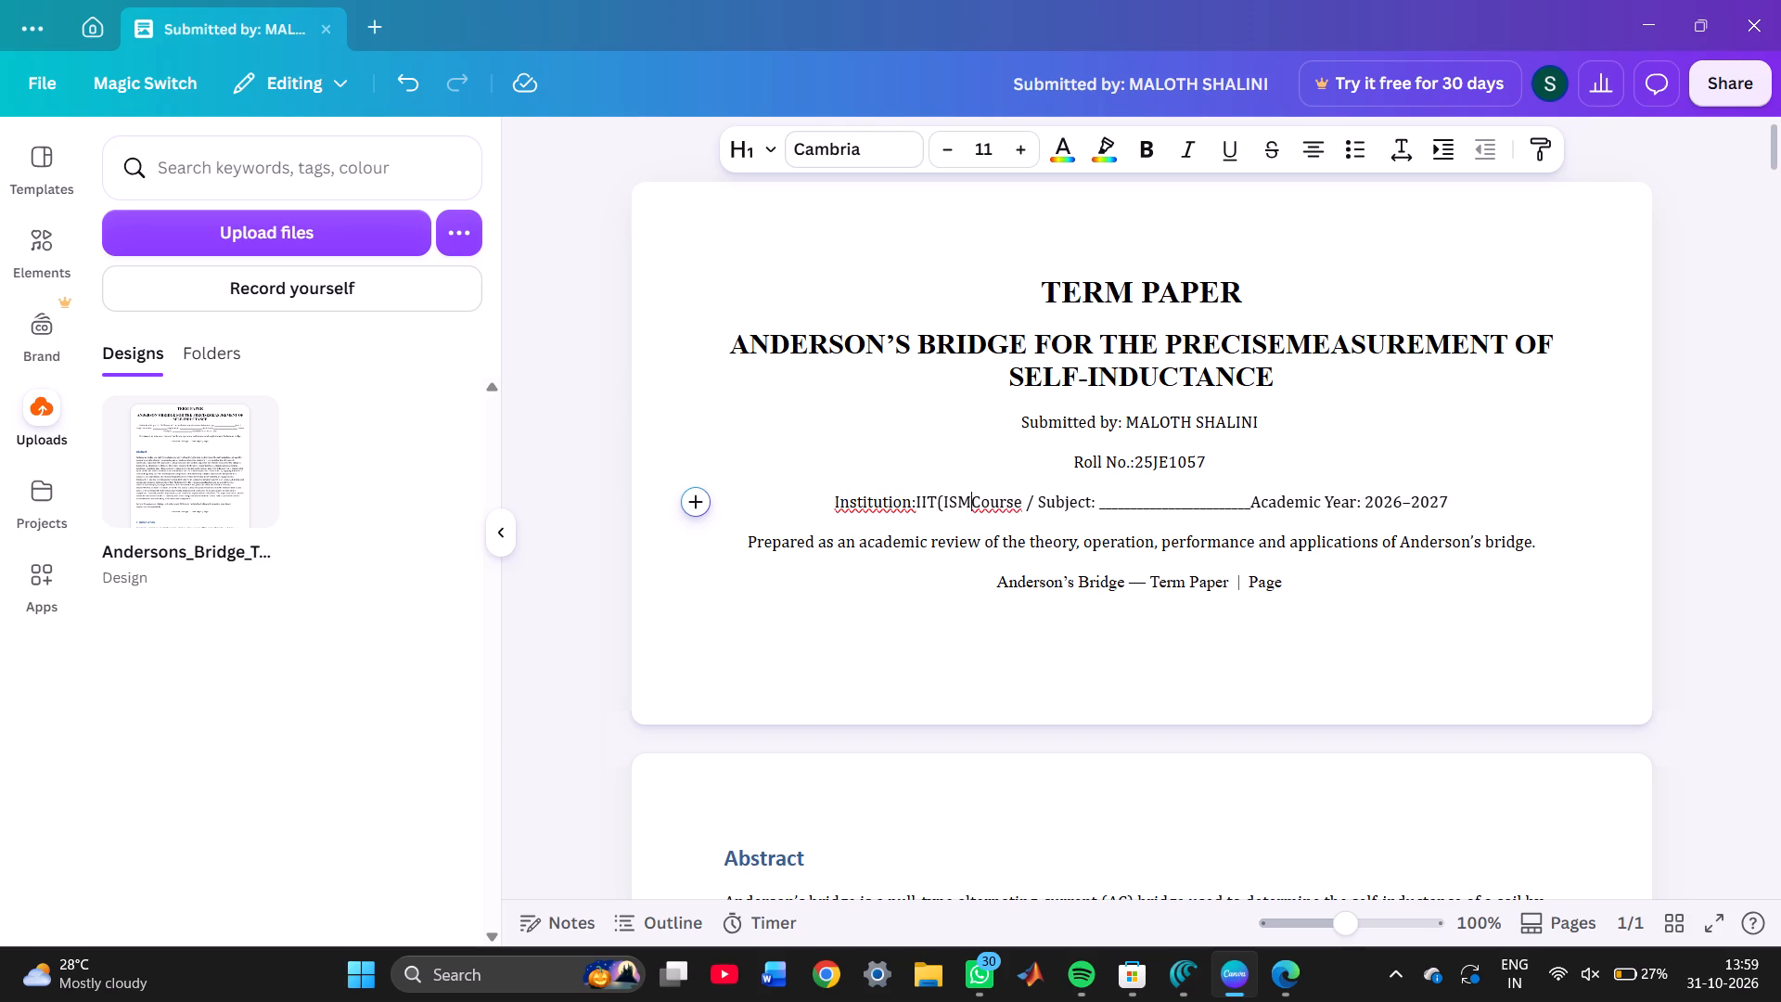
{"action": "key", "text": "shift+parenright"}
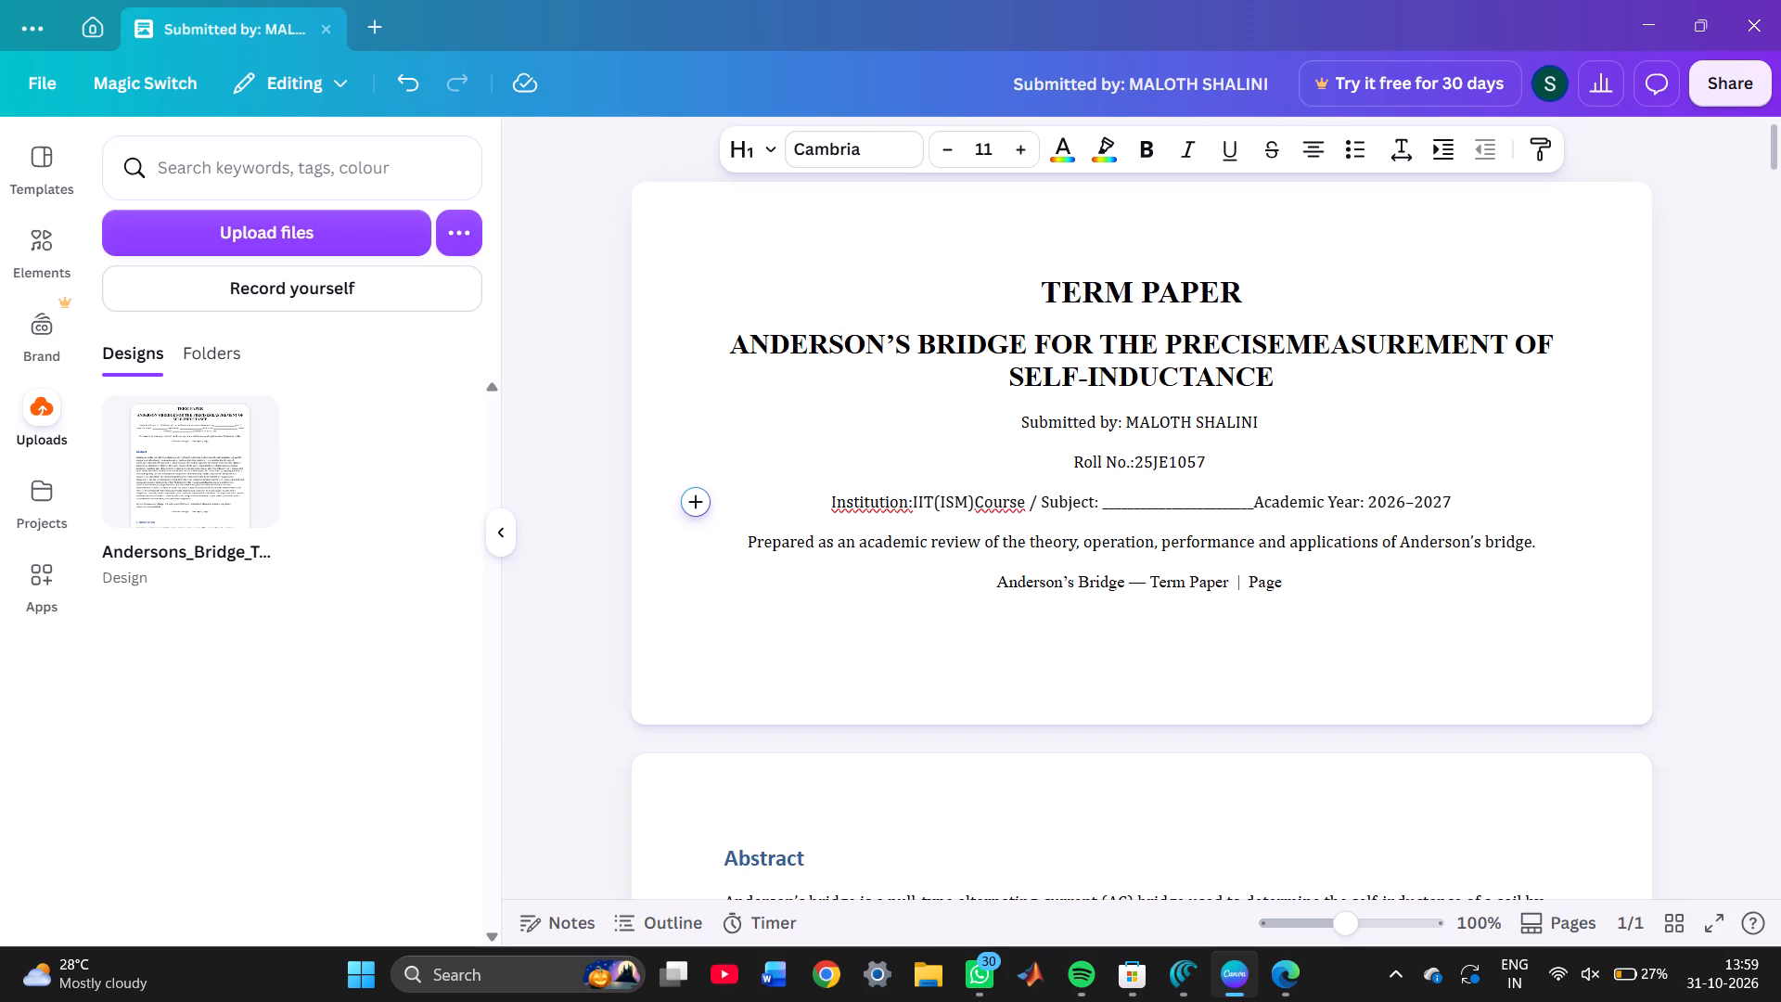
Move the Course / Subject text onto its own line on the title page and delete "Course /" so it begins with Subject.
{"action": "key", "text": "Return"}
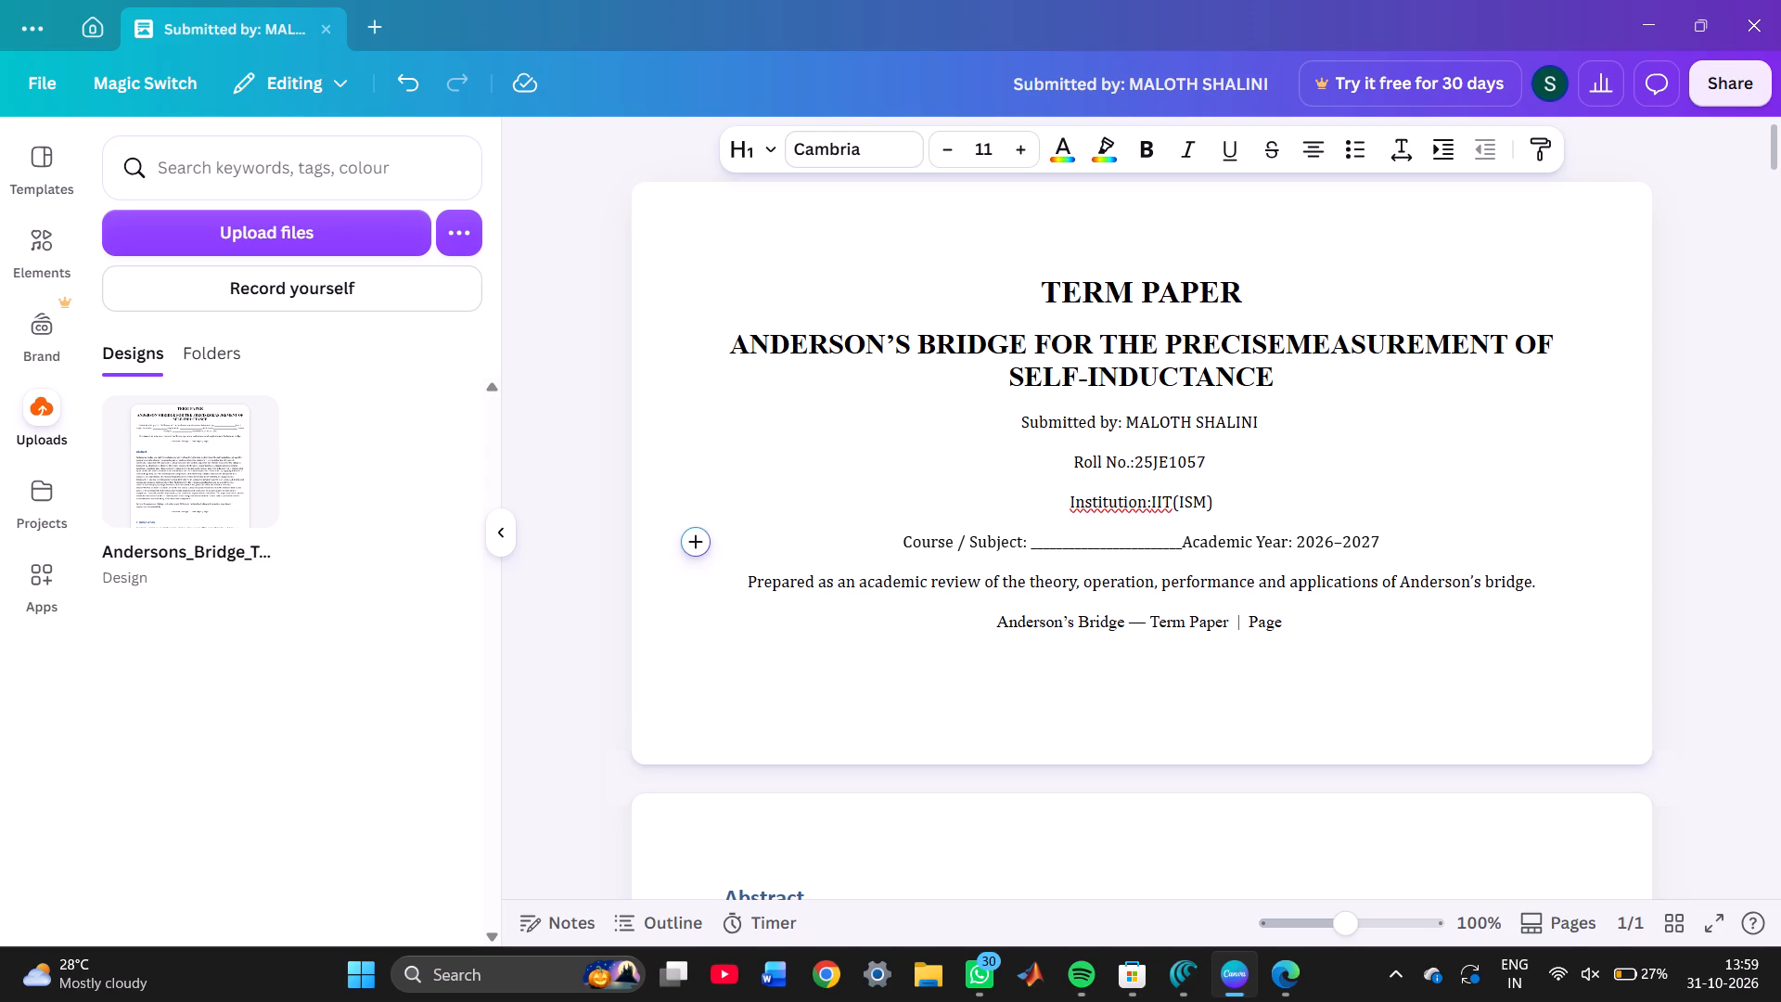
{"action": "left_click_drag", "start_coordinate": [966, 540], "coordinate": [935, 538]}
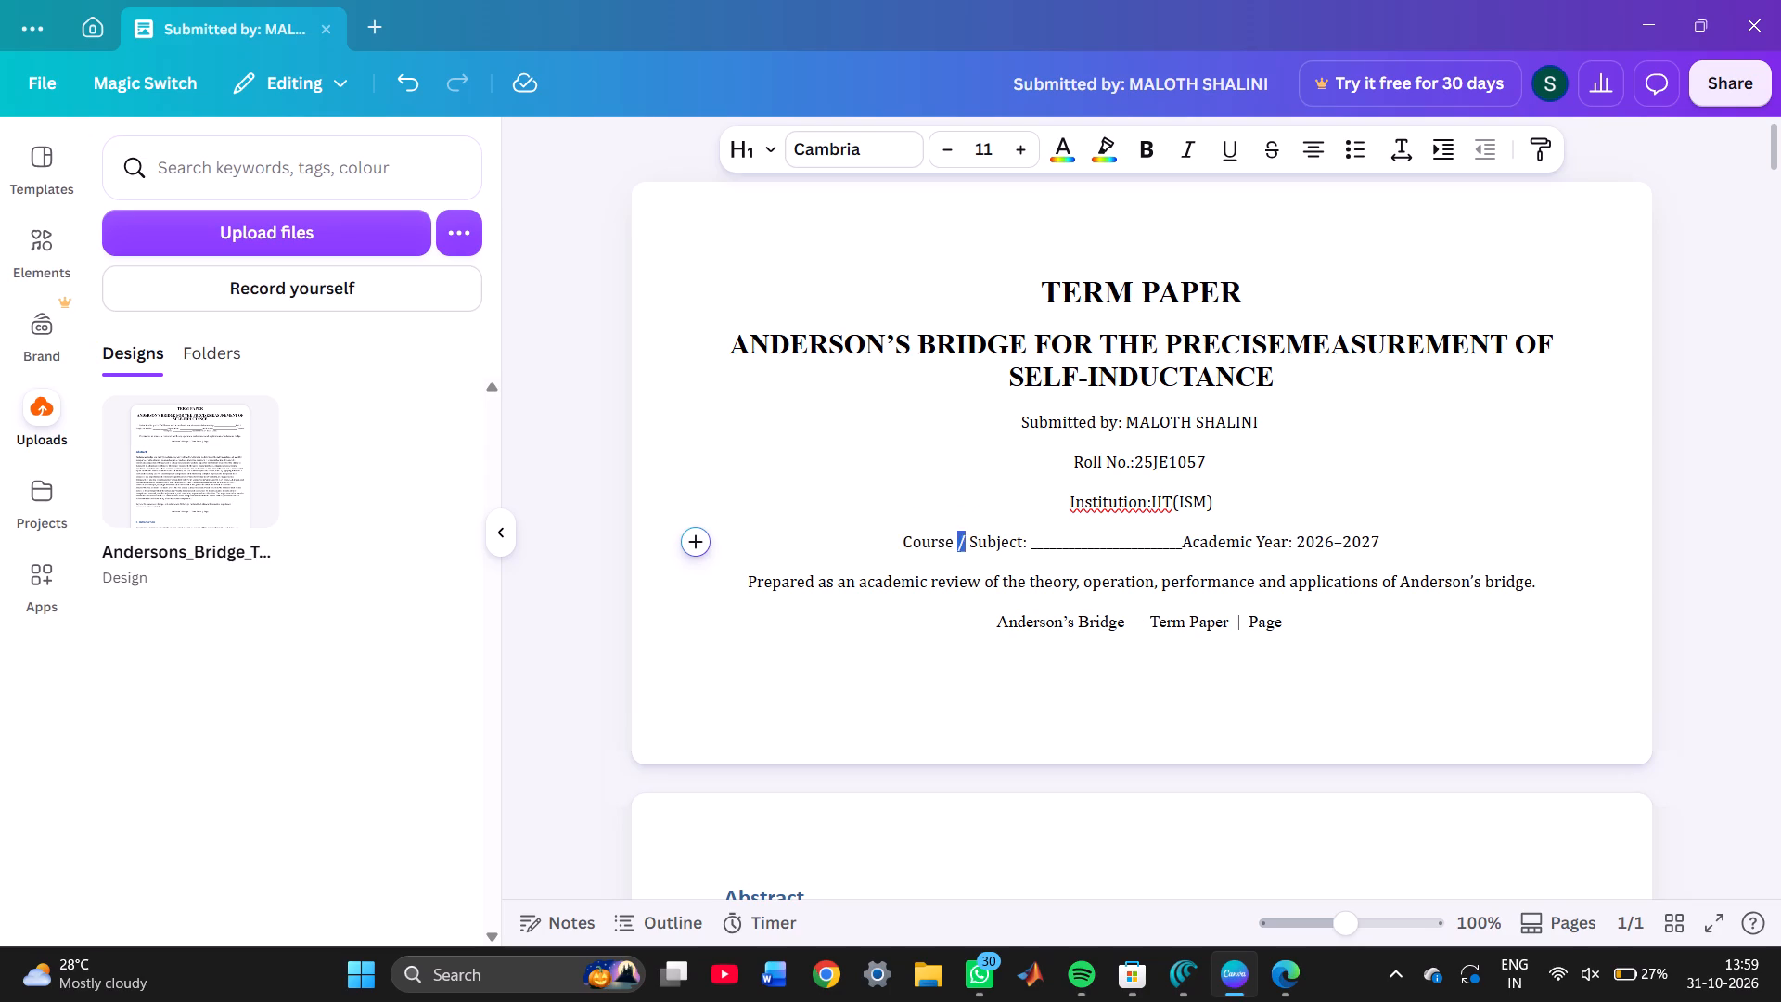
{"action": "left_click_drag", "start_coordinate": [935, 538], "coordinate": [904, 533]}
{"action": "key", "text": "BackSpace"}
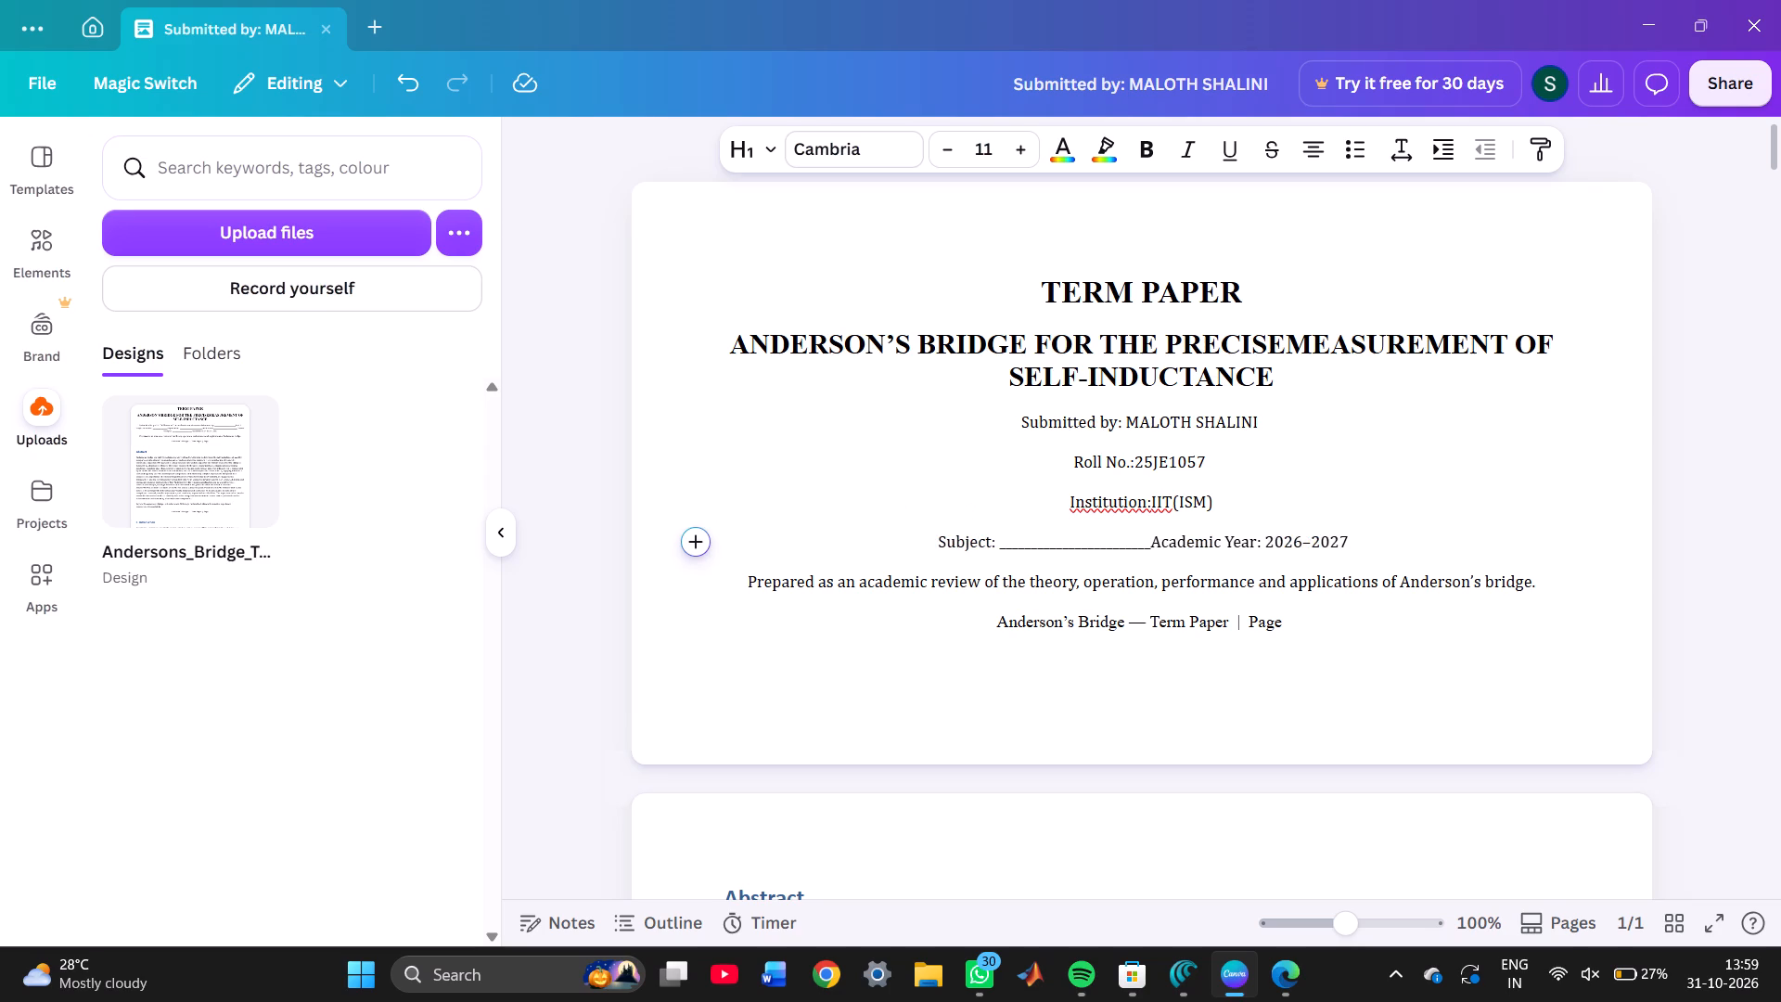
Replace the Subject blank on the title page with MEASURMENTS AND INSTRUMENTATION and move the Academic Year text onto its own line.
{"action": "left_click_drag", "start_coordinate": [997, 542], "coordinate": [1134, 544]}
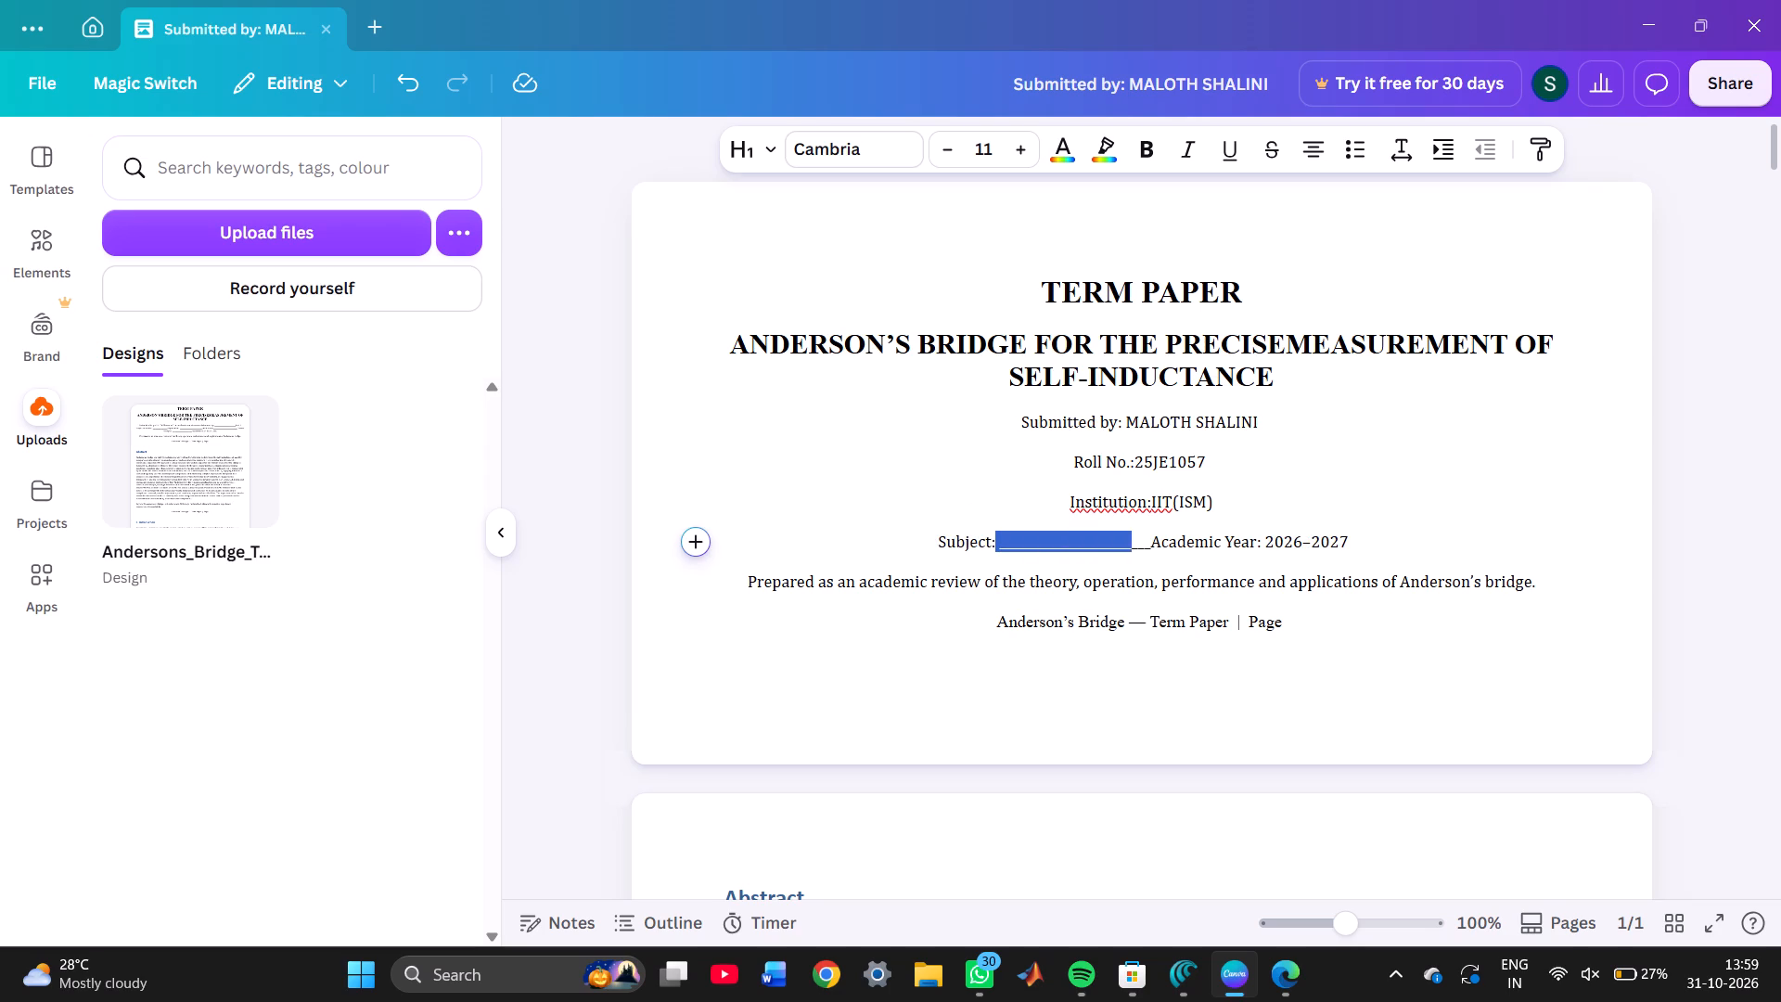
{"action": "left_click_drag", "start_coordinate": [1134, 544], "coordinate": [1153, 546]}
{"action": "key", "text": "BackSpace"}
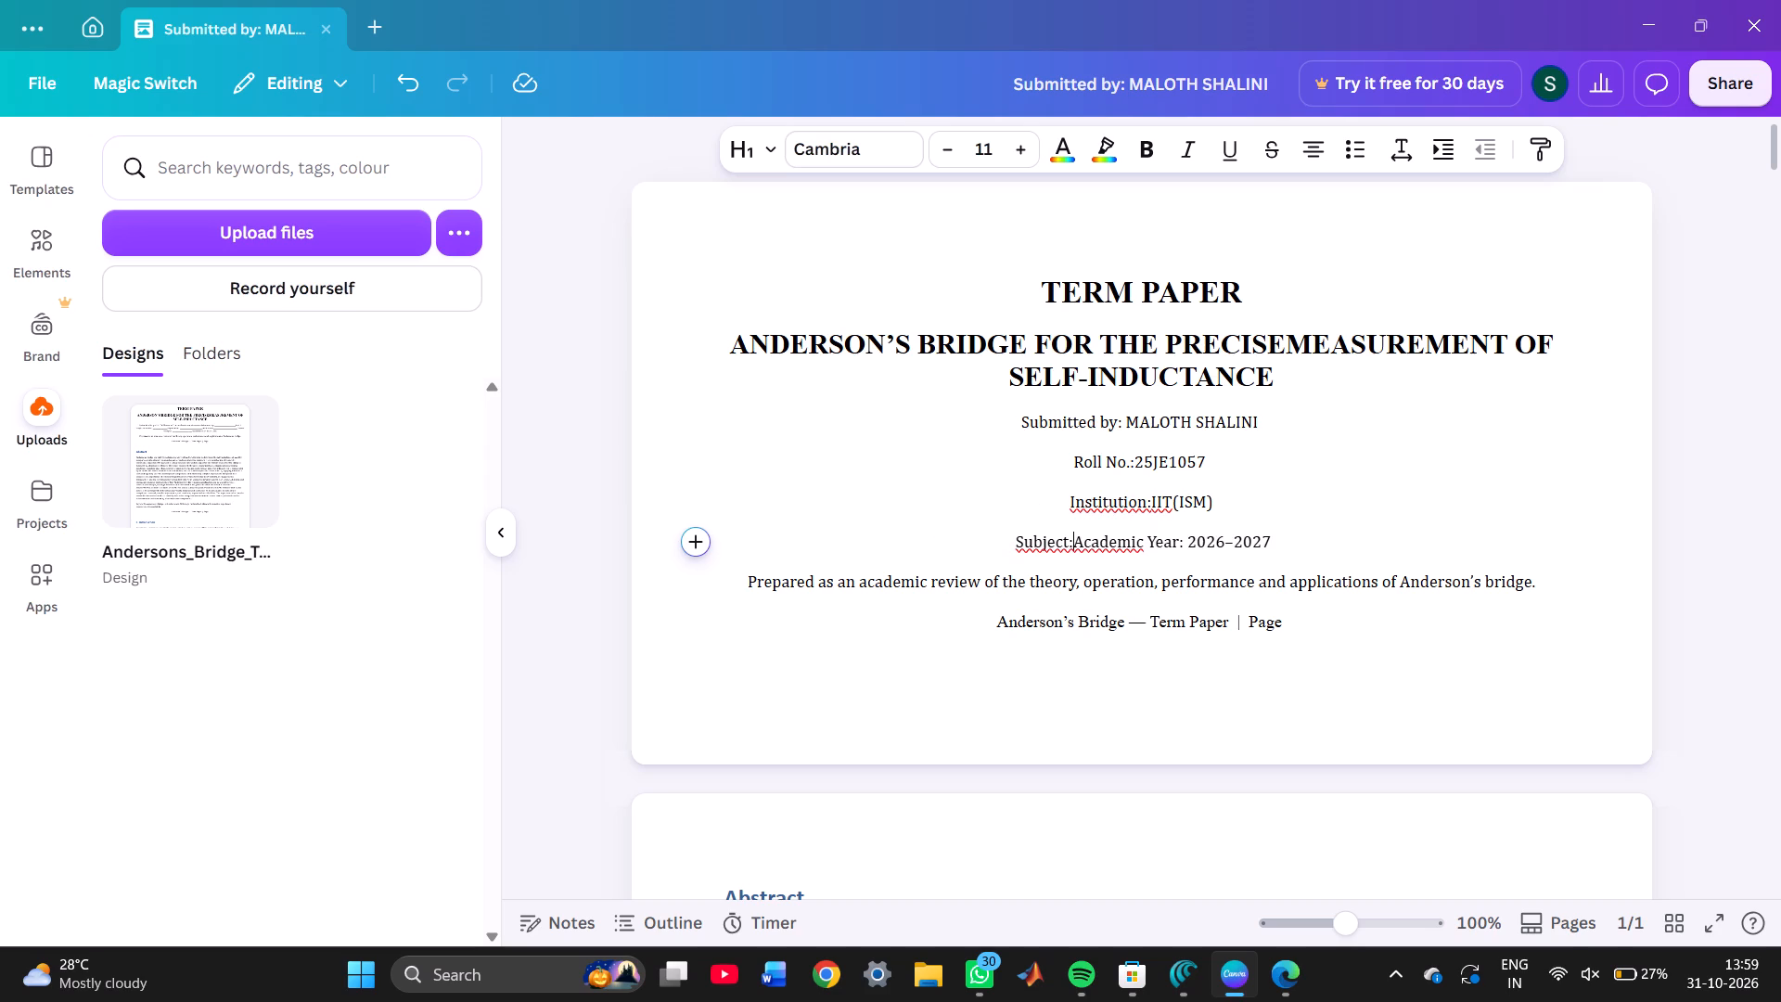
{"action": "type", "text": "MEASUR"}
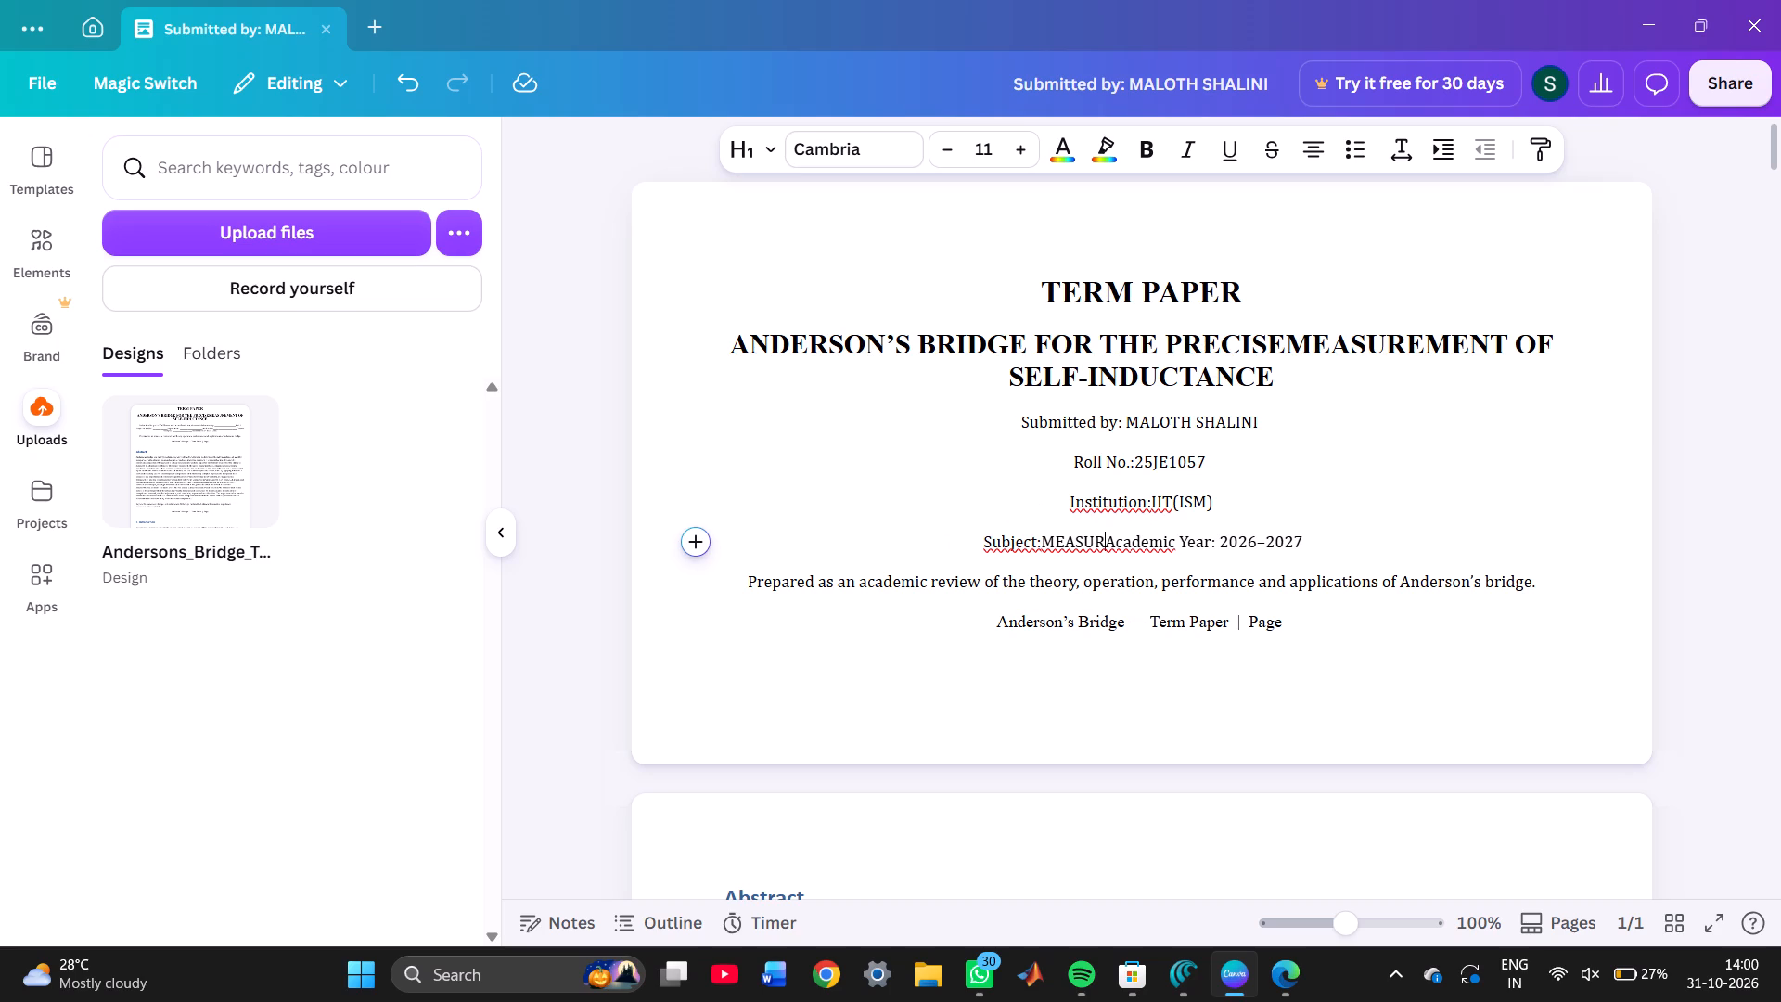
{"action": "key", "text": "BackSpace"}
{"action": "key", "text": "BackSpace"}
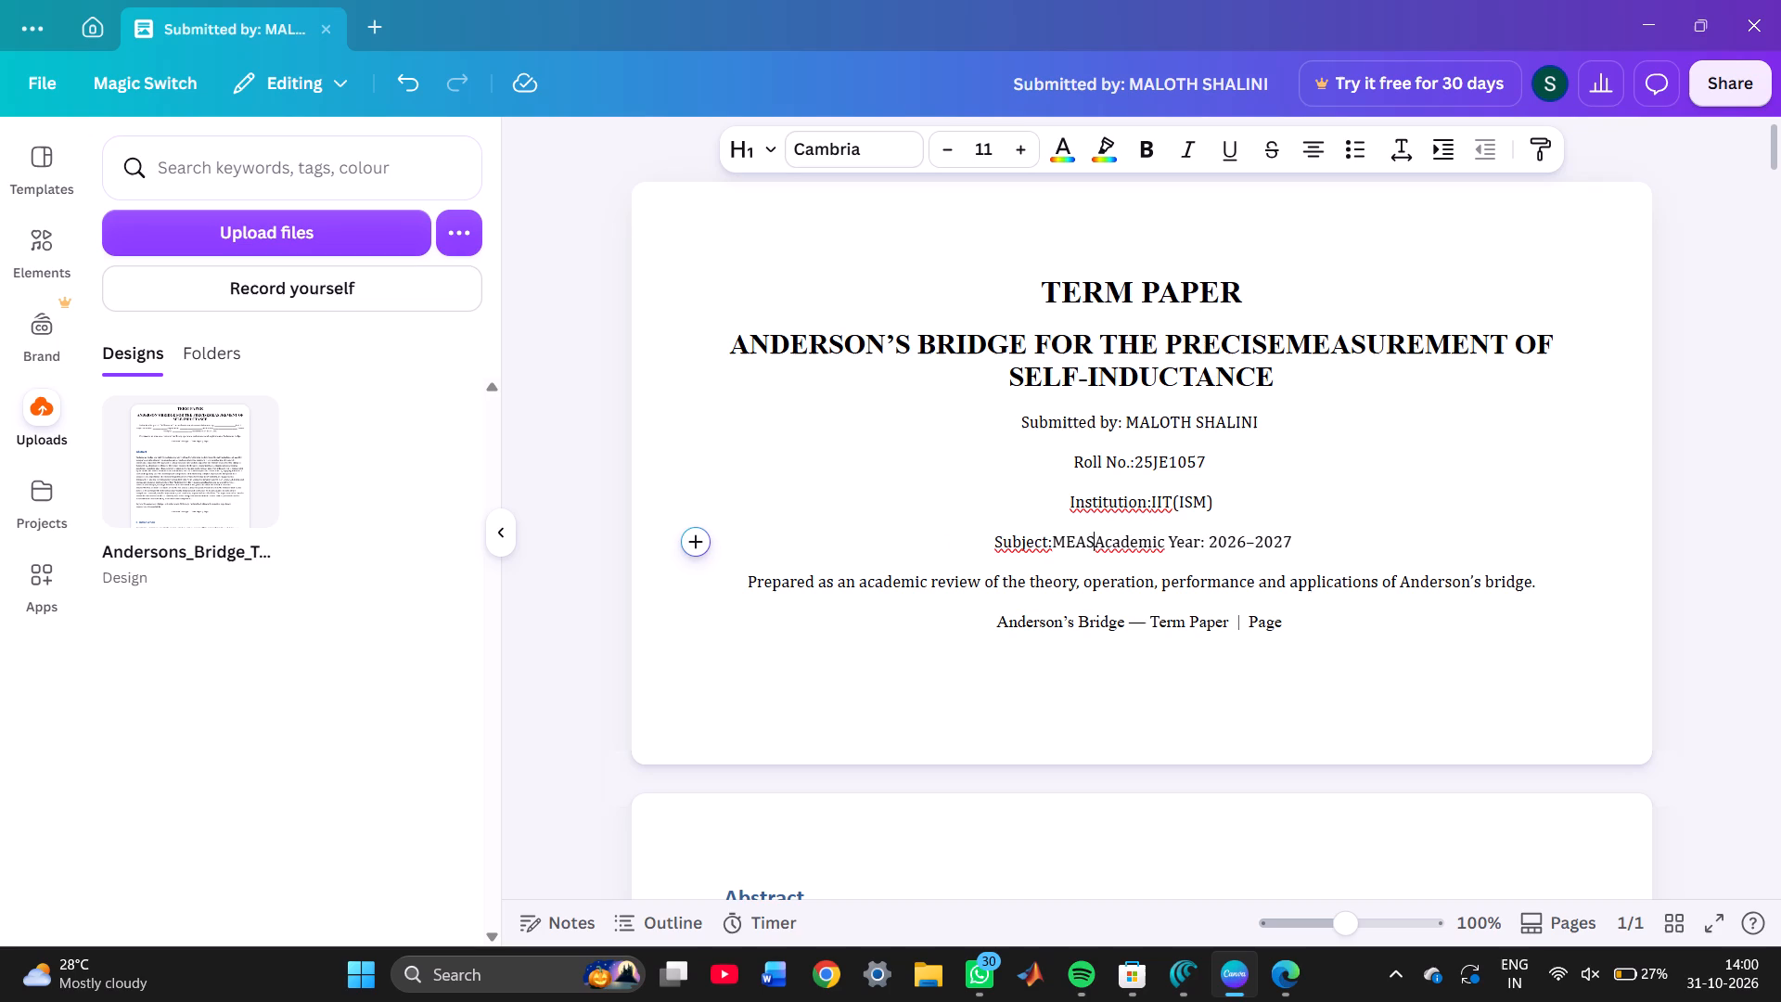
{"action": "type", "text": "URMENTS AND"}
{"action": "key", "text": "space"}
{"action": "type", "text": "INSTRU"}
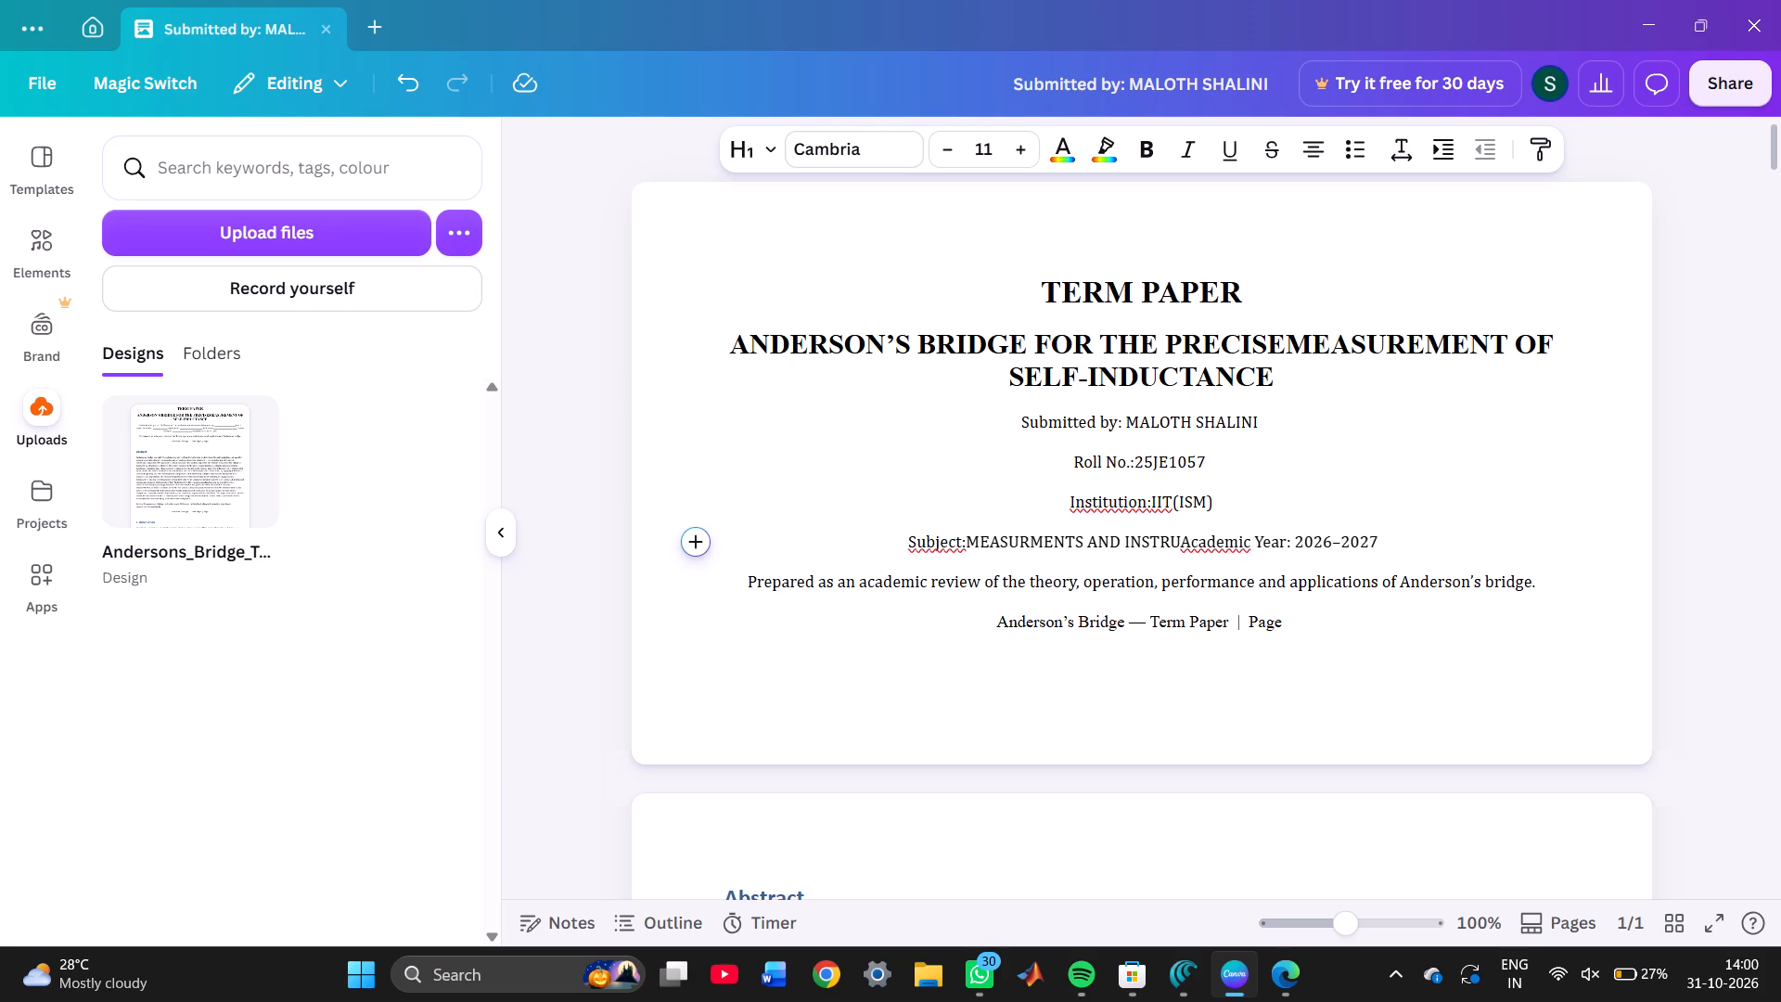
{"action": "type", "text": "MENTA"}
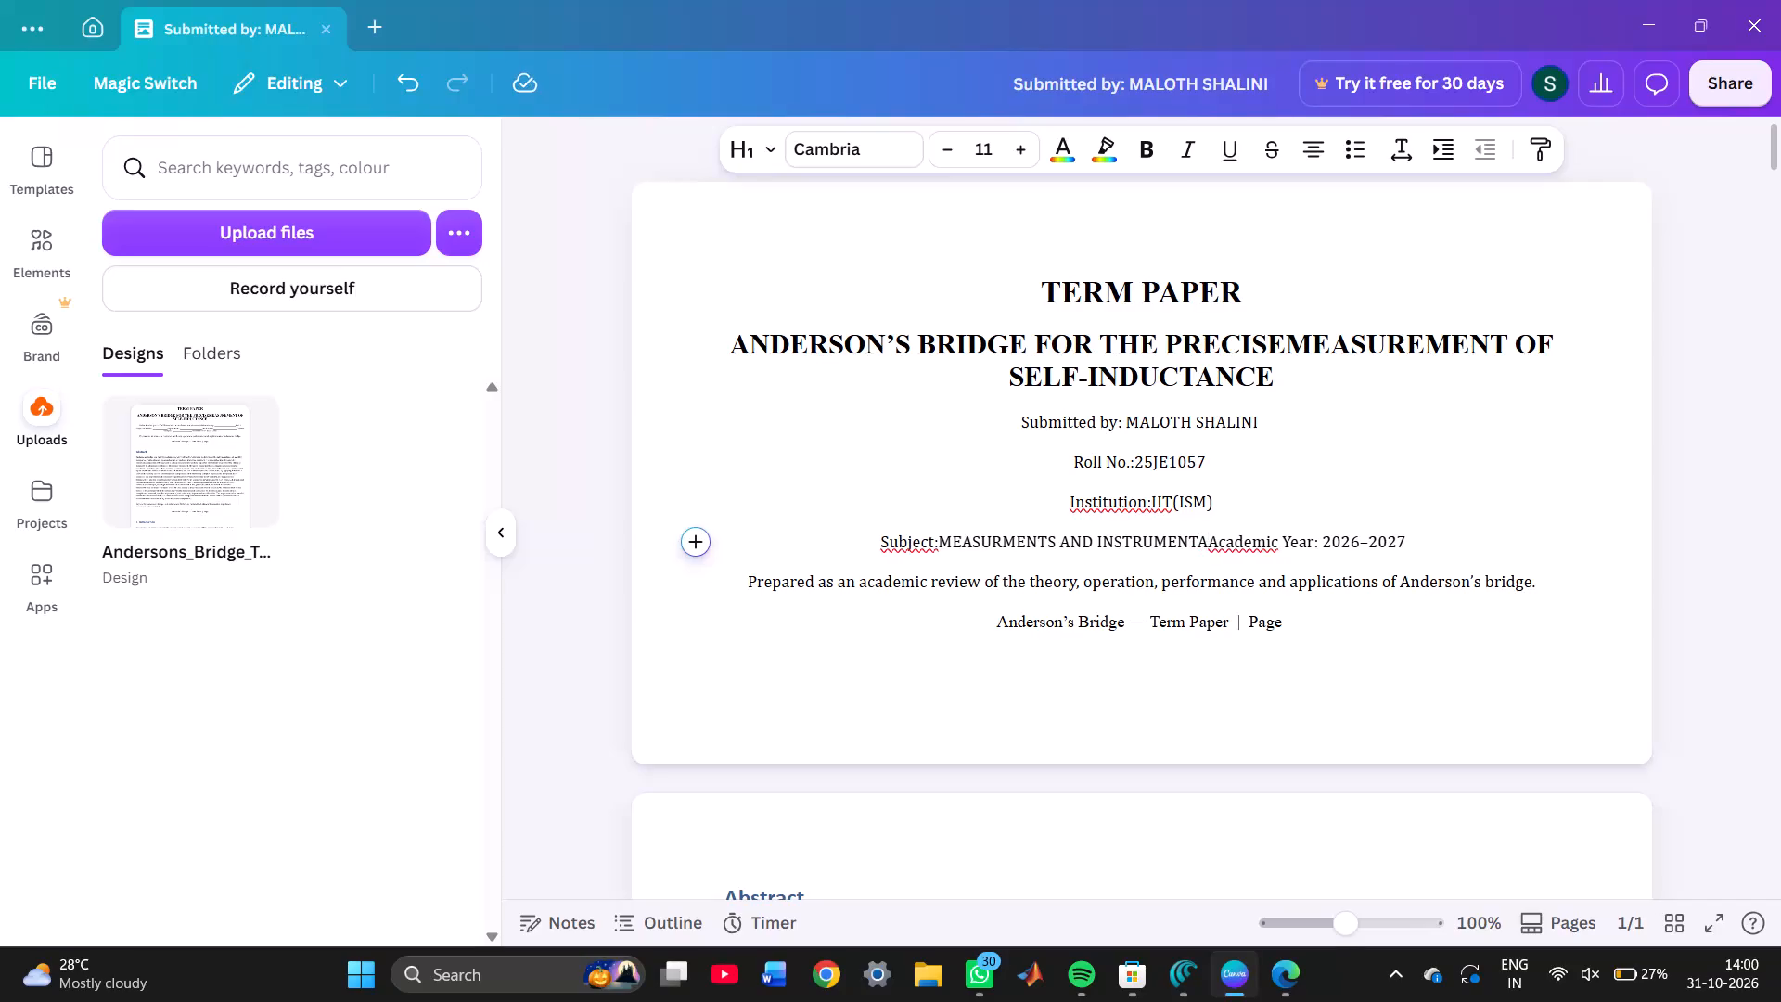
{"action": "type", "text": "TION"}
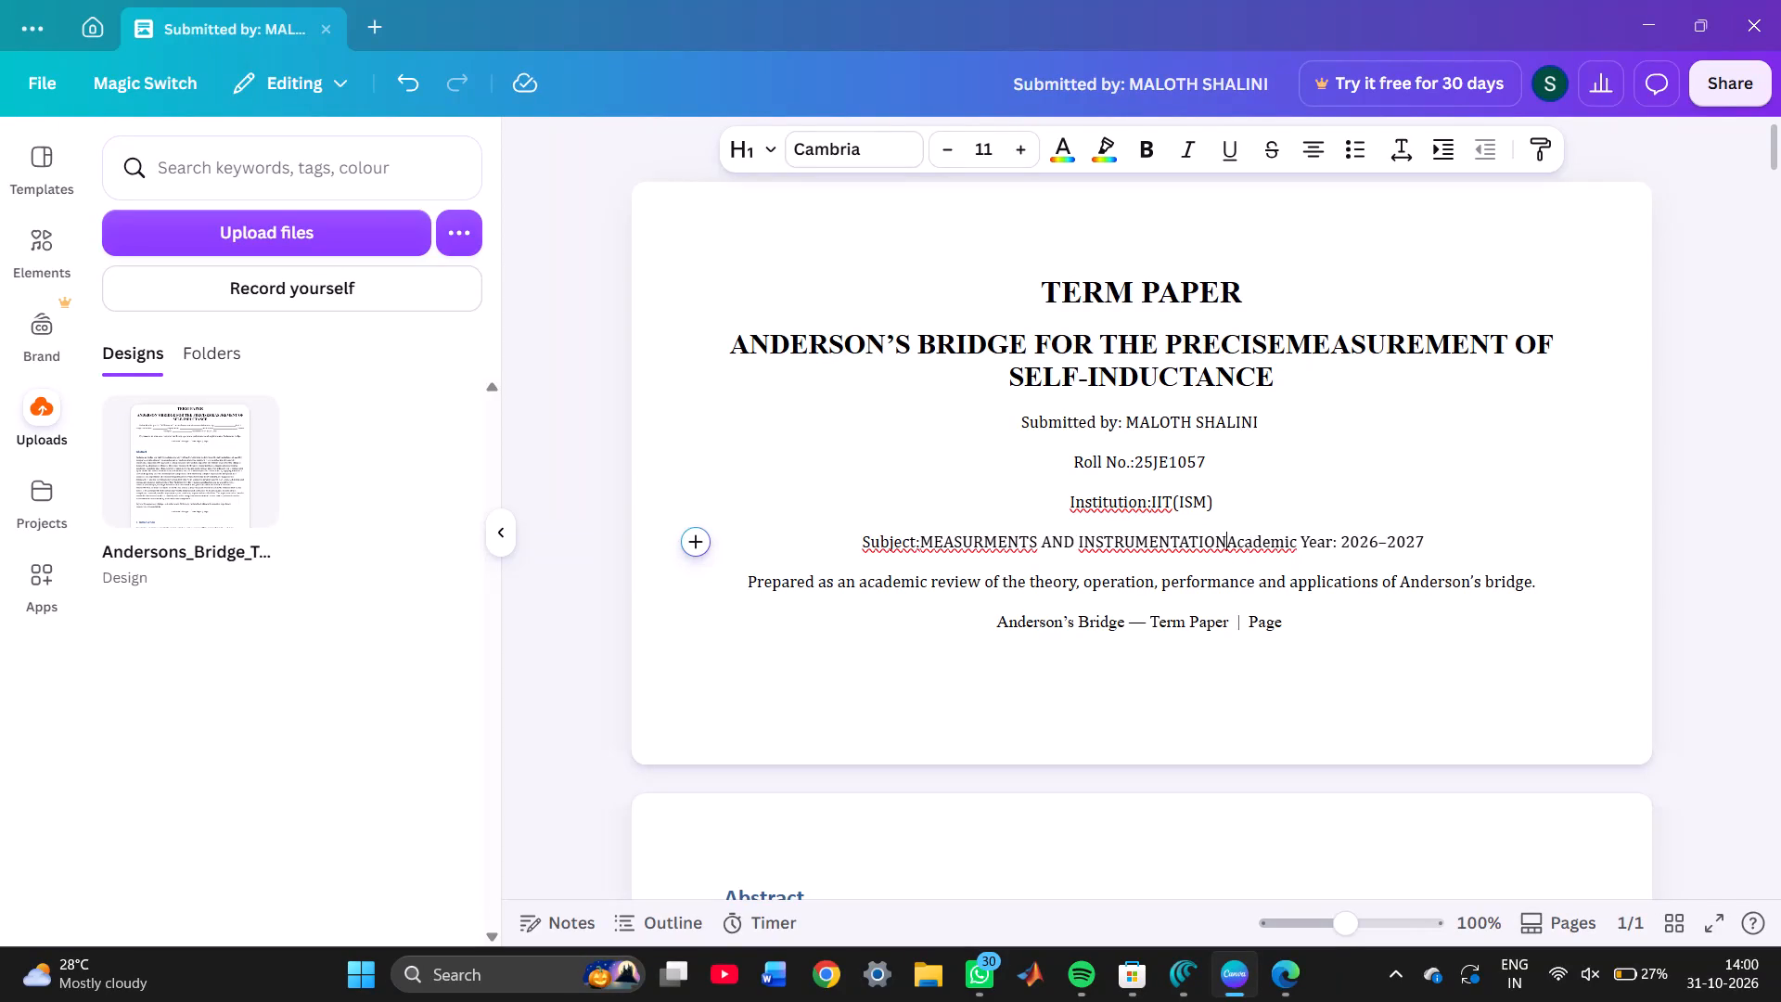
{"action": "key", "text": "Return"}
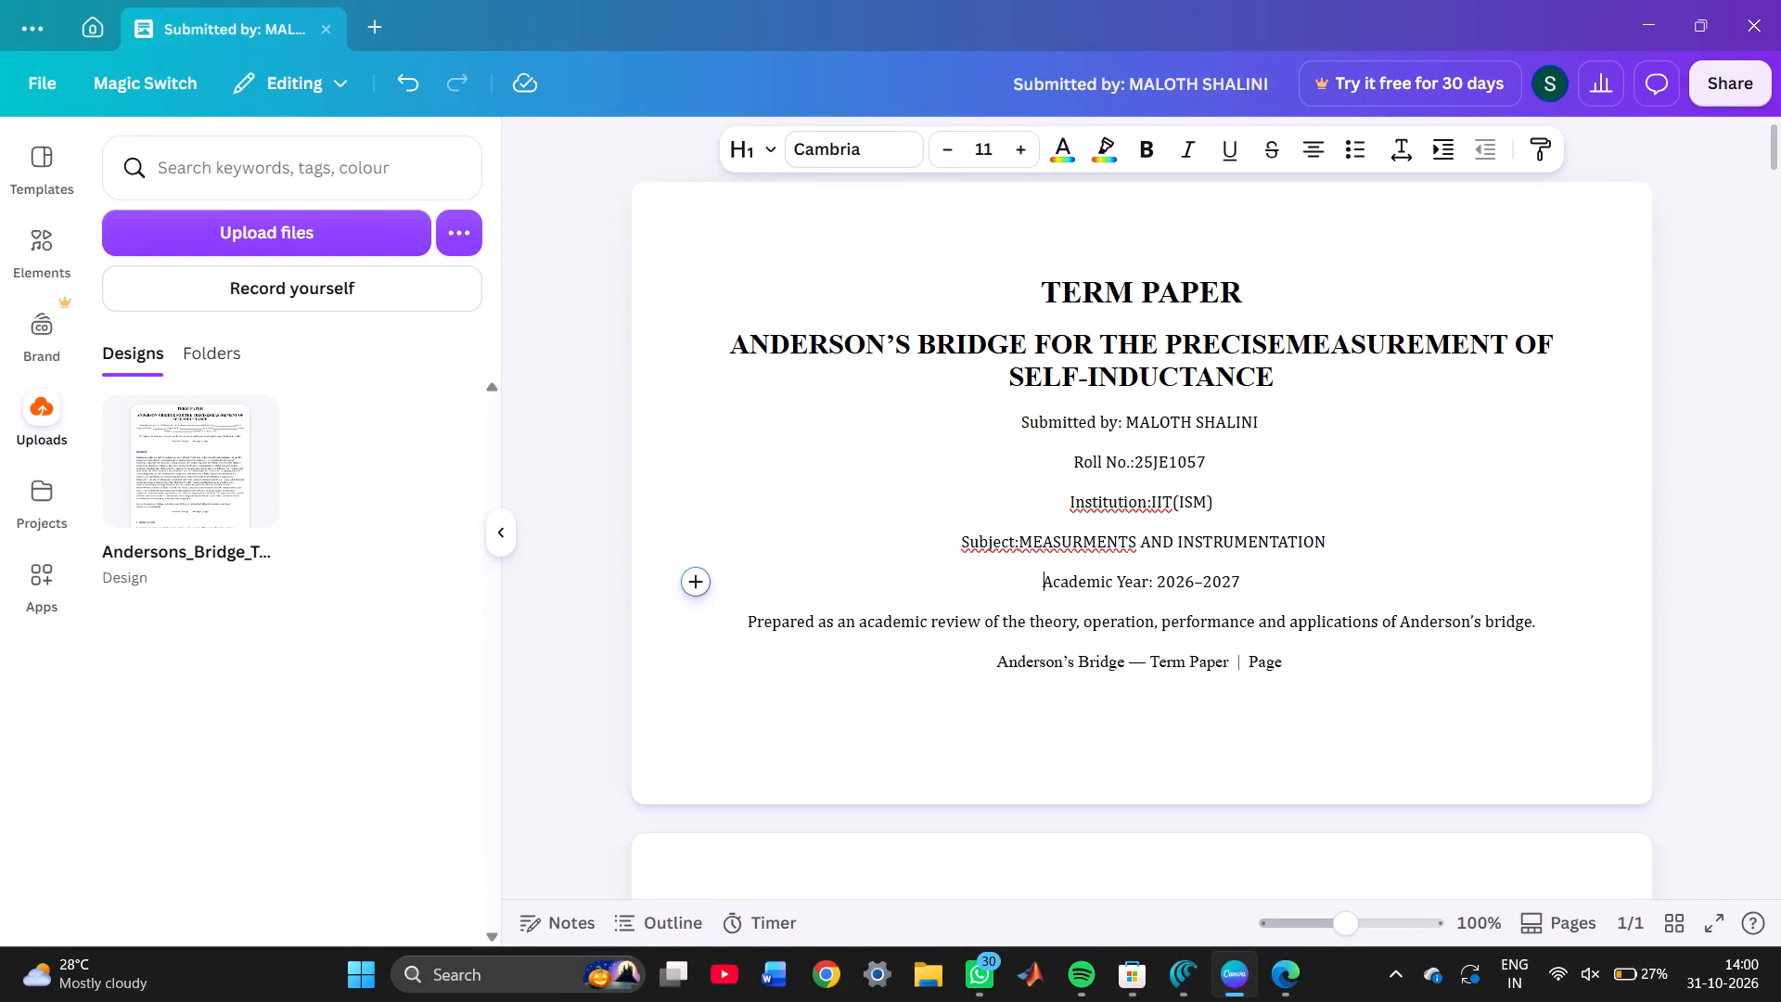
Insert a space between the Subject label's colon and the subject name on the title page.
{"action": "left_click", "coordinate": [1018, 543]}
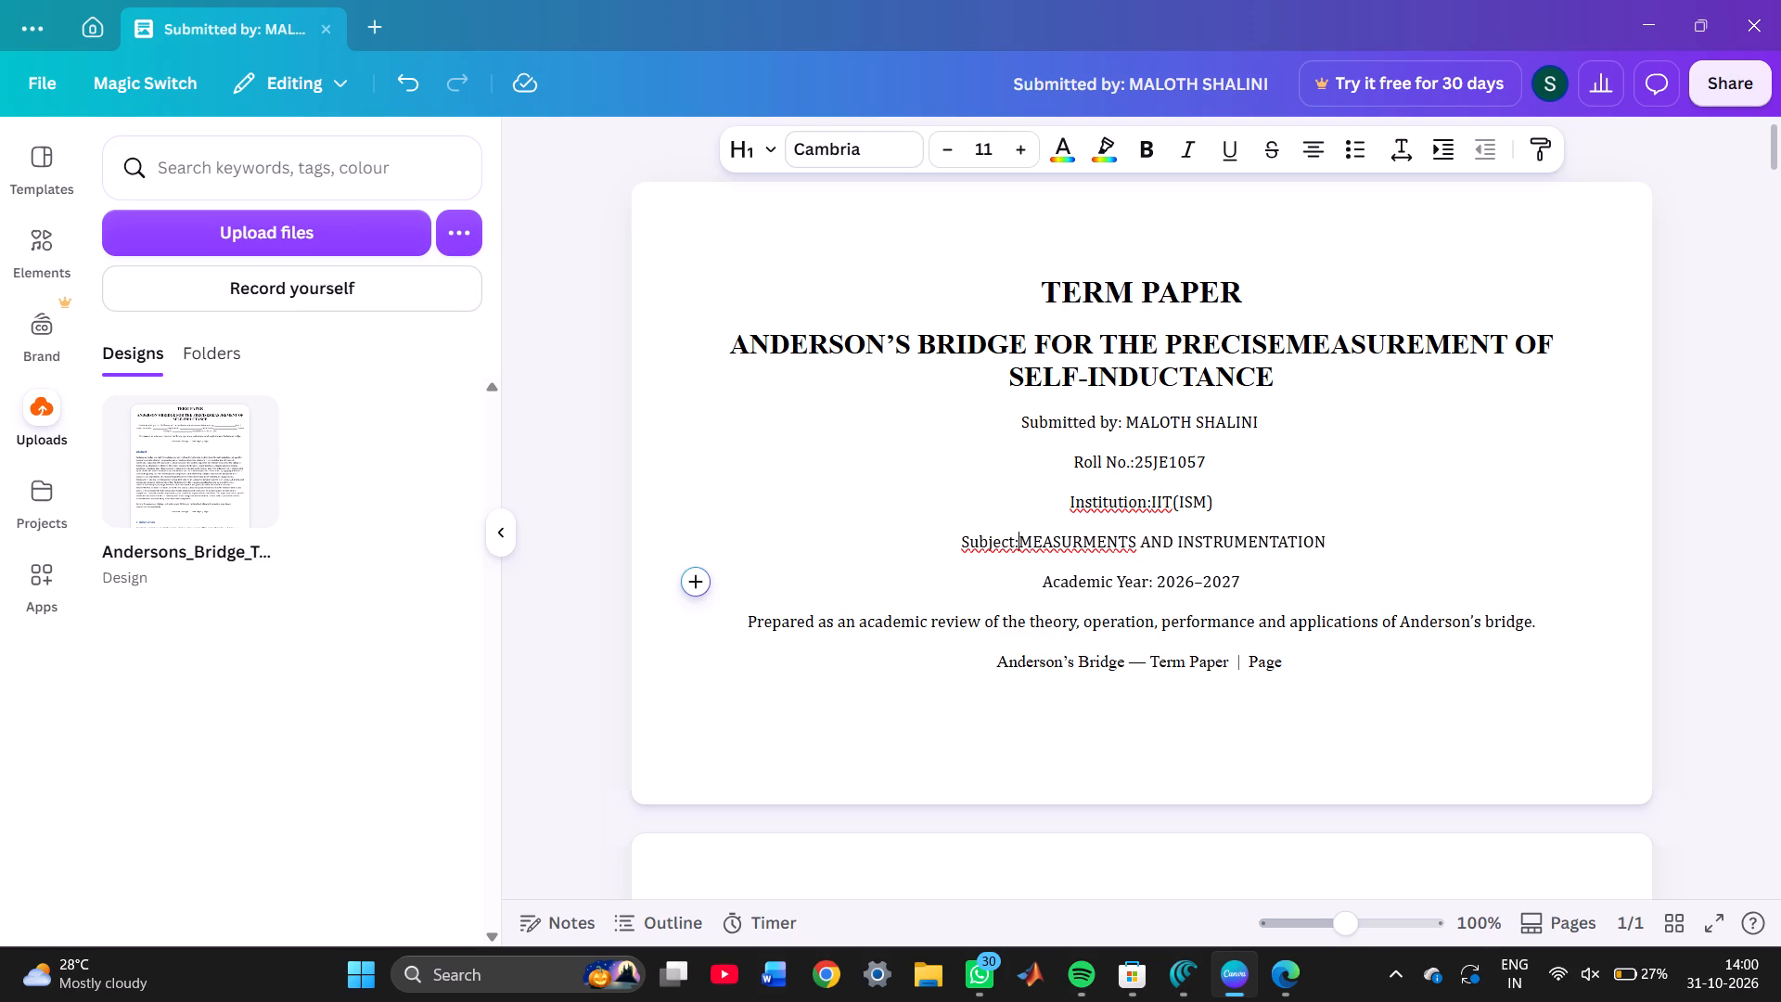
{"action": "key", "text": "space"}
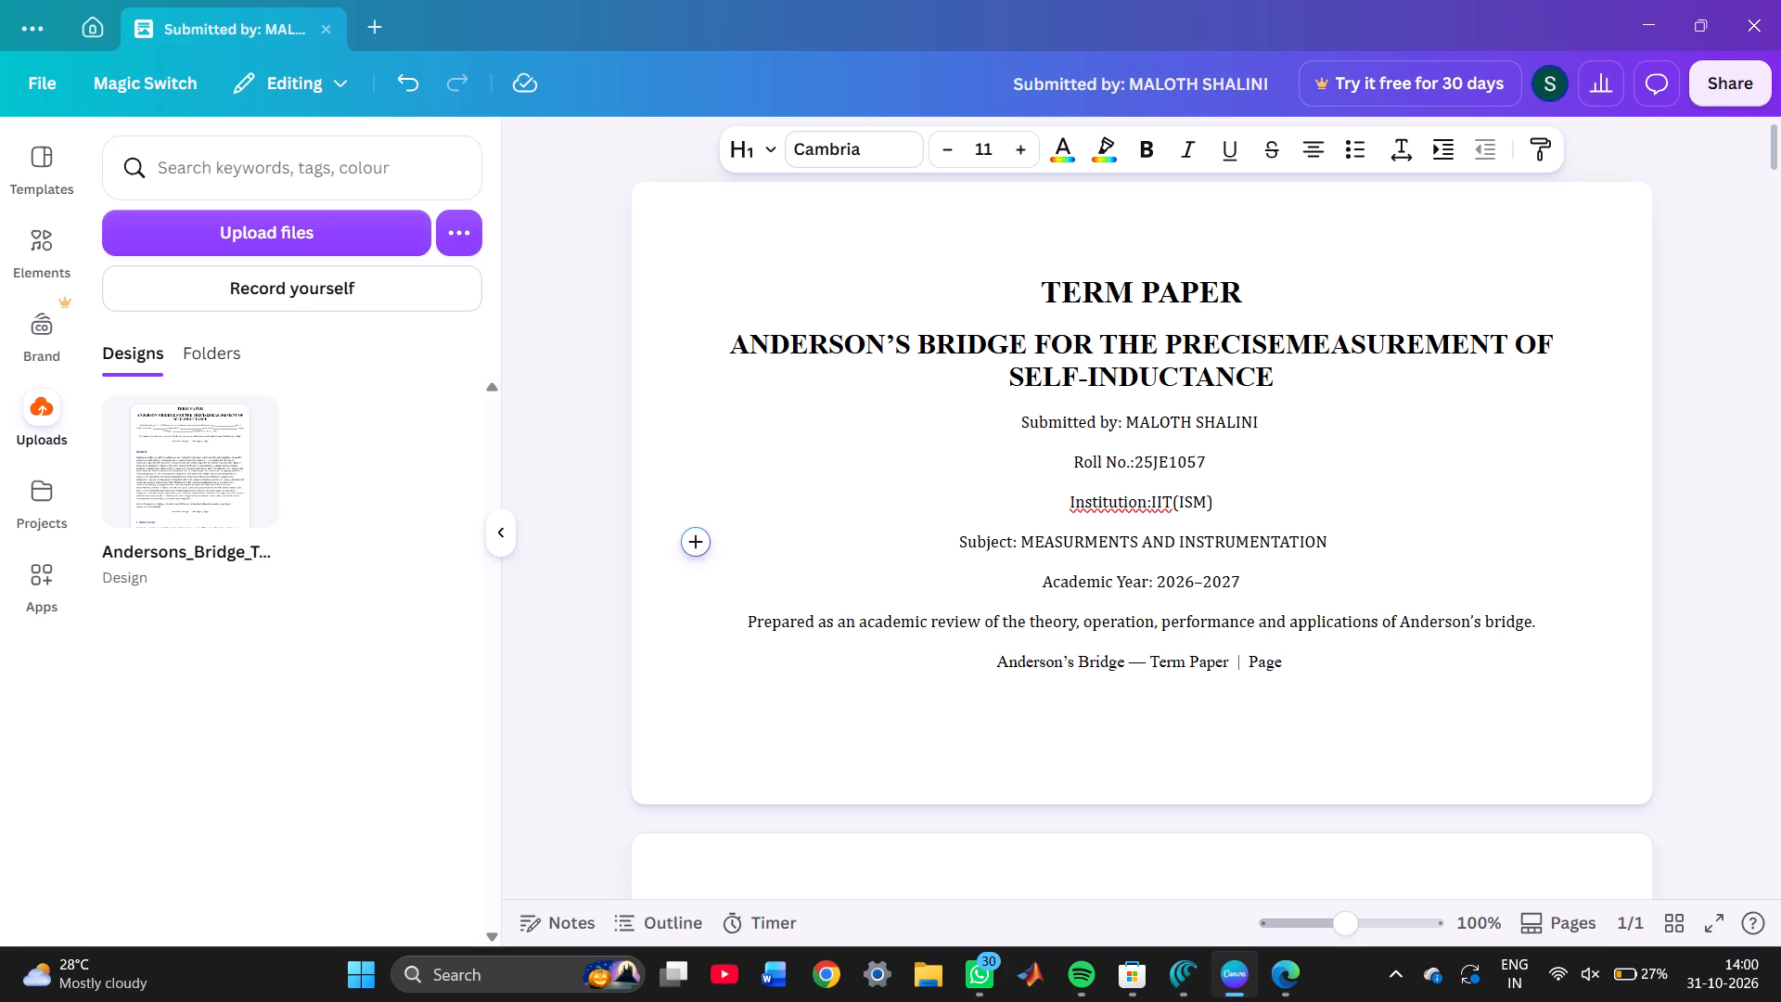
Review the whole paper from the title page through the figure, tables and sections to the References, and return to the title page.
{"action": "scroll", "coordinate": [935, 578], "scroll_direction": "down", "scroll_amount": 1}
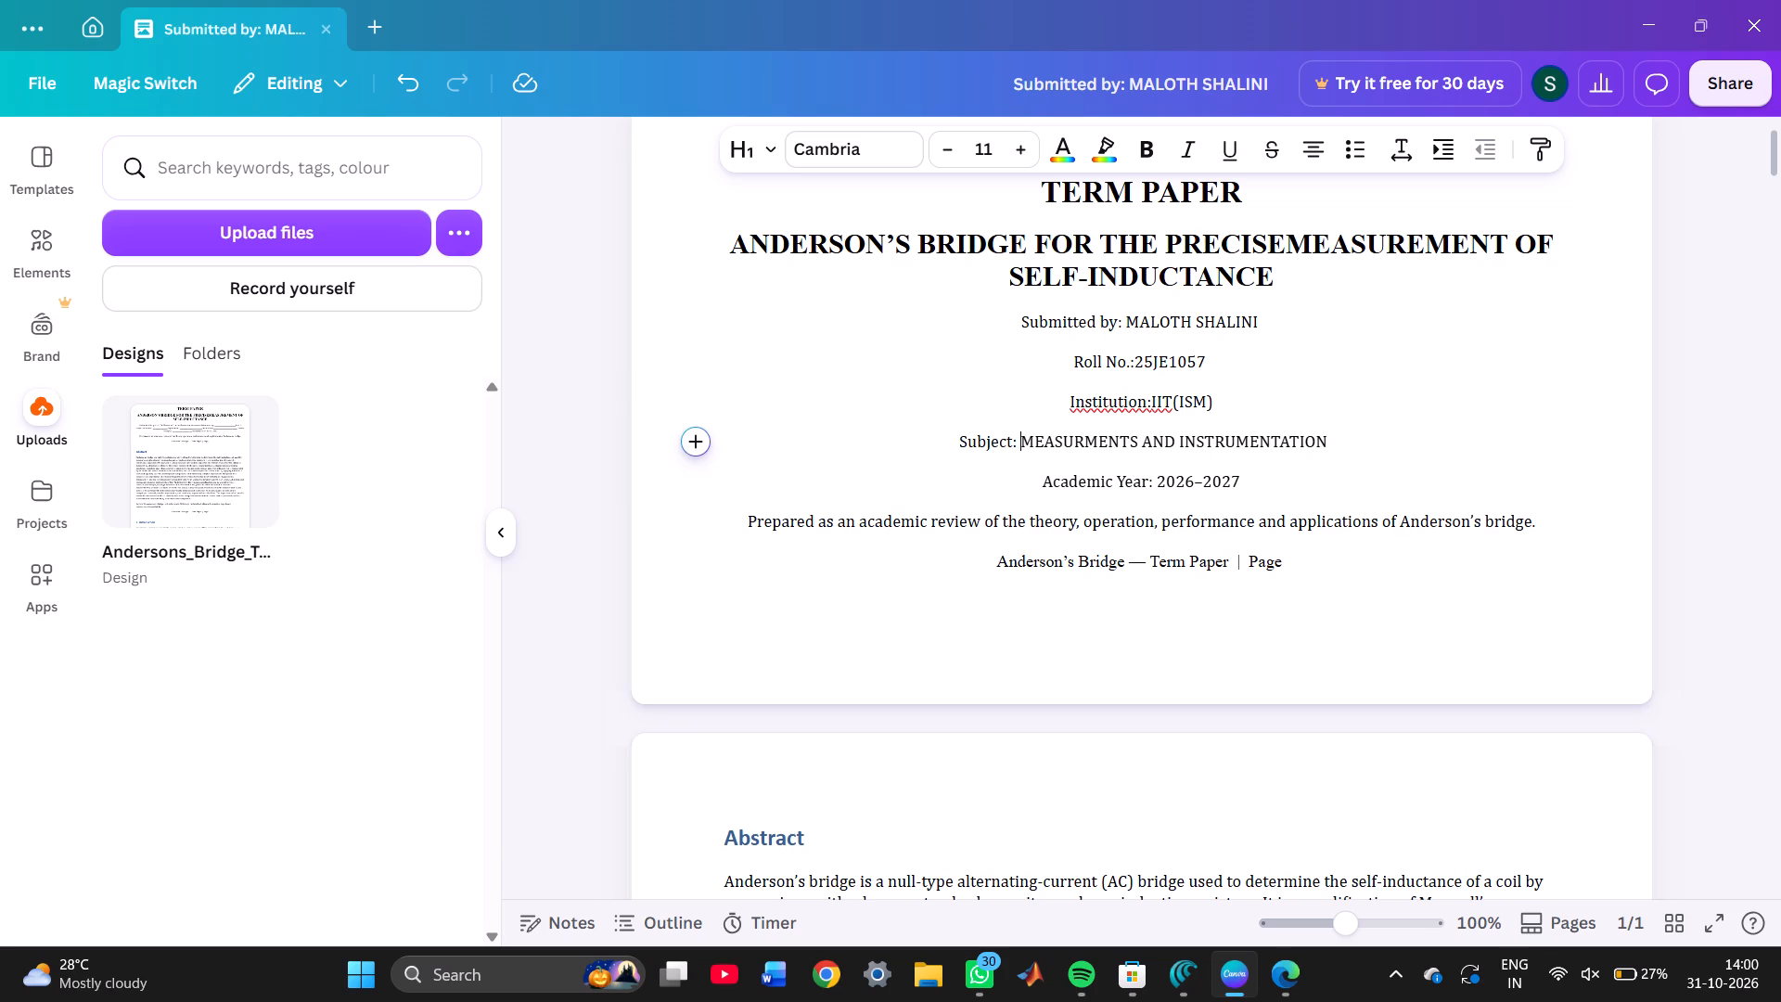
{"action": "scroll", "coordinate": [935, 578], "scroll_direction": "down", "scroll_amount": 2}
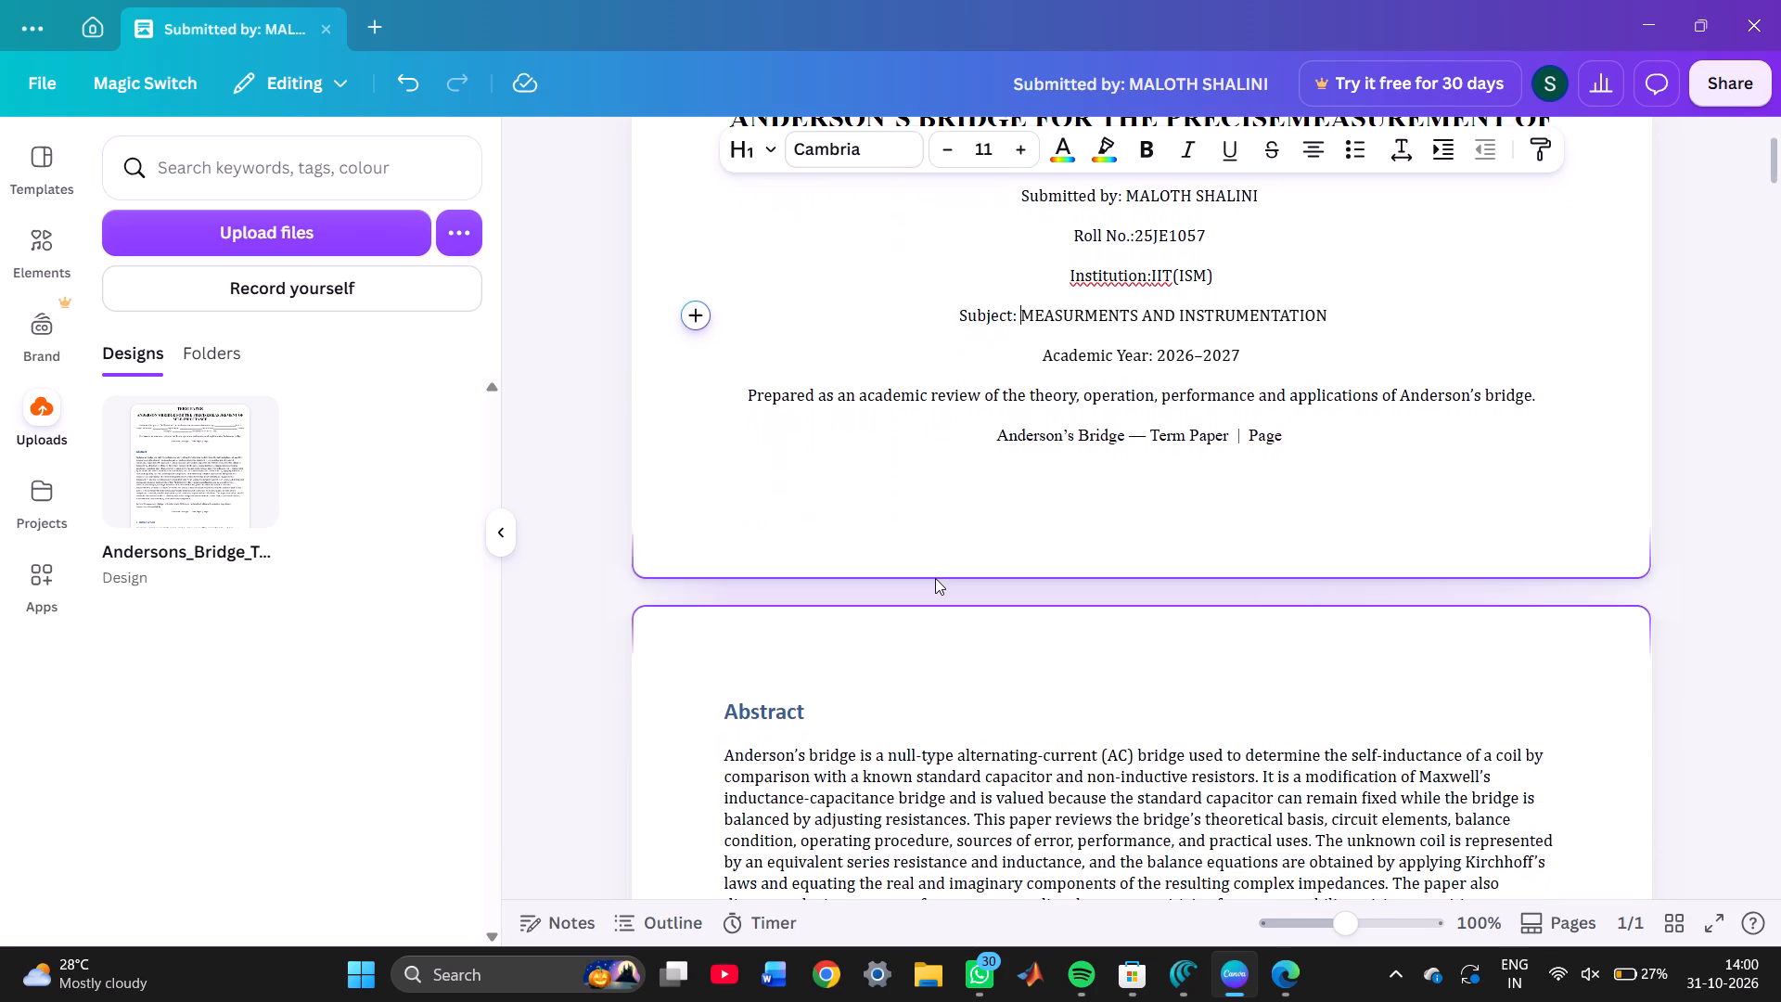
{"action": "scroll", "coordinate": [935, 578], "scroll_direction": "down", "scroll_amount": 15}
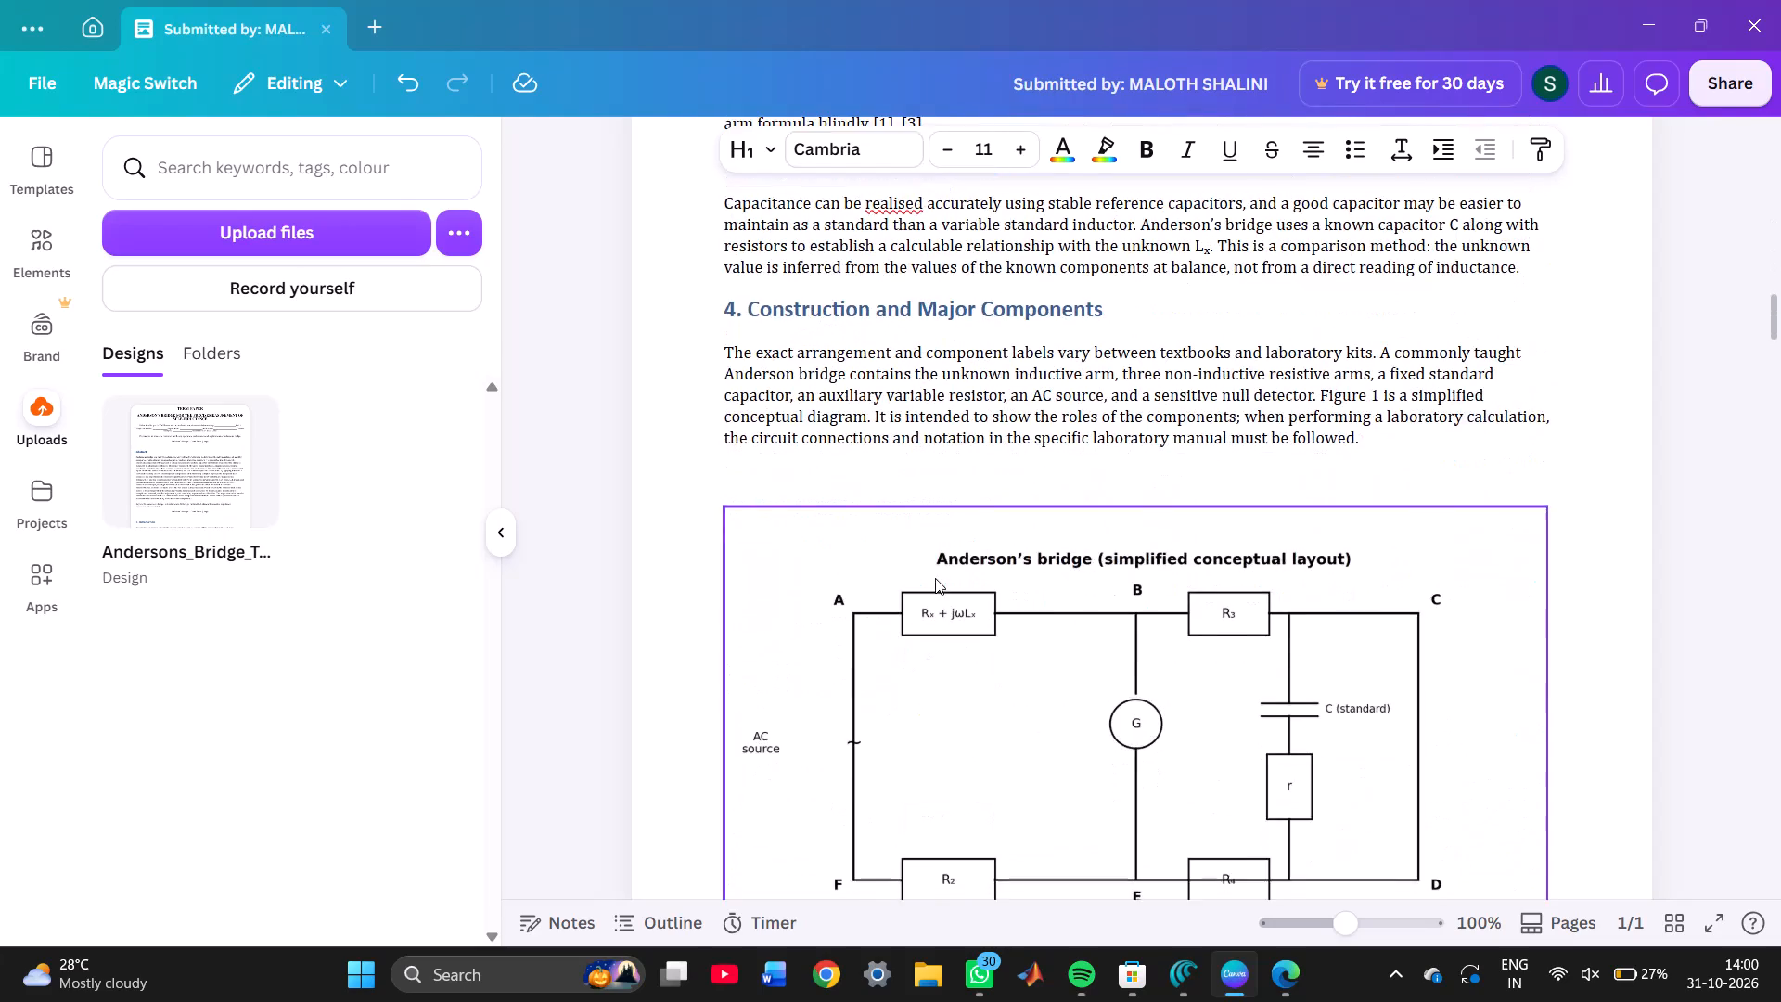
{"action": "scroll", "coordinate": [935, 578], "scroll_direction": "down", "scroll_amount": 2}
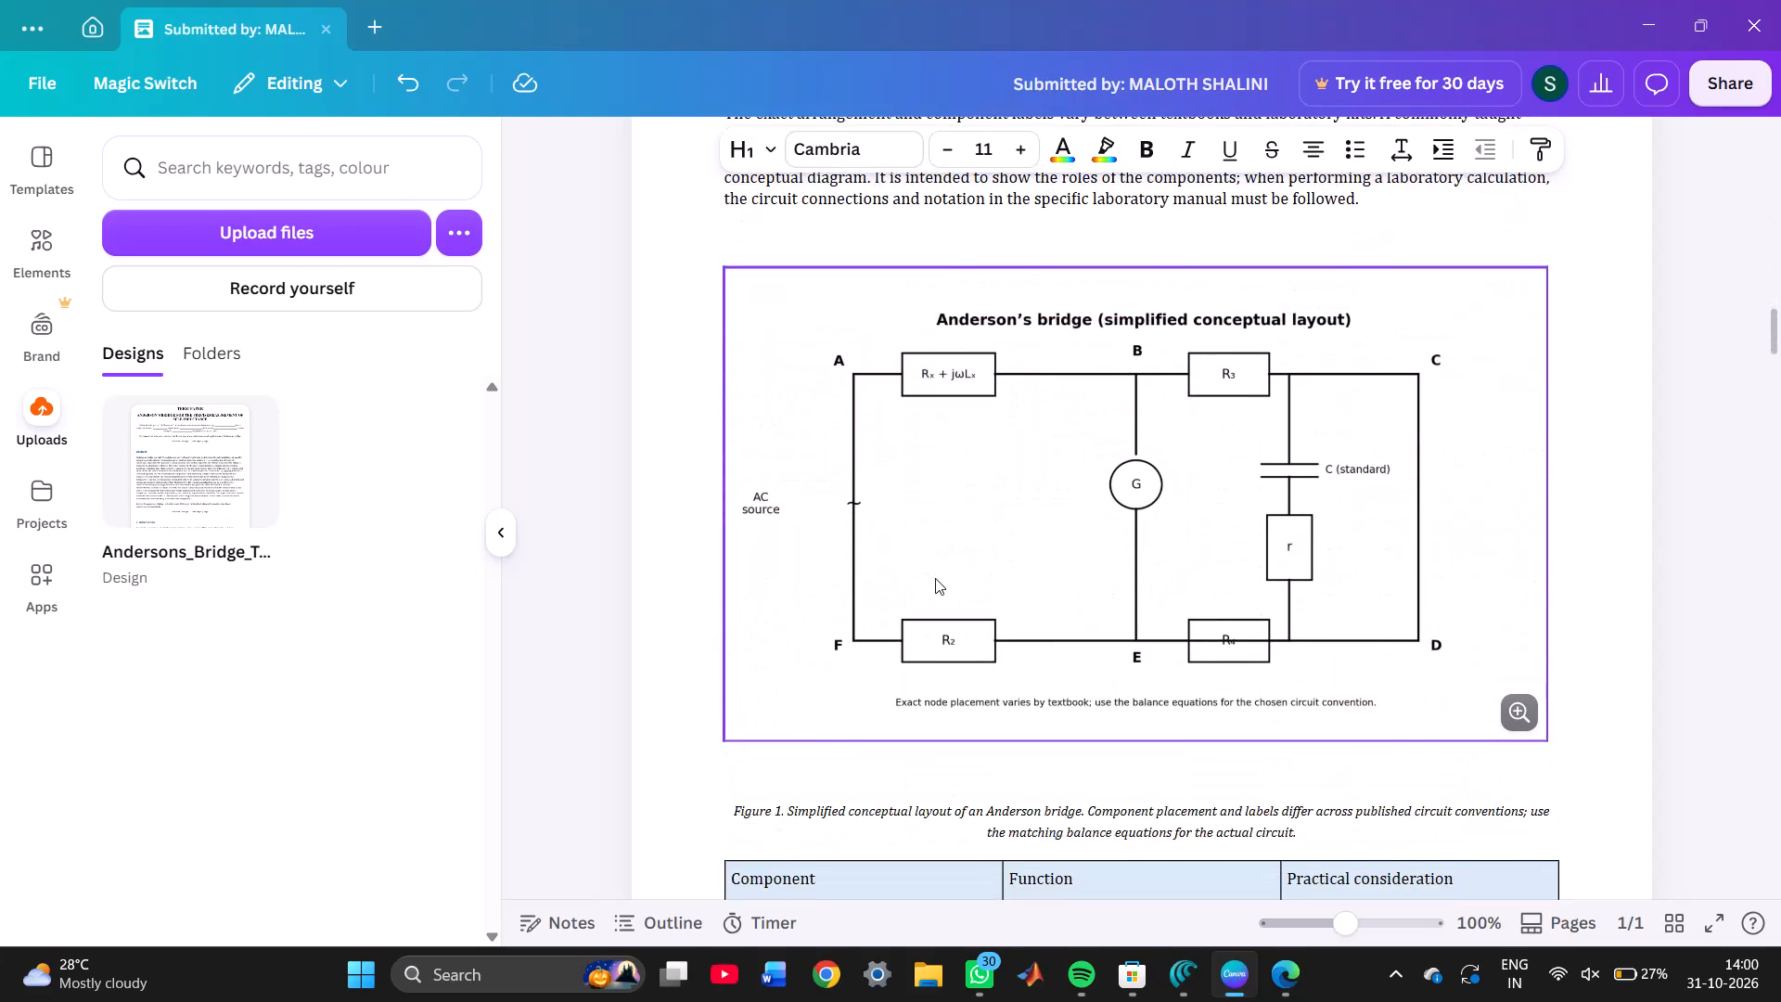
{"action": "scroll", "coordinate": [935, 578], "scroll_direction": "down", "scroll_amount": 16}
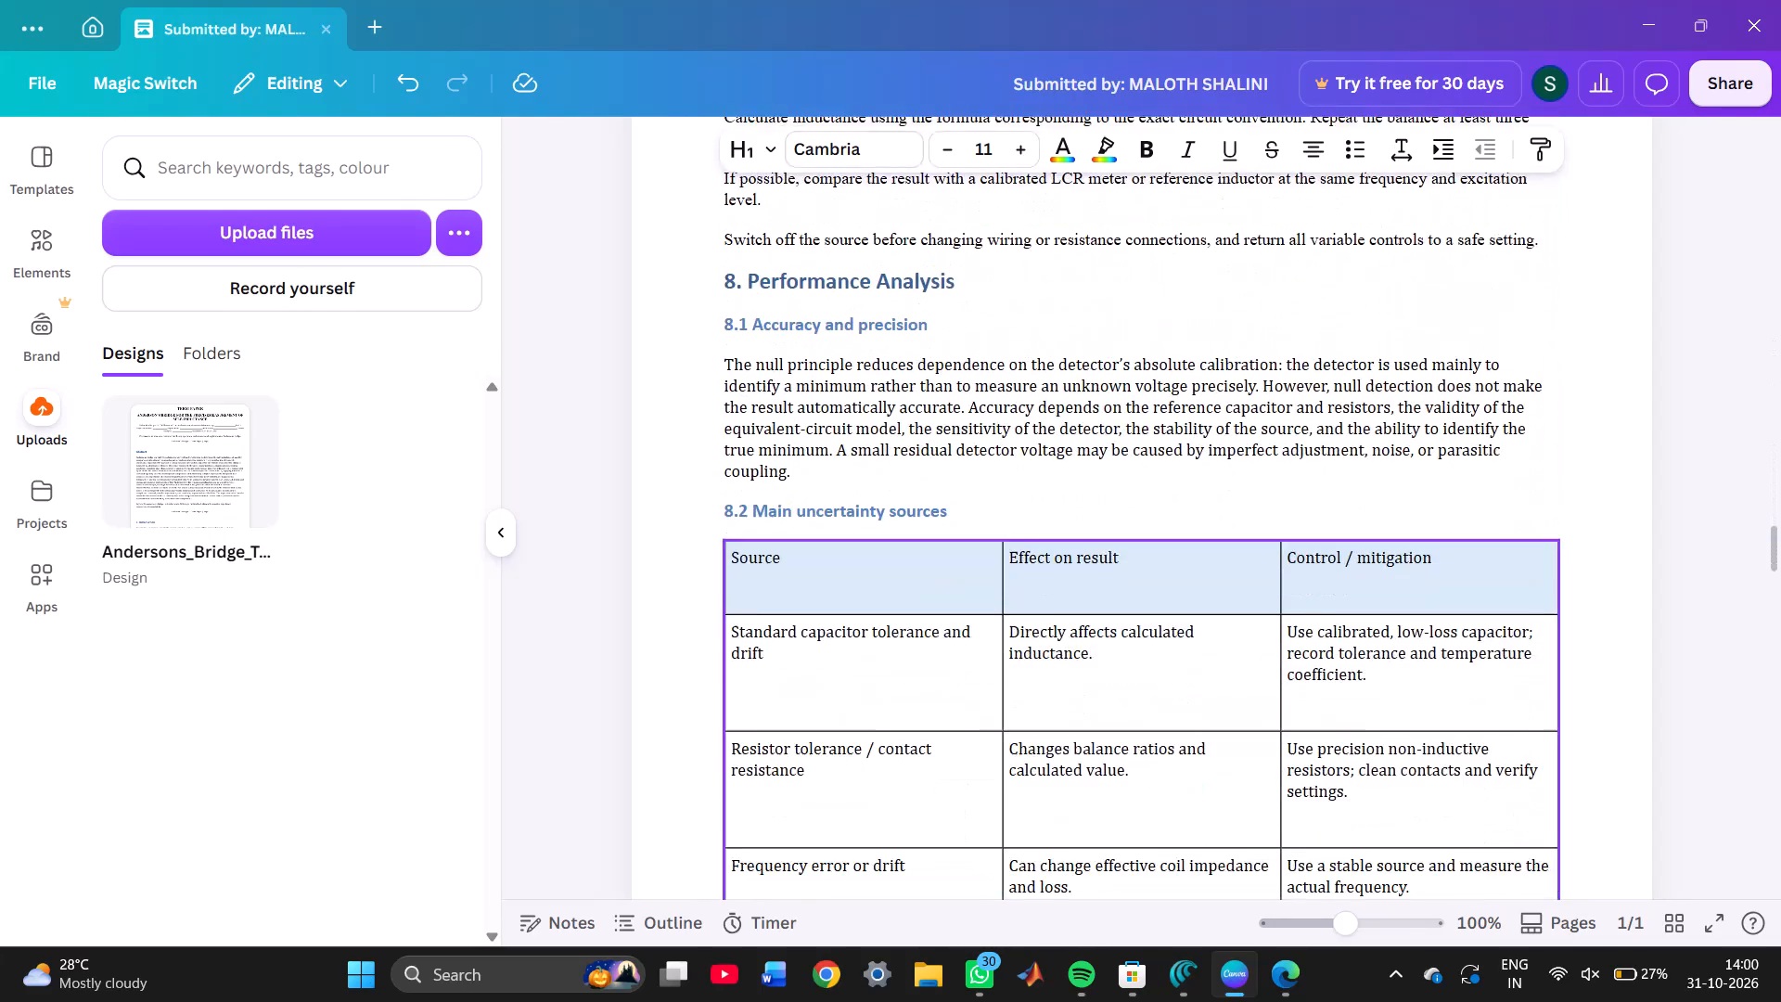
{"action": "scroll", "coordinate": [935, 578], "scroll_direction": "down", "scroll_amount": 9}
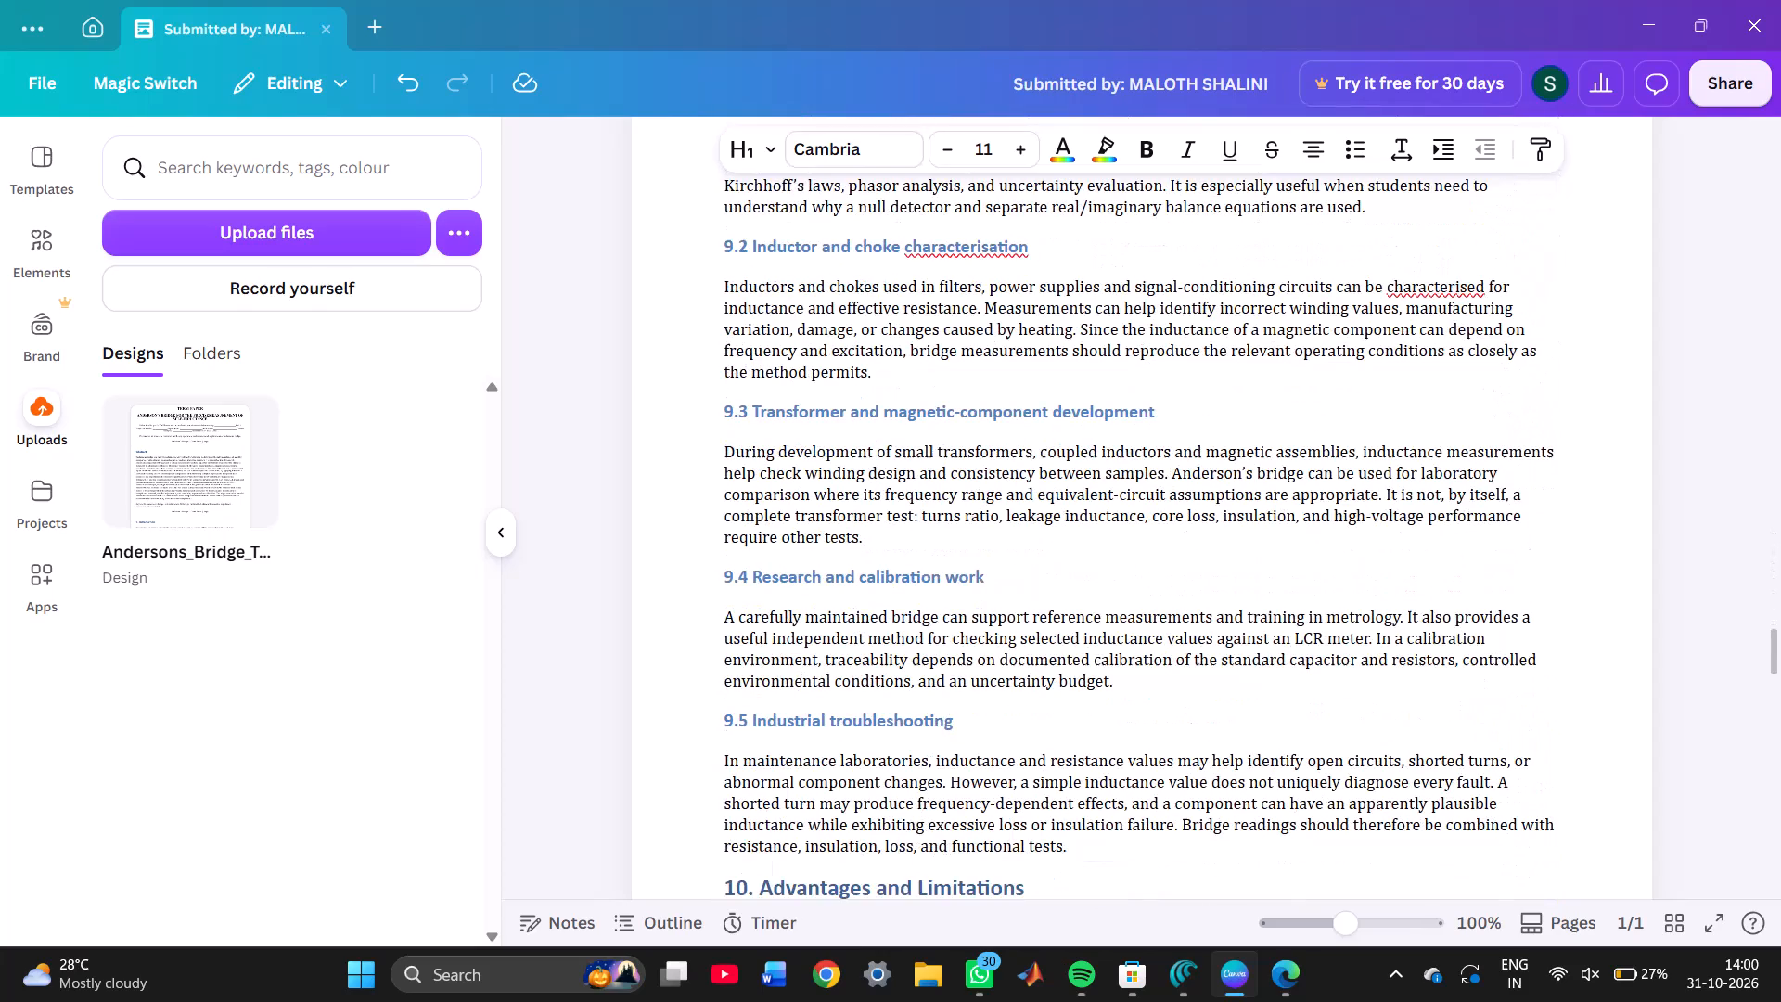
{"action": "scroll", "coordinate": [935, 578], "scroll_direction": "down", "scroll_amount": 7}
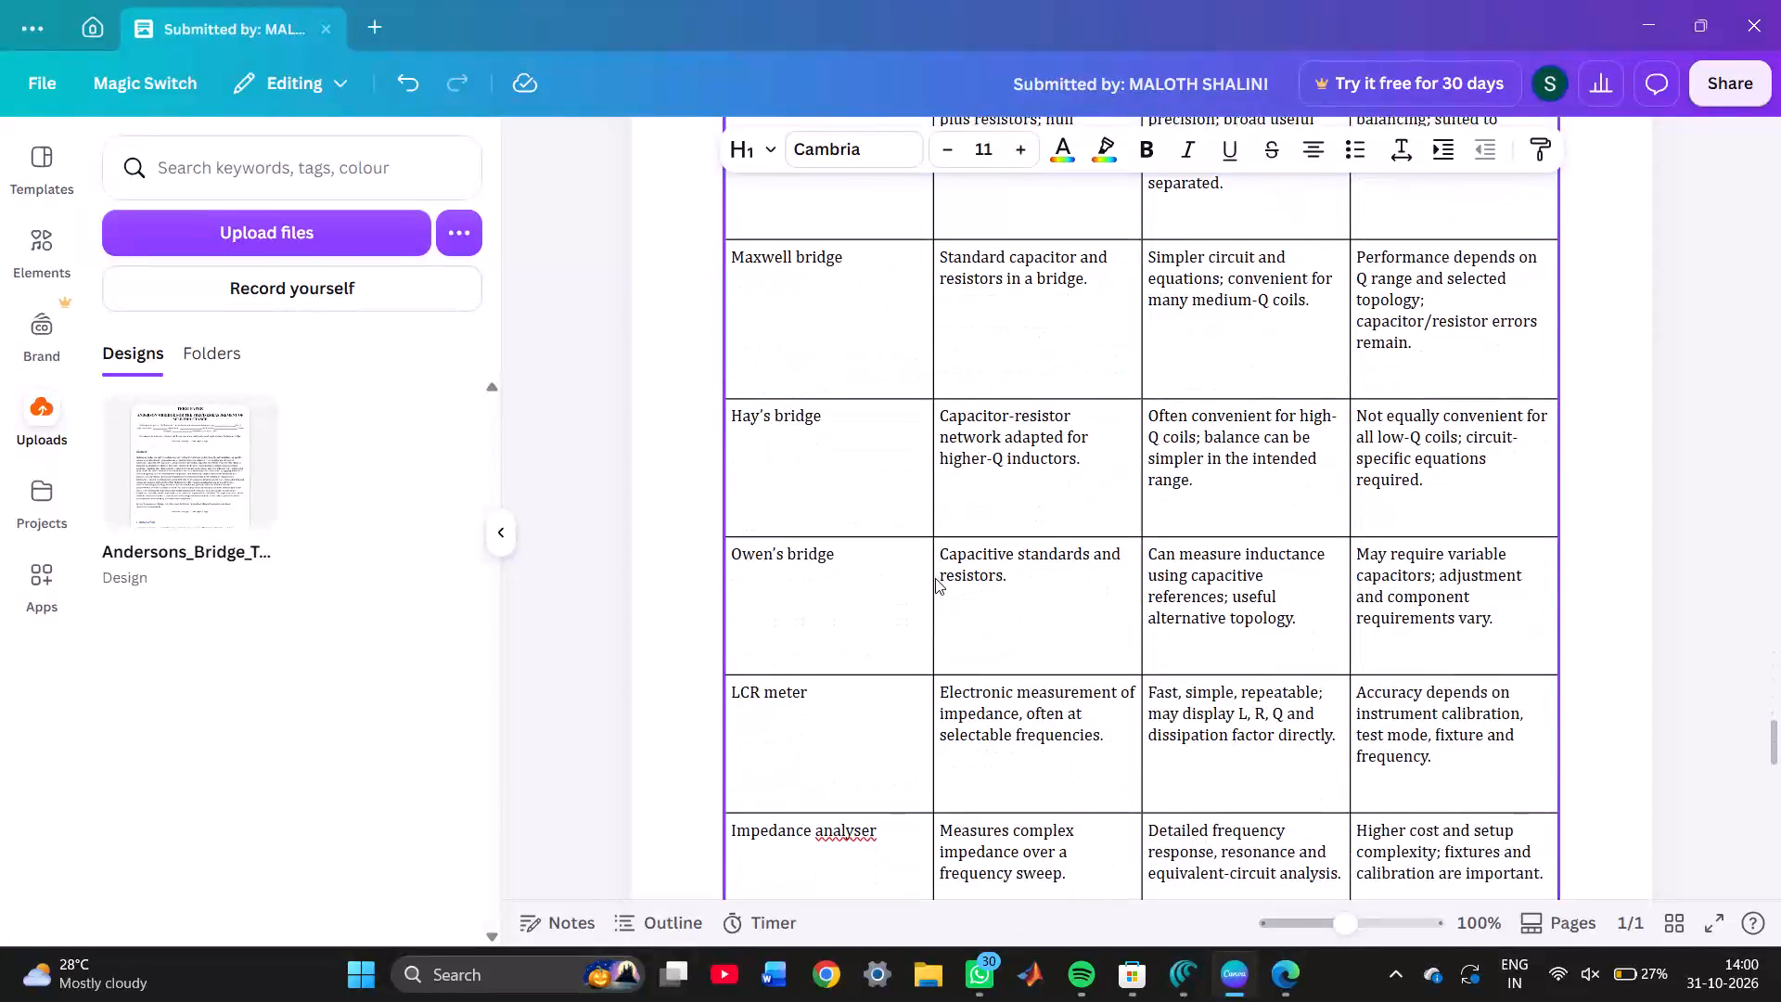
{"action": "scroll", "coordinate": [935, 578], "scroll_direction": "down", "scroll_amount": 4}
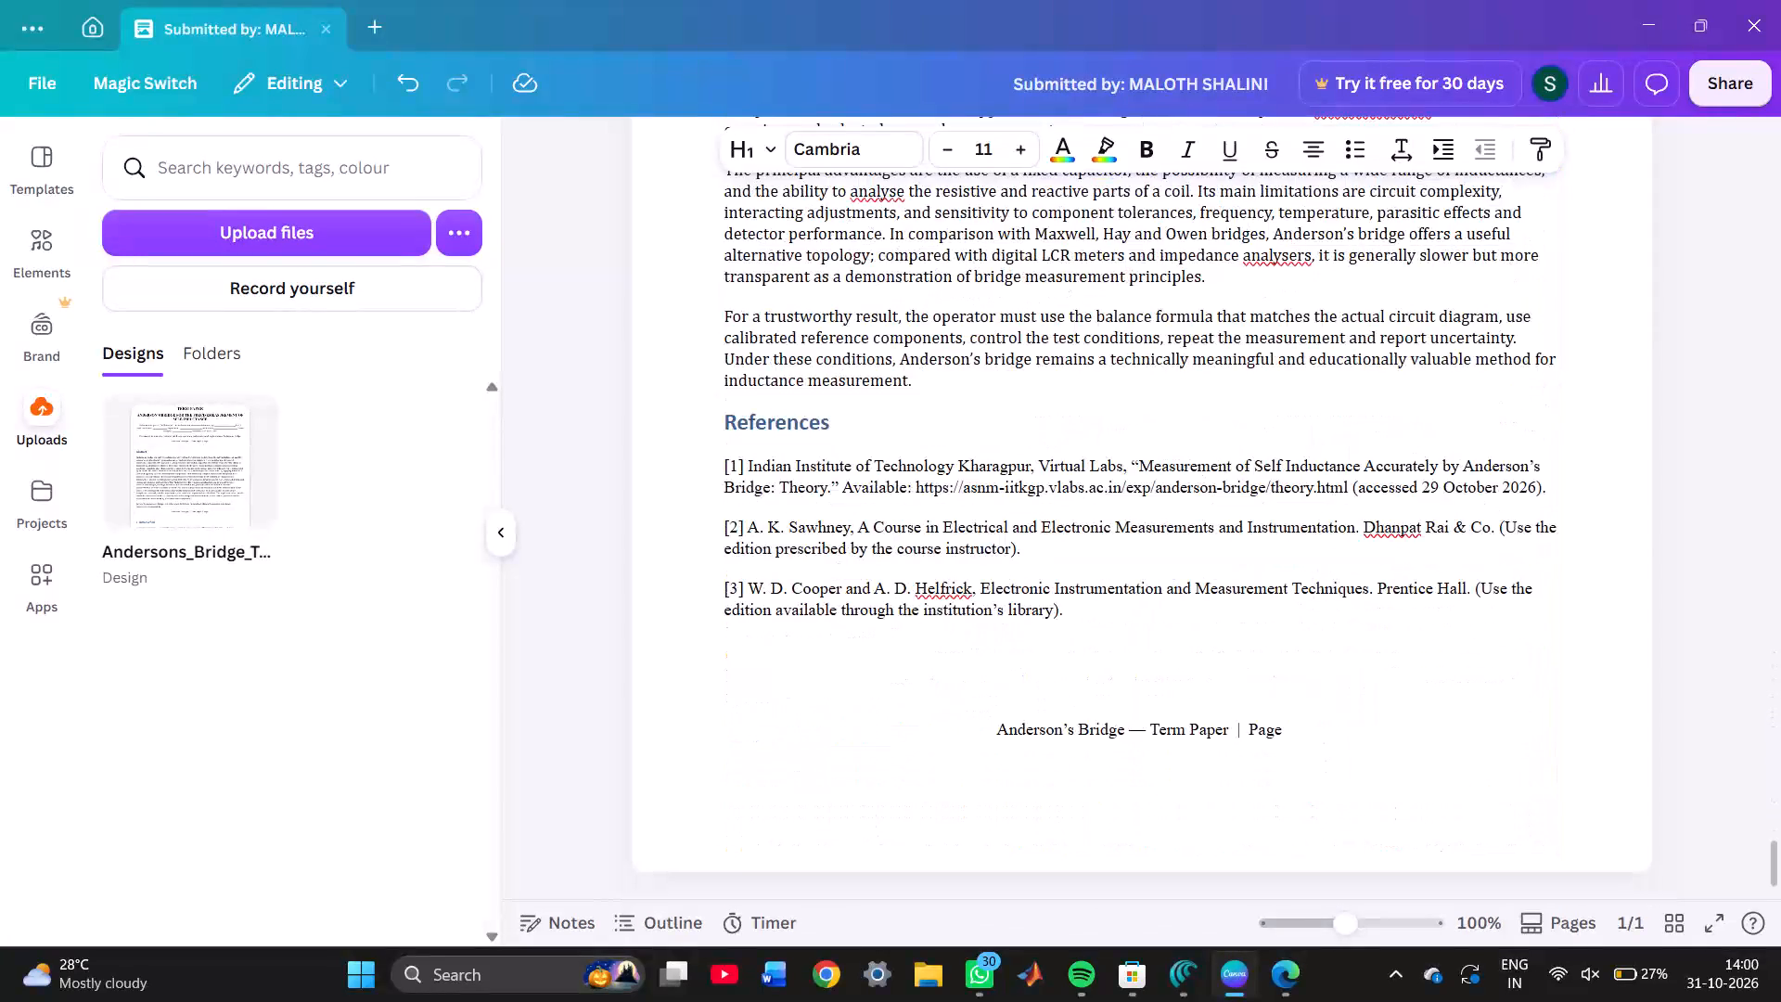
{"action": "scroll", "coordinate": [935, 578], "scroll_direction": "up", "scroll_amount": 19}
{"action": "scroll", "coordinate": [935, 578], "scroll_direction": "up", "scroll_amount": 18}
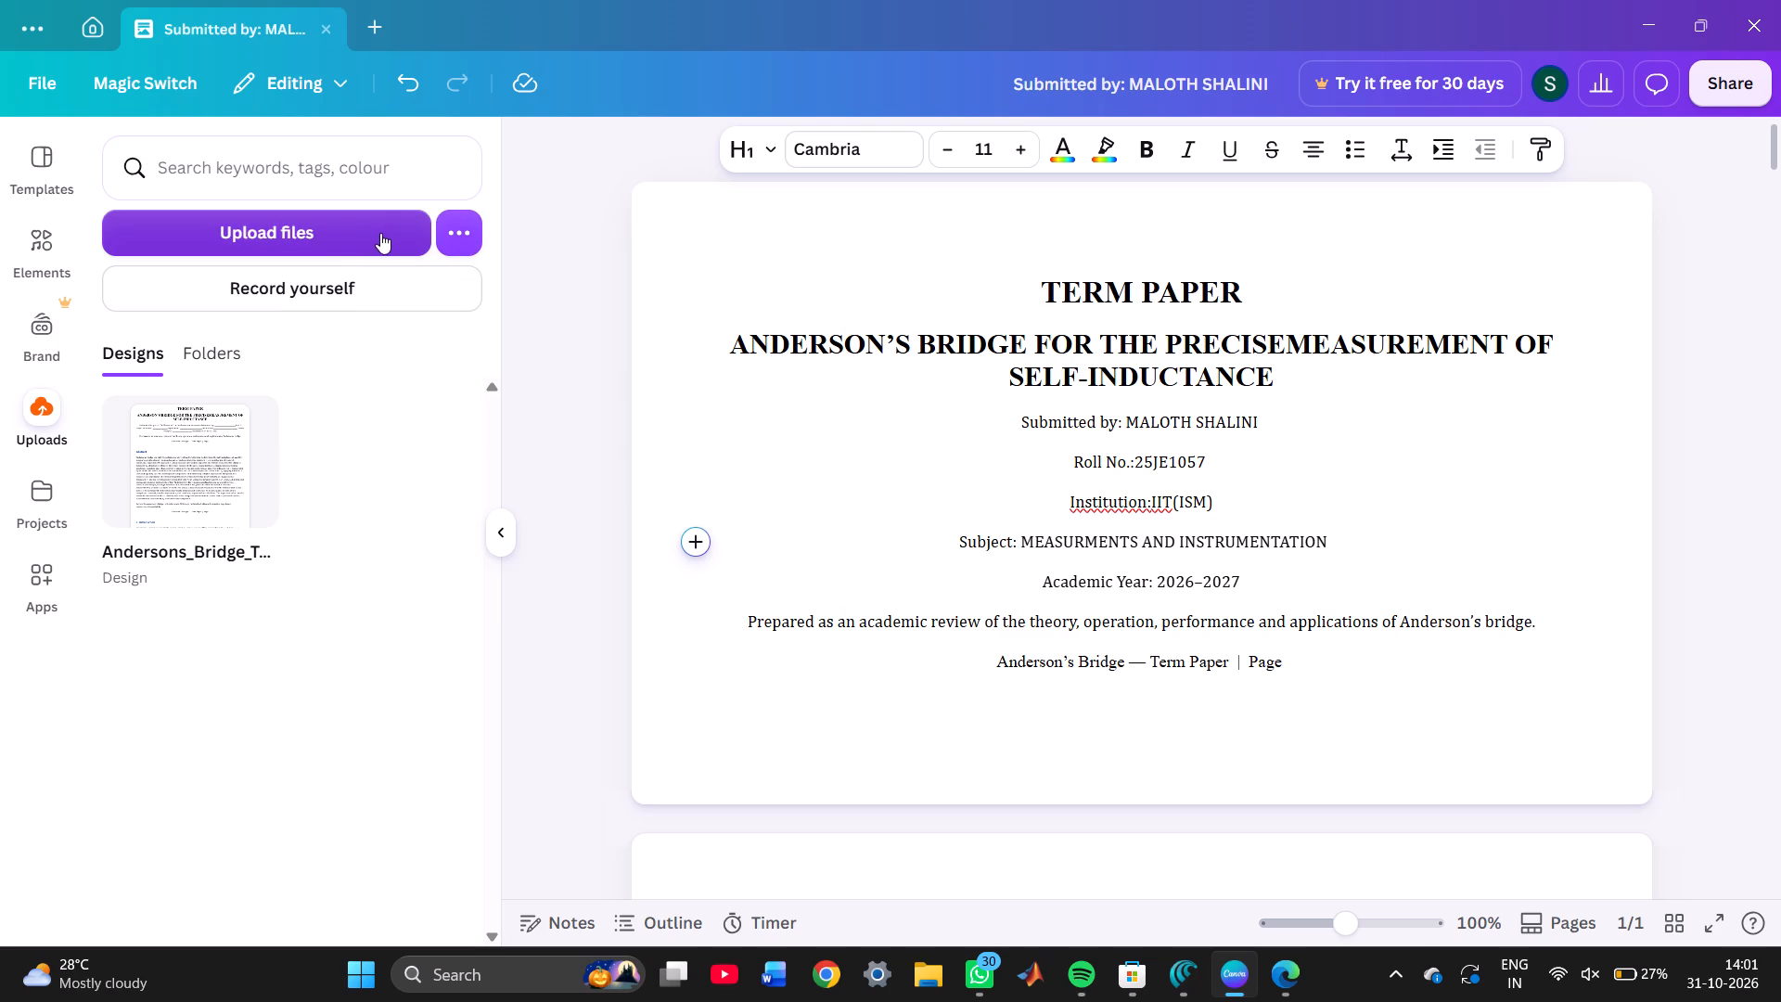
Print all pages of the document in portrait orientation using Microsoft Print to PDF.
{"action": "left_click", "coordinate": [35, 83]}
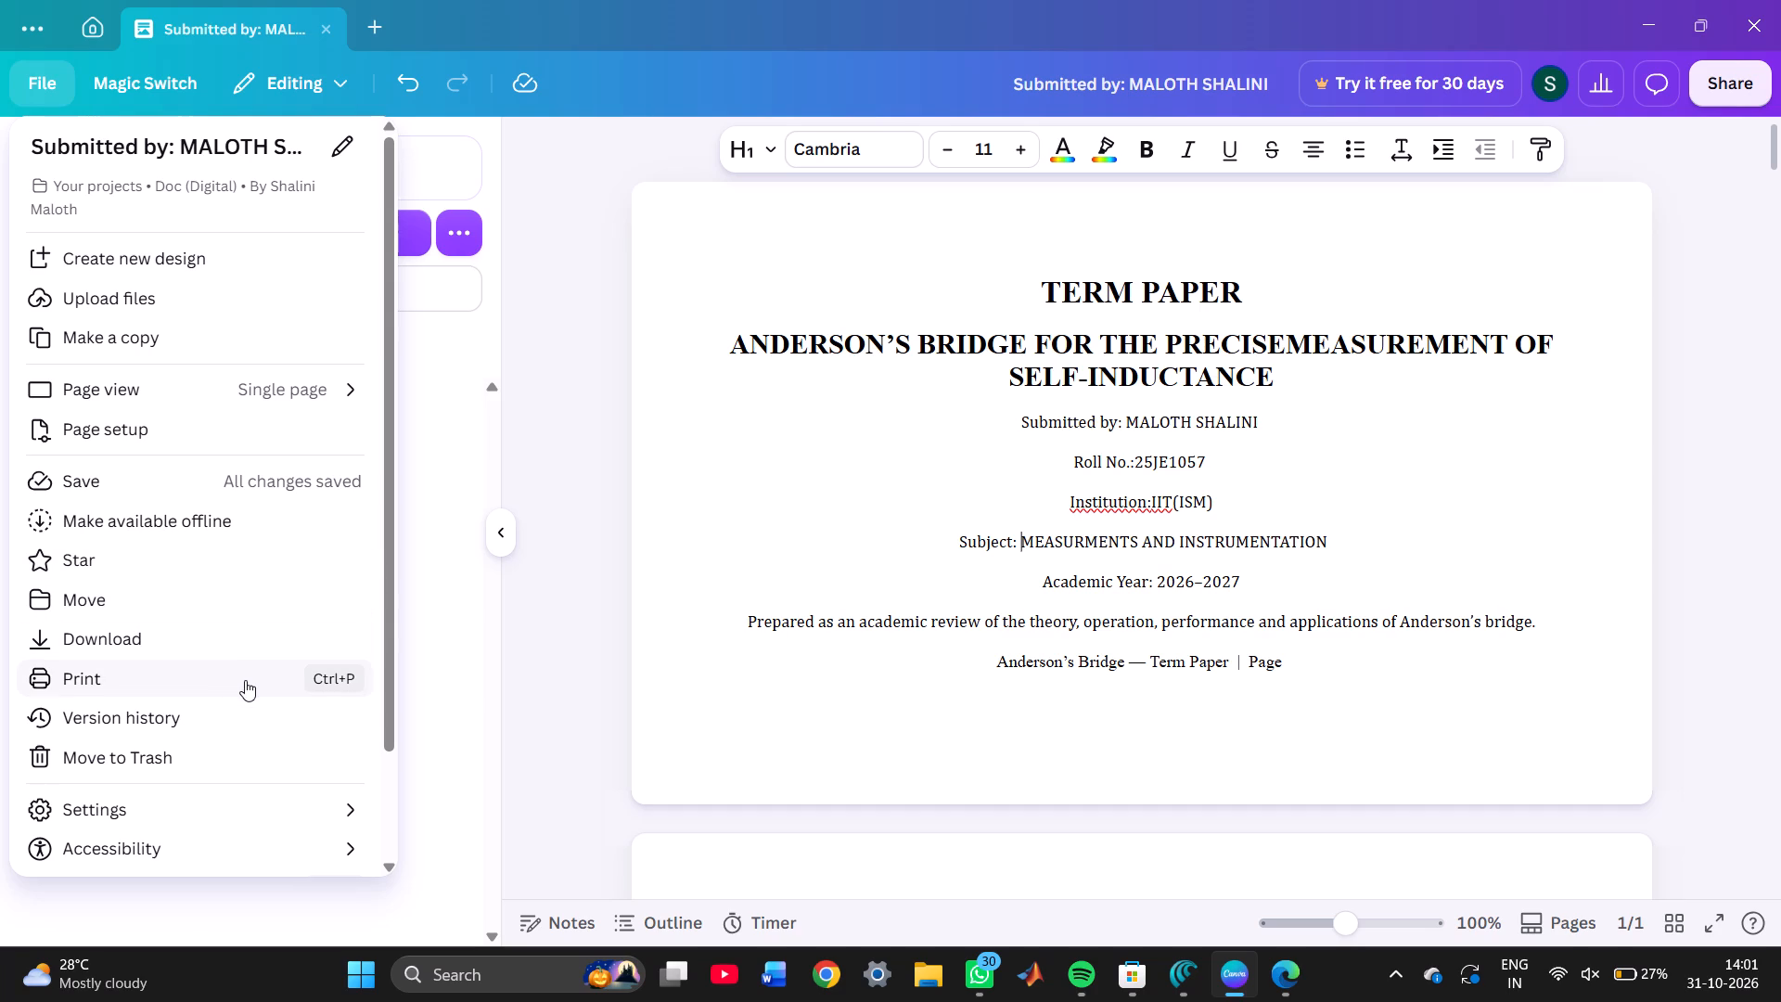
{"action": "left_click", "coordinate": [298, 674]}
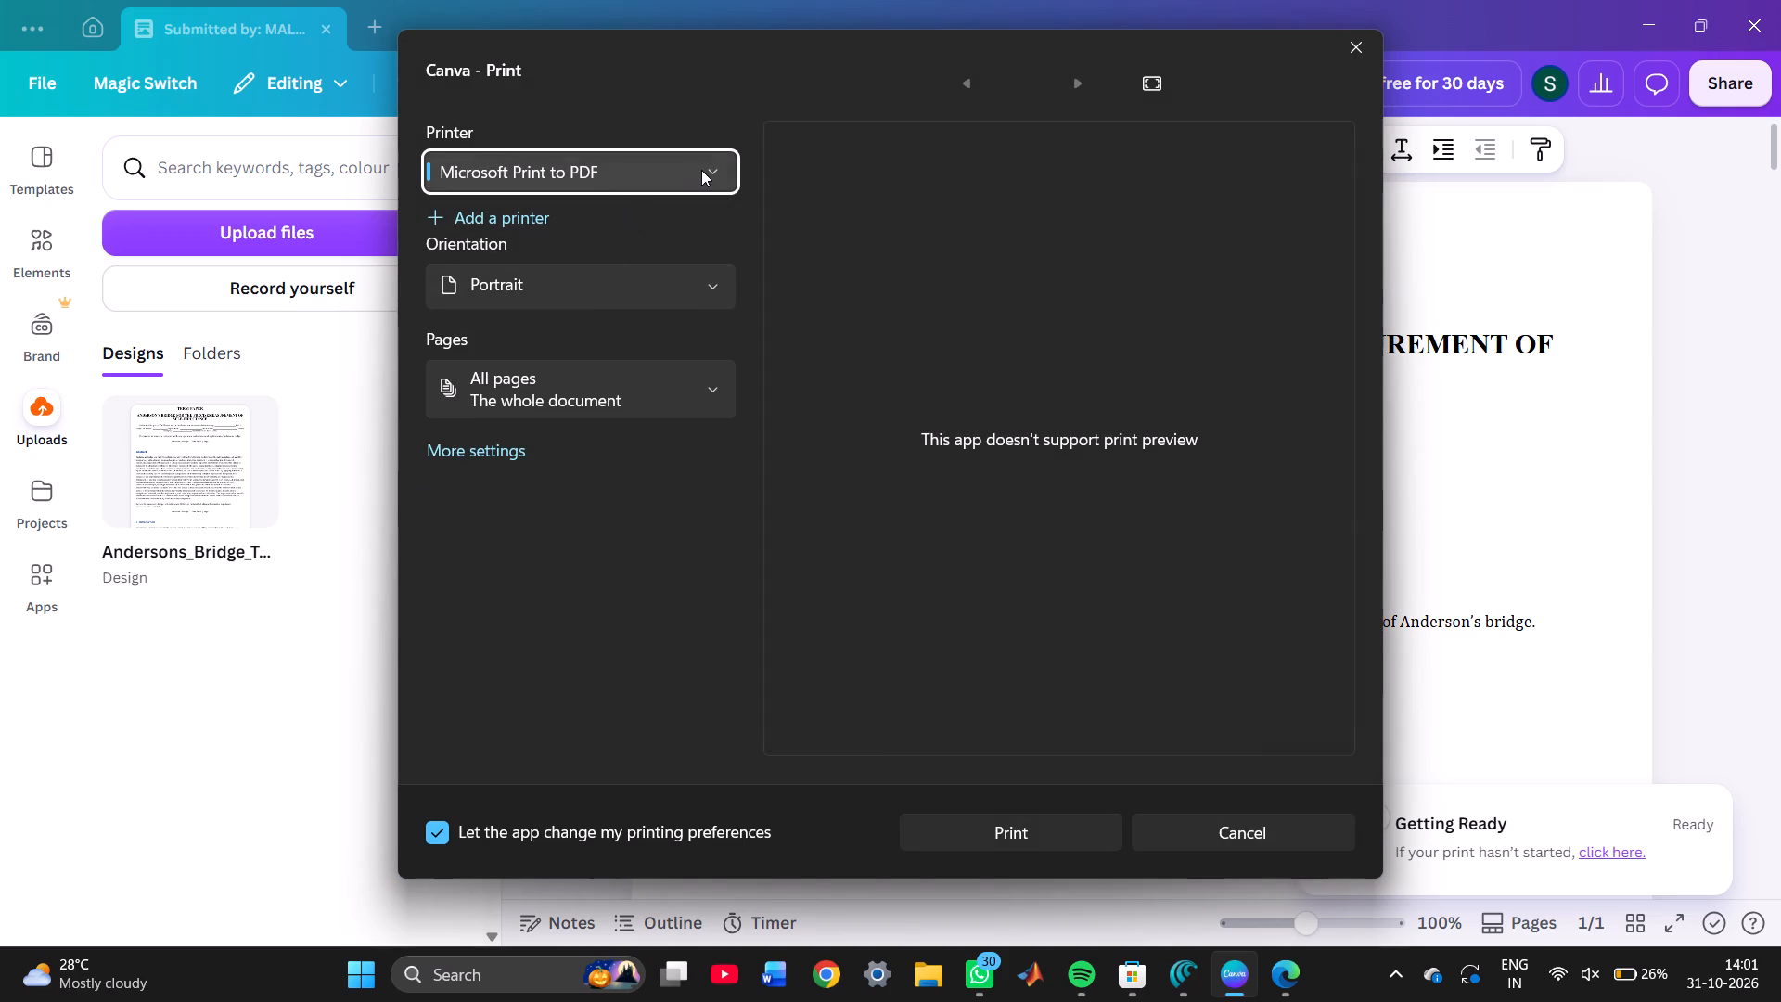
{"action": "left_click", "coordinate": [701, 170]}
{"action": "left_click", "coordinate": [615, 162]}
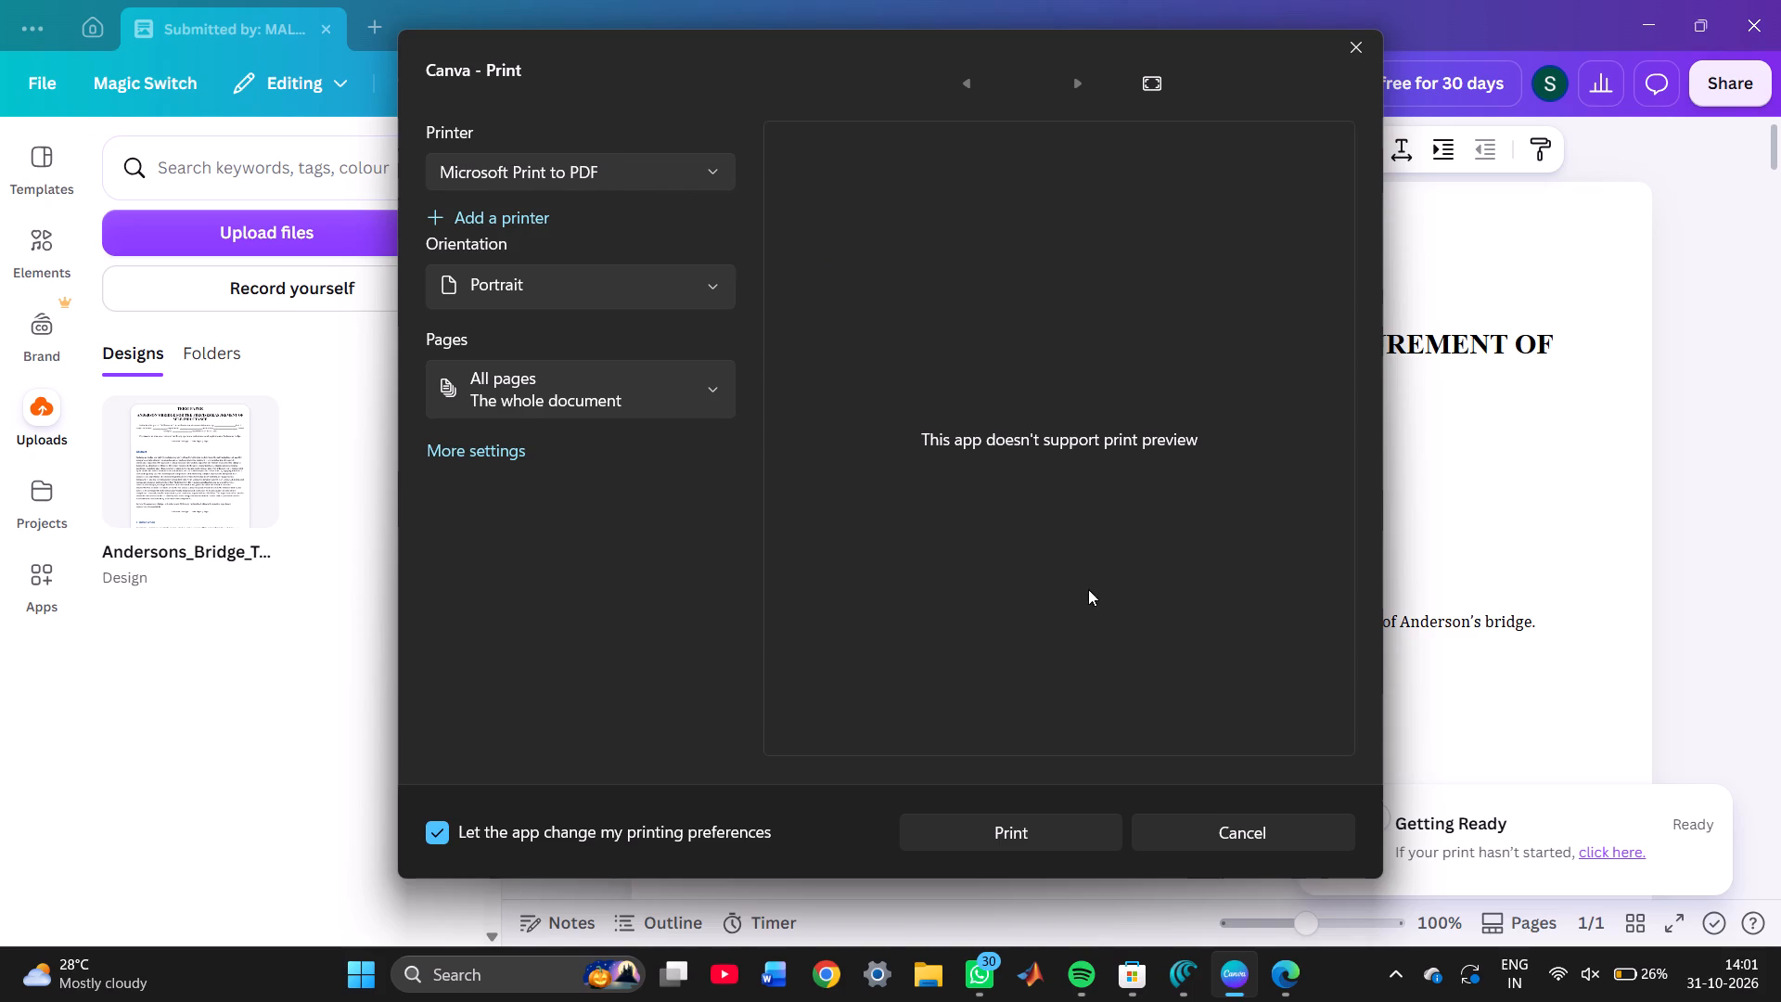
{"action": "left_click", "coordinate": [993, 836]}
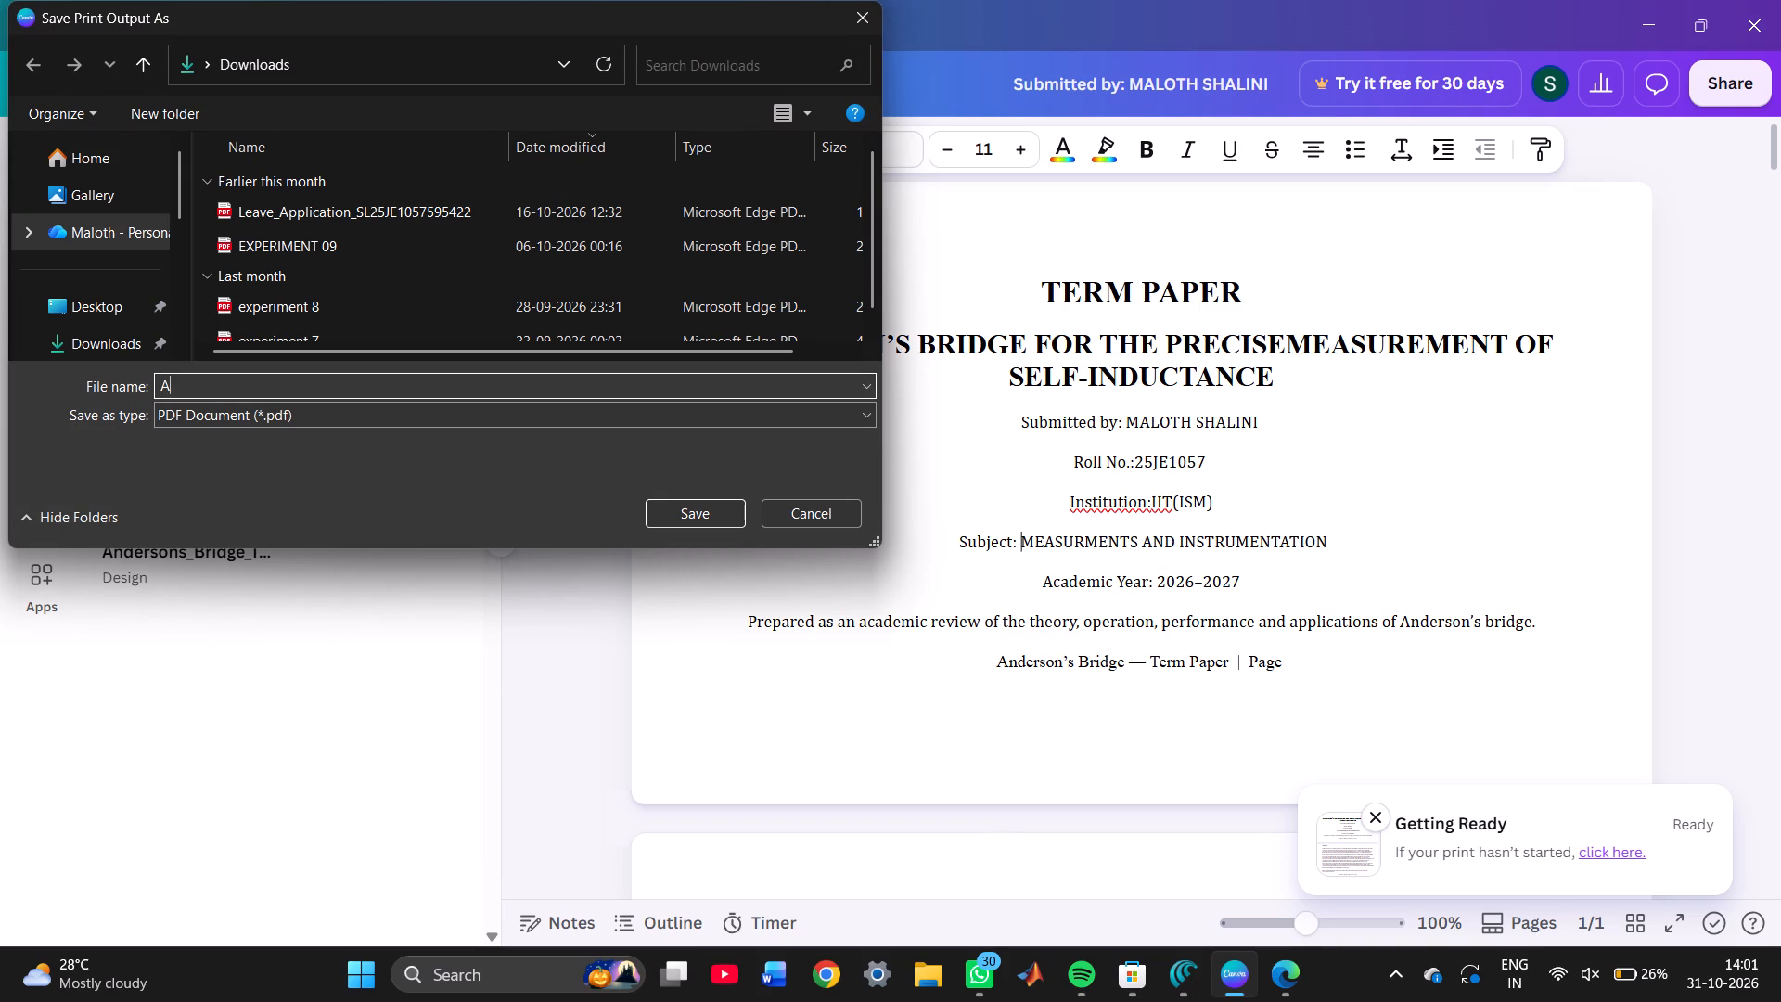
Save the print output in Downloads as a PDF document named ANDERSONS, and minimize the Canva window.
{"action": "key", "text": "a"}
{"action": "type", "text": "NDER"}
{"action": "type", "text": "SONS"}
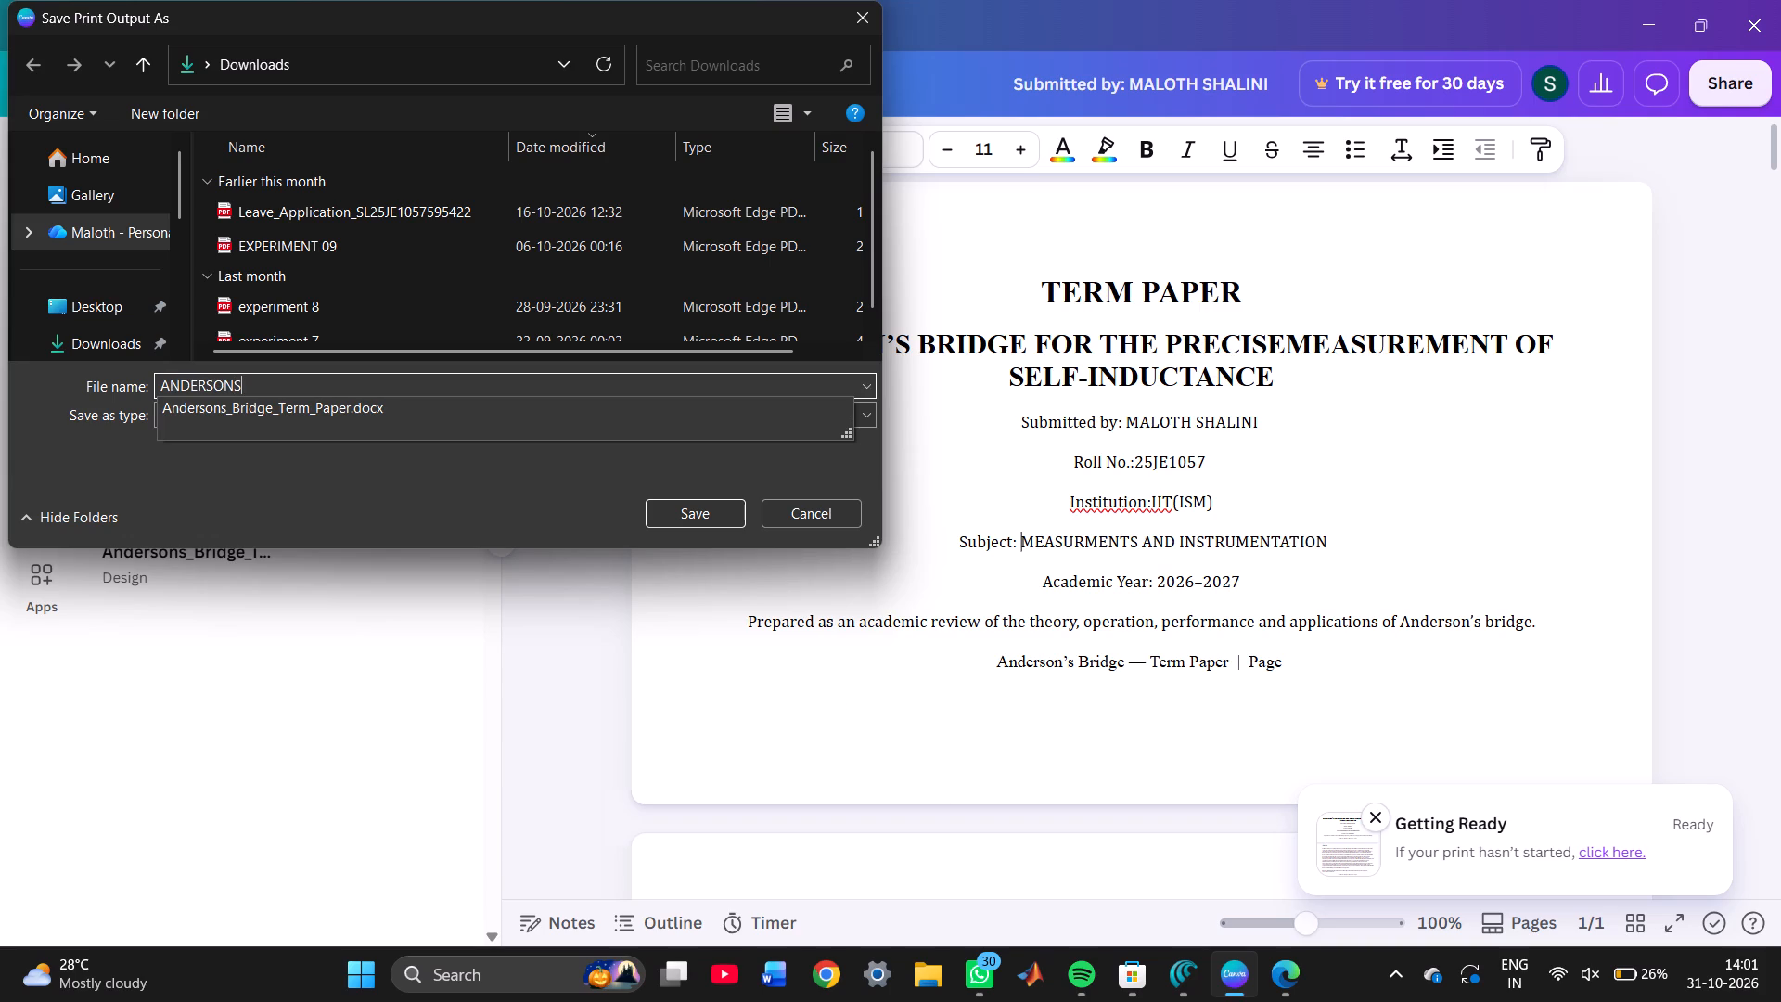
{"action": "left_click", "coordinate": [699, 514]}
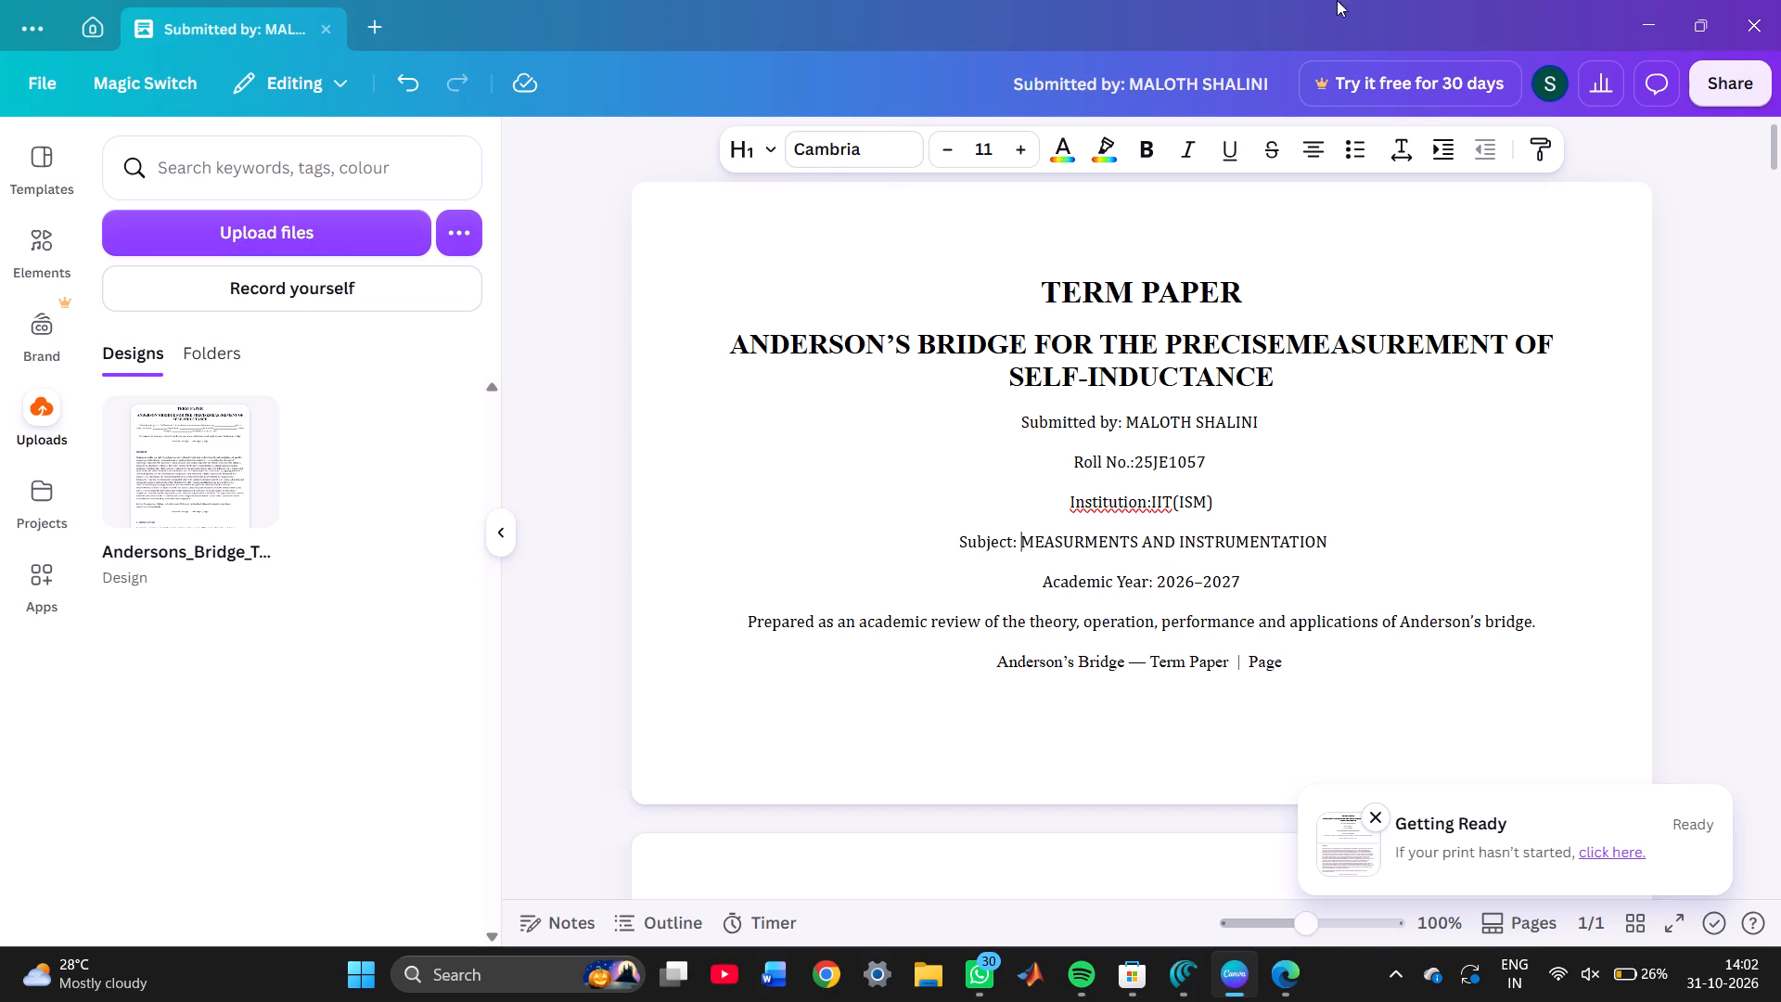
{"action": "left_click", "coordinate": [1645, 27]}
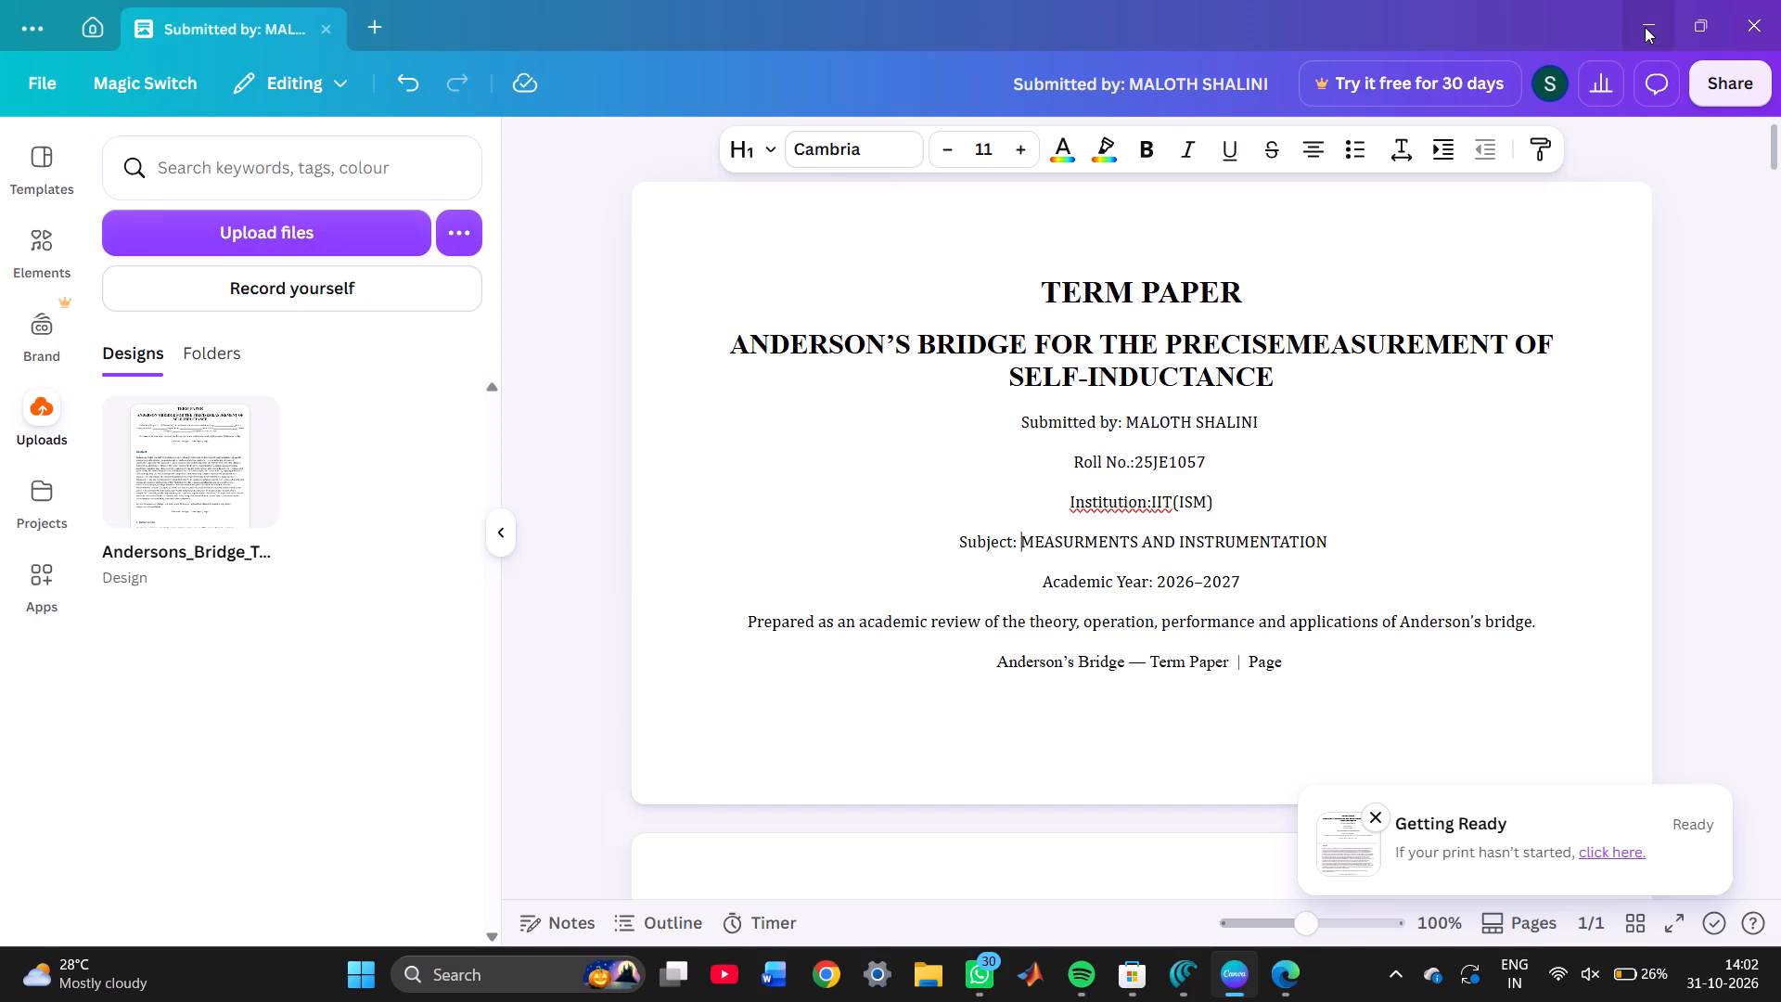
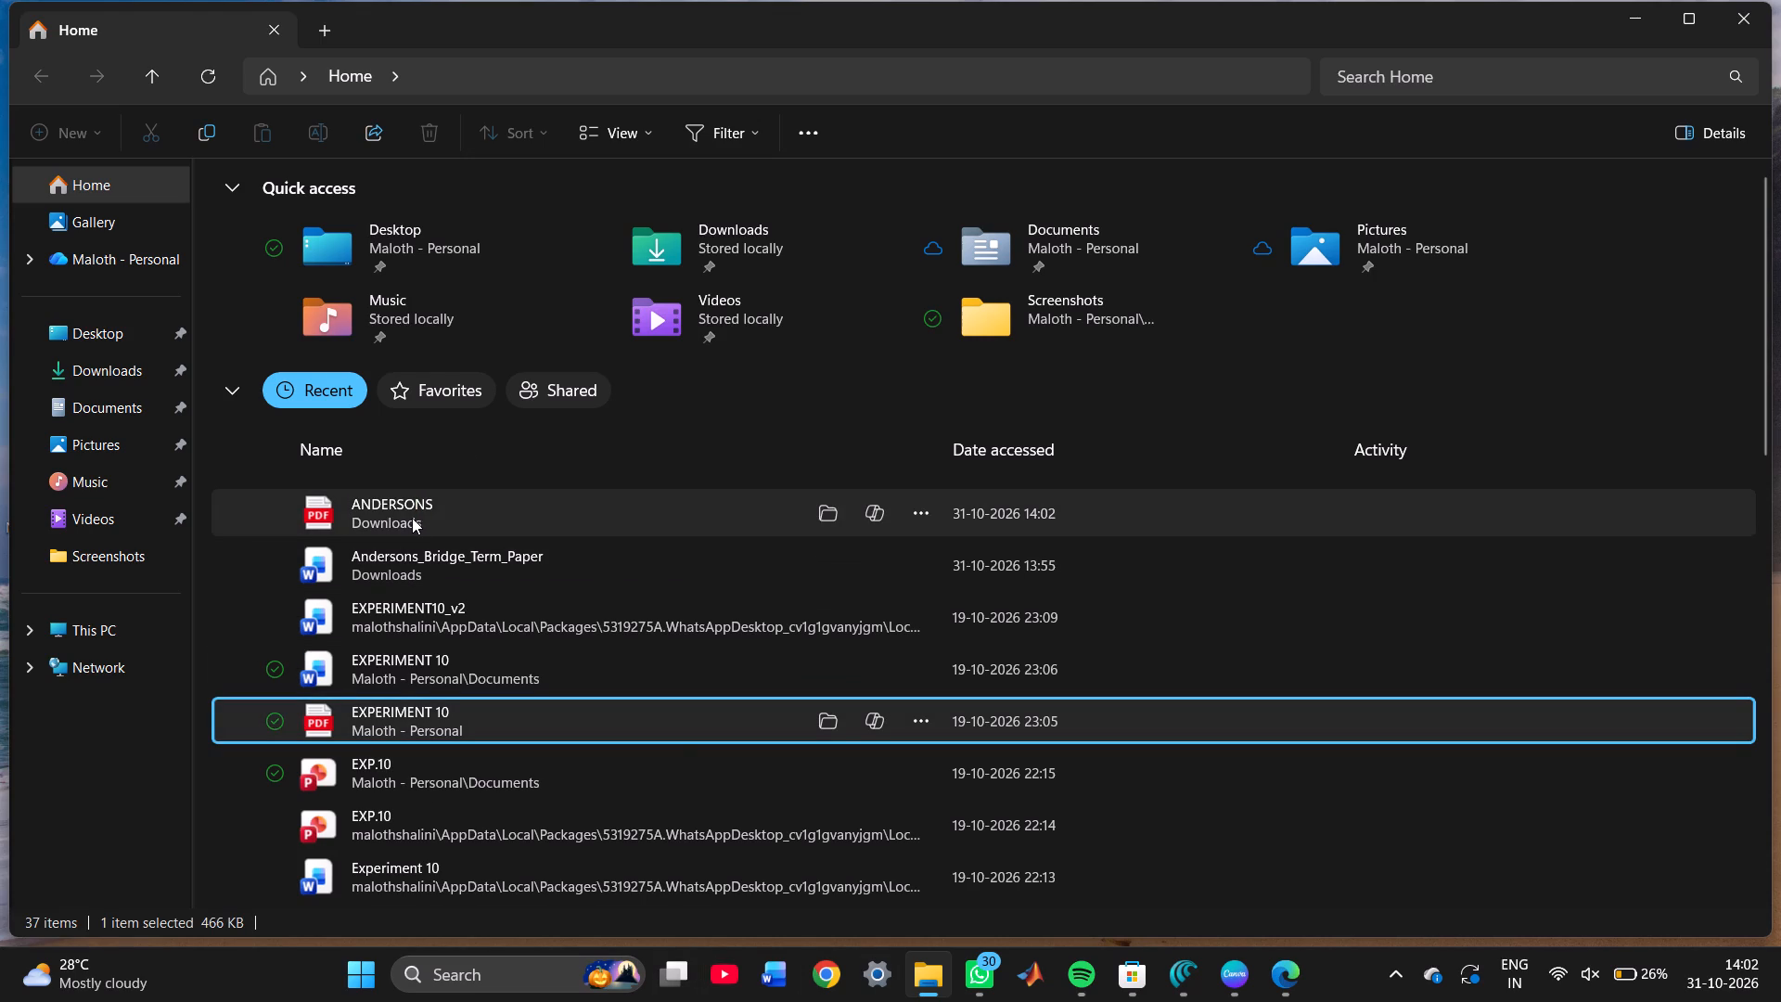
Open the saved ANDERSONS PDF from the recent files and check its pages from the title page to the bridge diagram and back.
{"action": "left_click", "coordinate": [278, 669]}
{"action": "double_click", "coordinate": [352, 516]}
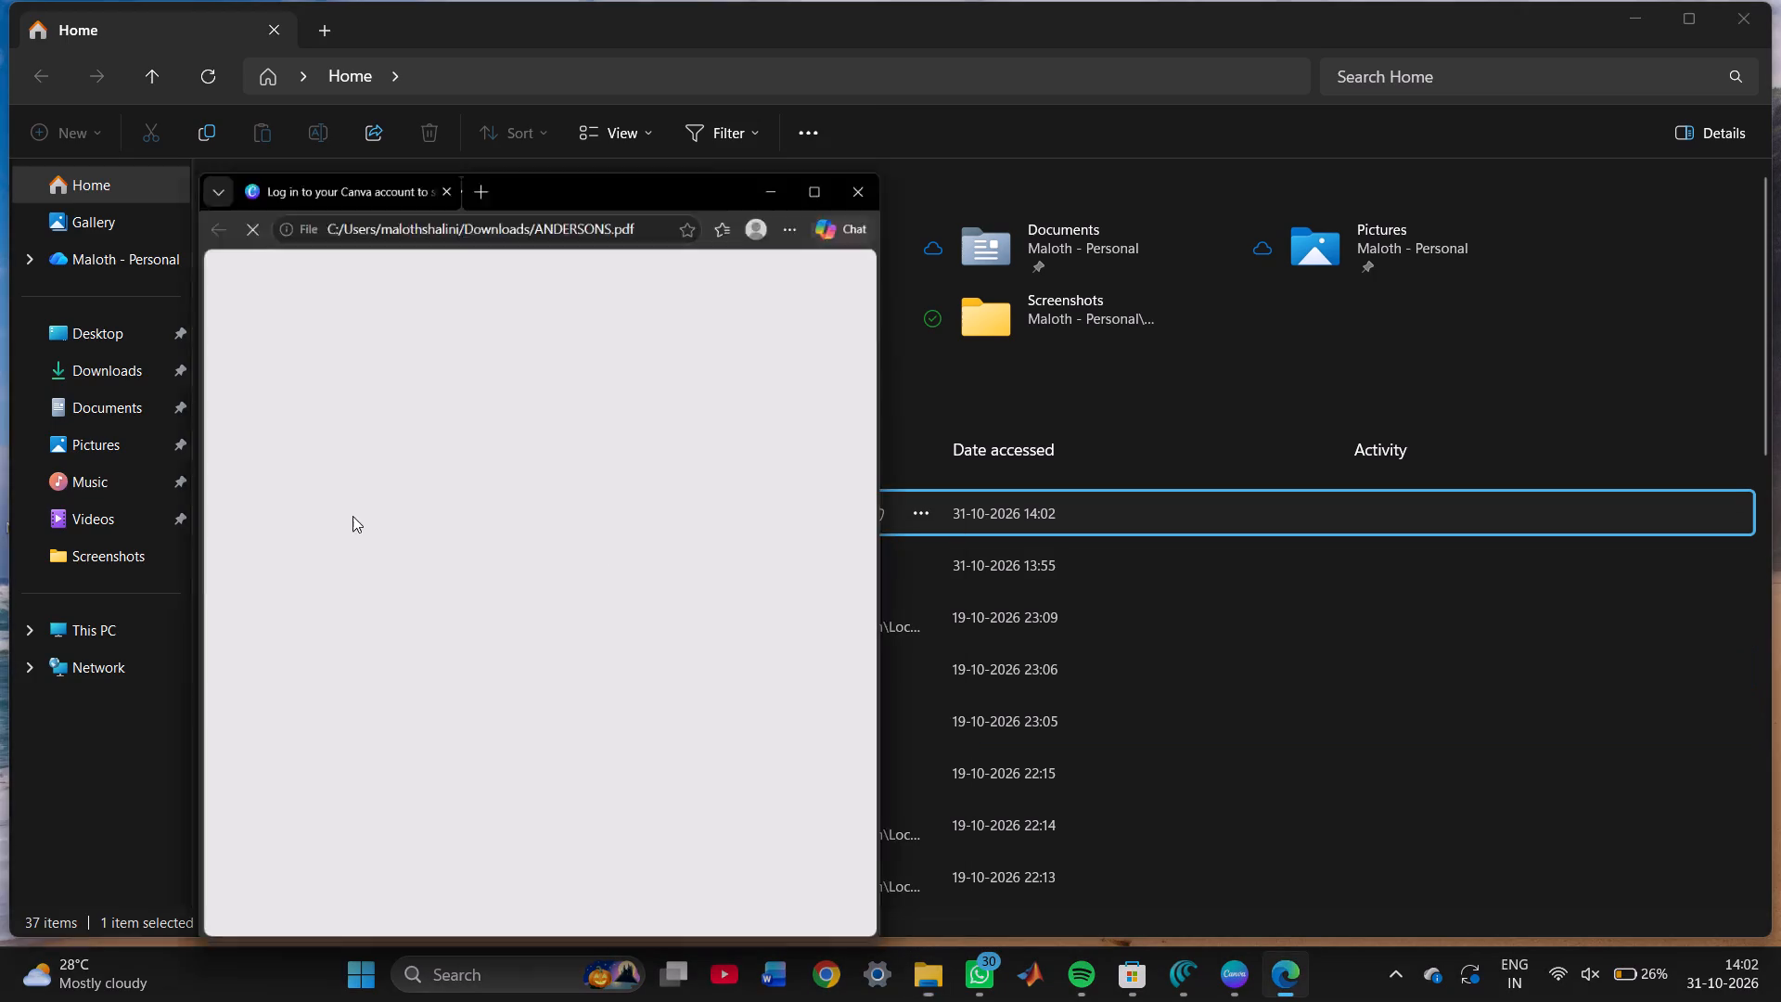
{"action": "scroll", "coordinate": [352, 516], "scroll_direction": "down", "scroll_amount": 2}
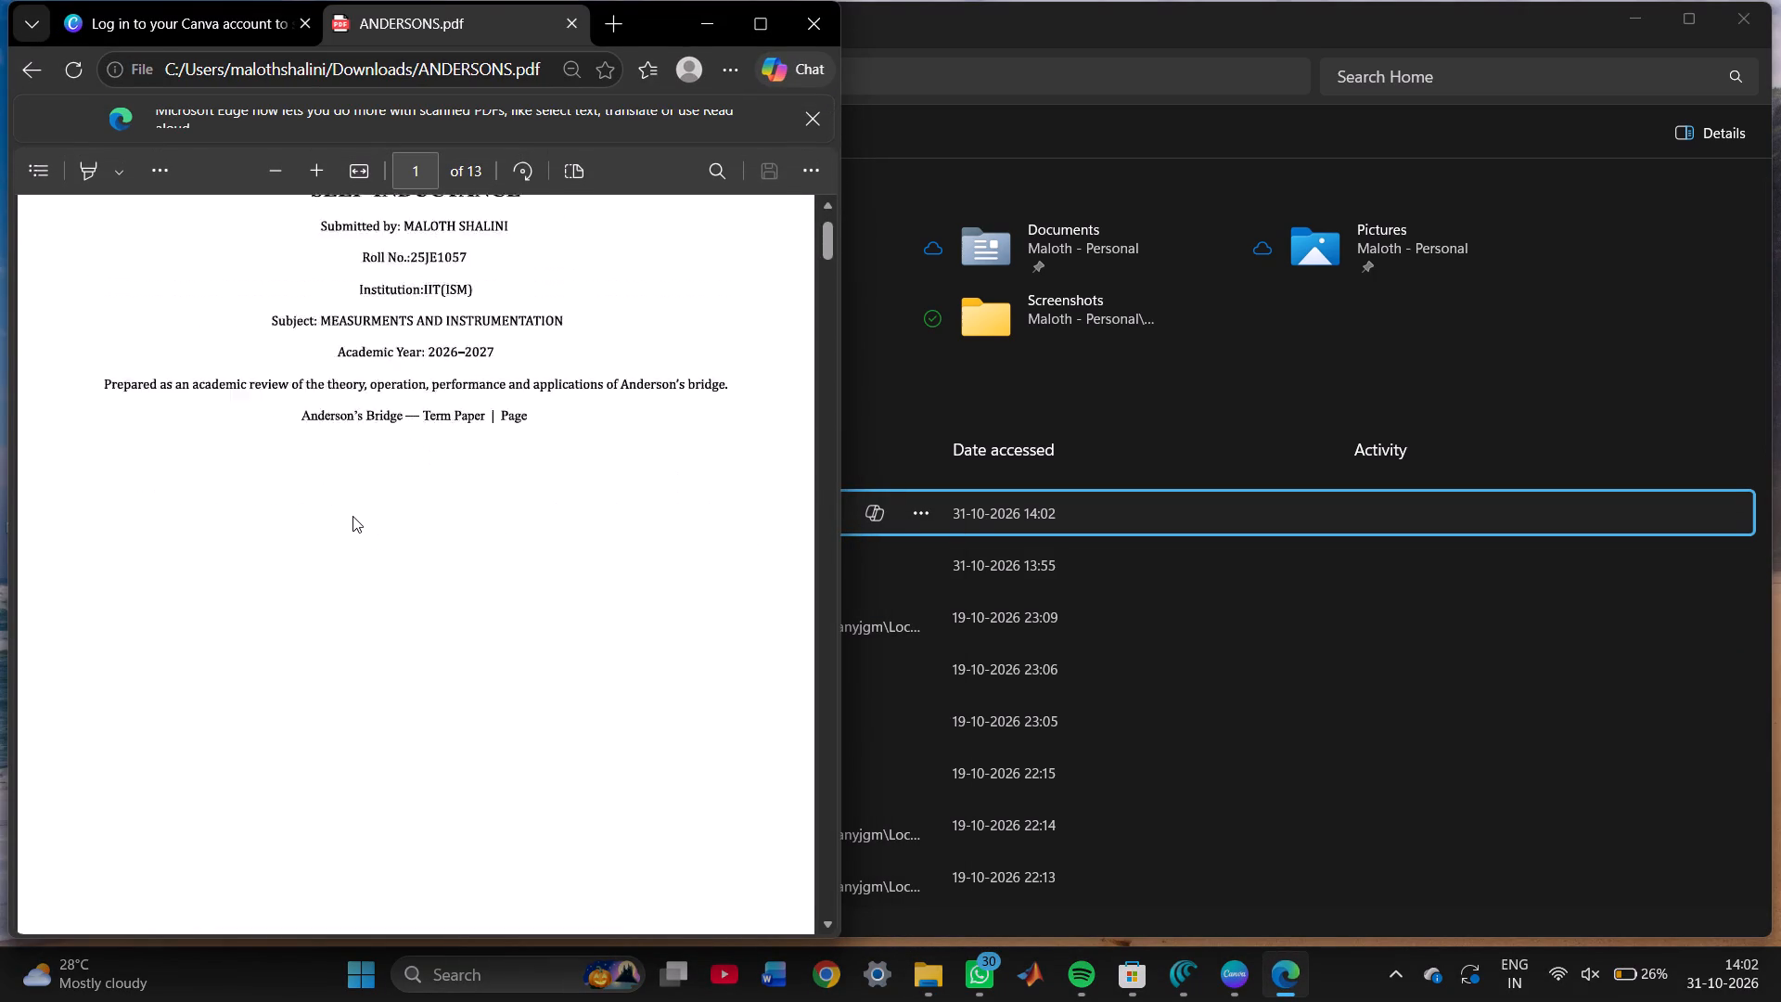
{"action": "scroll", "coordinate": [352, 516], "scroll_direction": "down", "scroll_amount": 10}
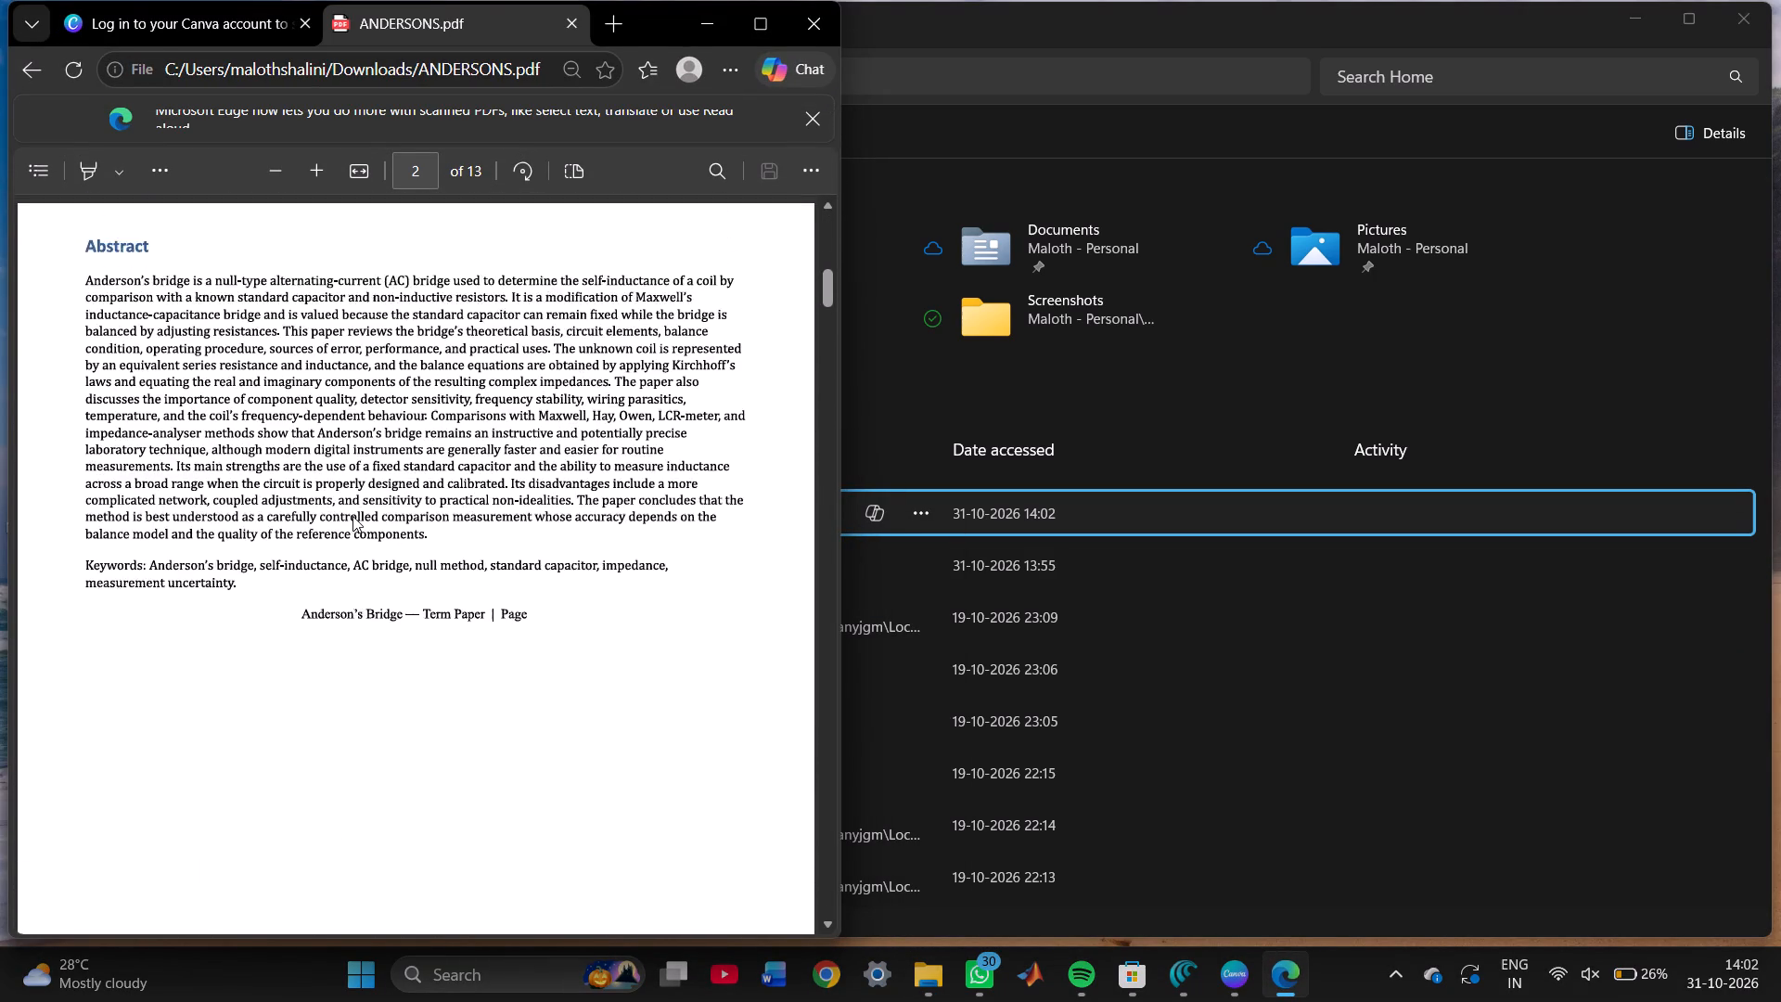
{"action": "scroll", "coordinate": [352, 516], "scroll_direction": "down", "scroll_amount": 5}
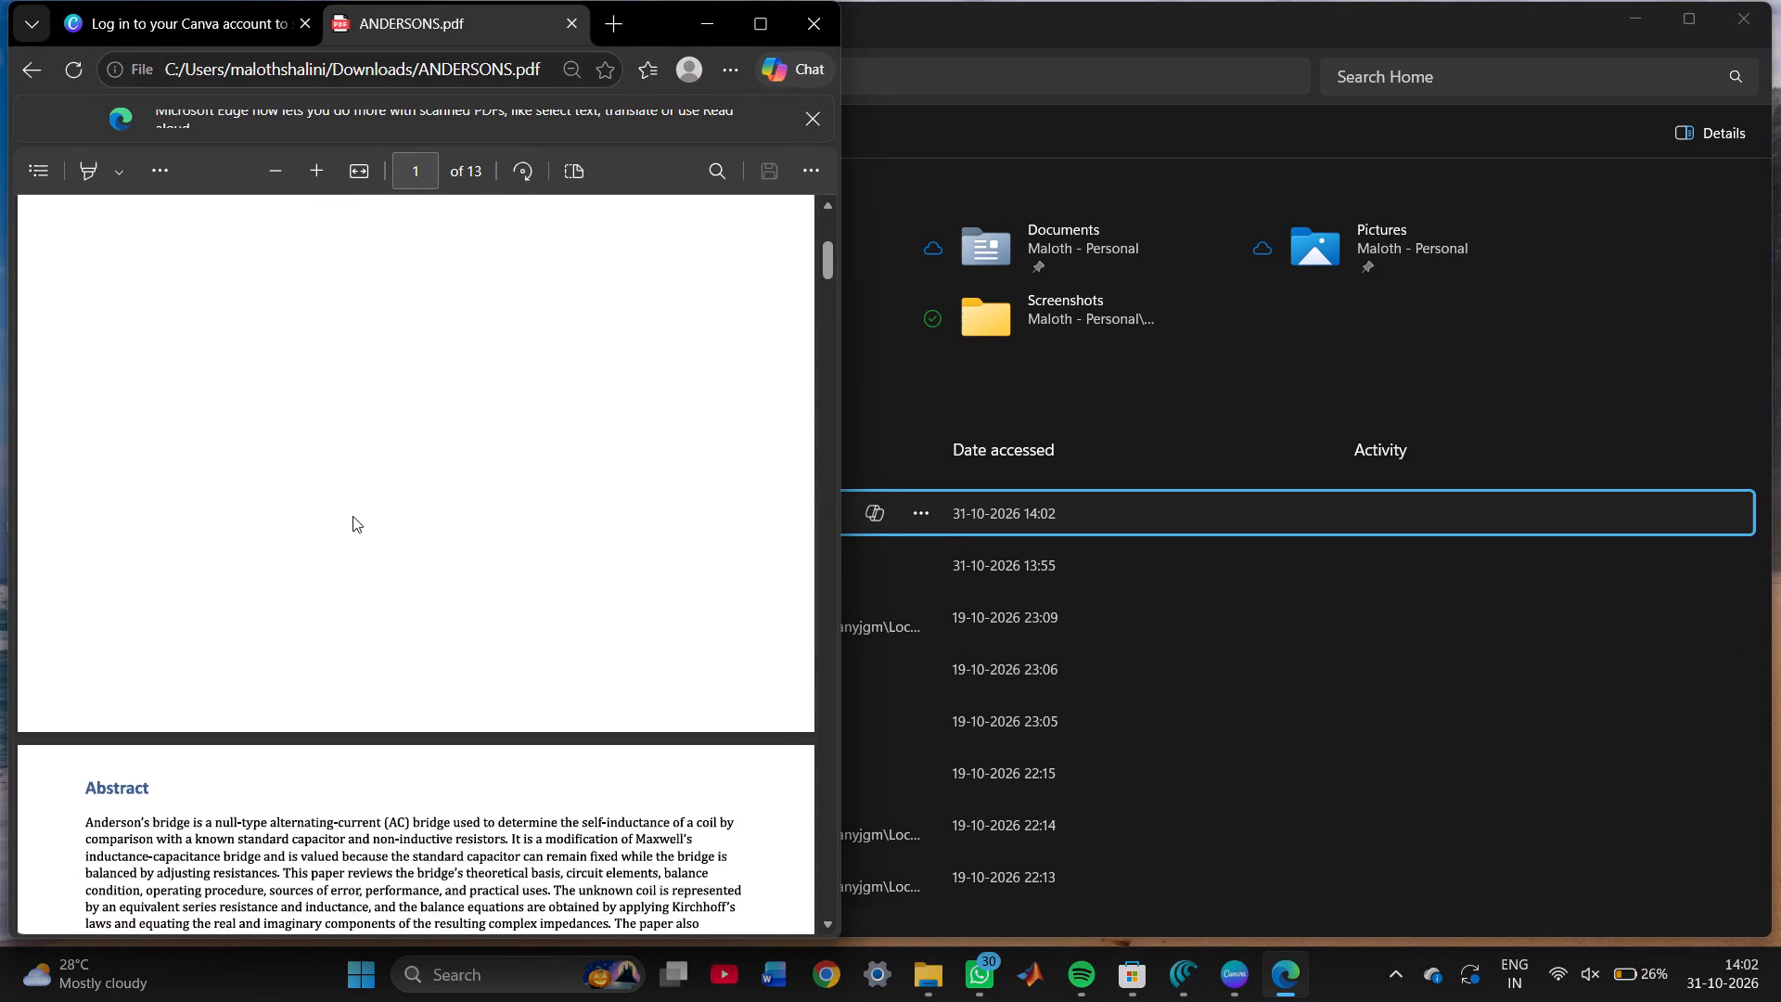
{"action": "scroll", "coordinate": [352, 516], "scroll_direction": "down", "scroll_amount": 4}
{"action": "scroll", "coordinate": [352, 516], "scroll_direction": "up", "scroll_amount": 3}
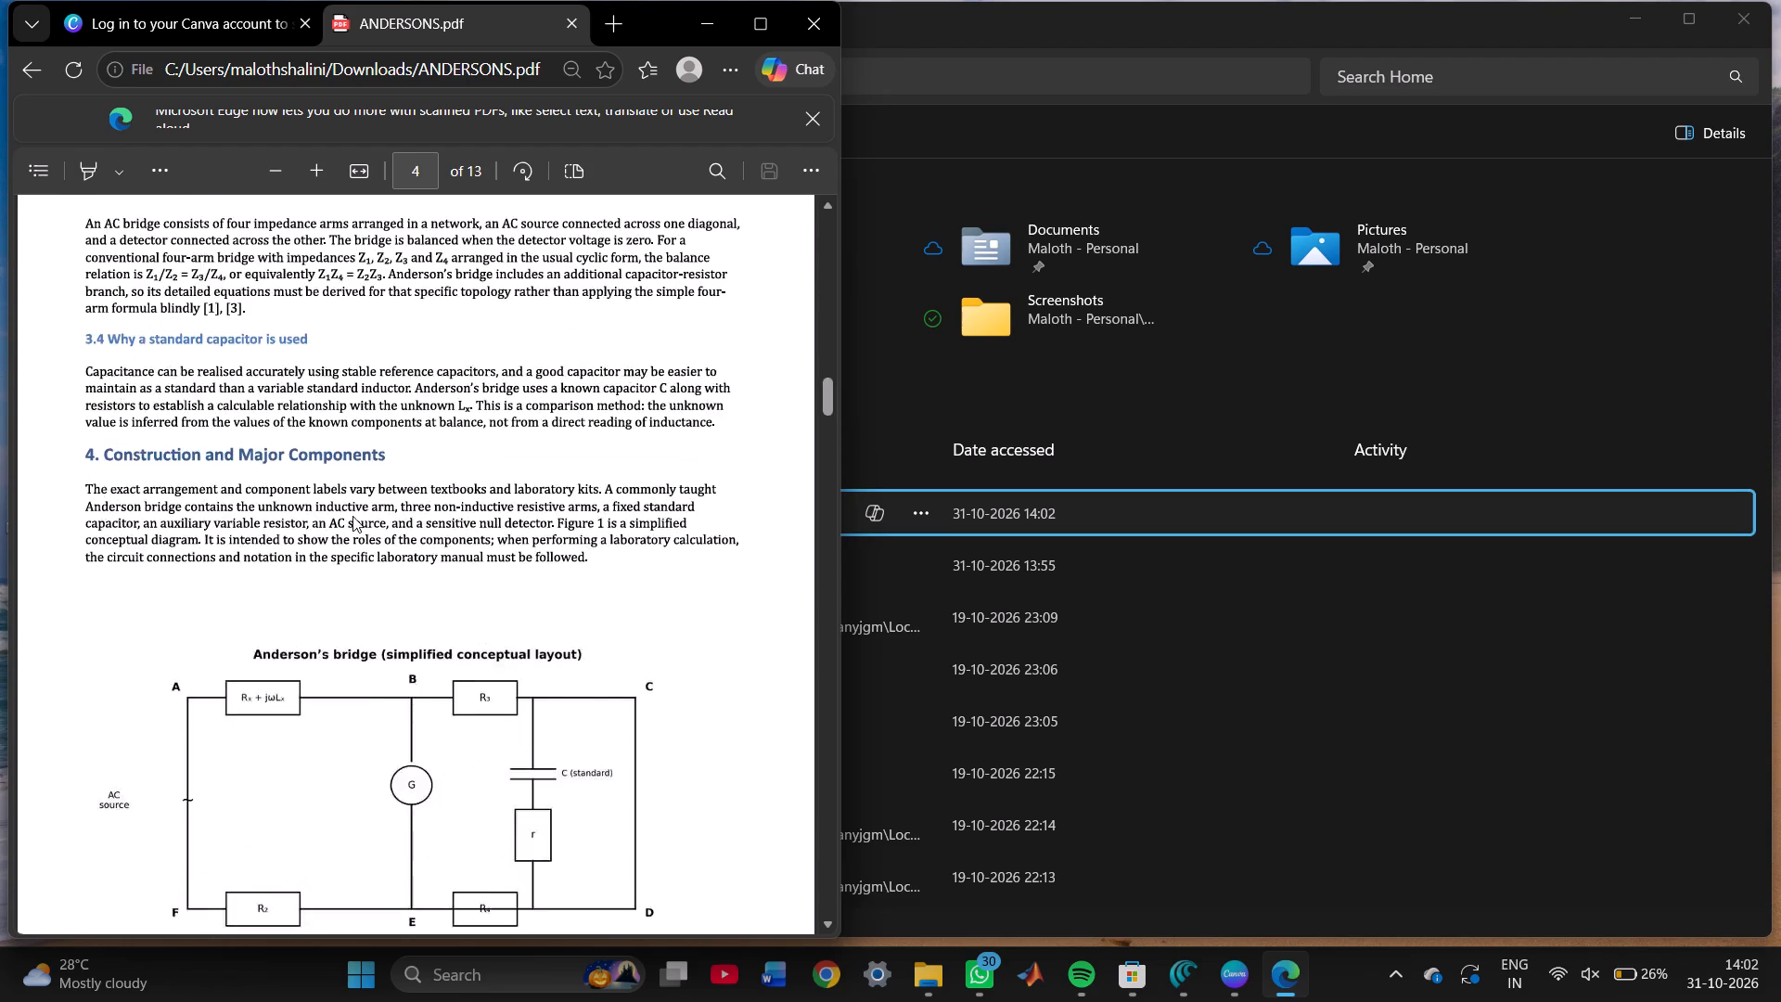
{"action": "scroll", "coordinate": [352, 516], "scroll_direction": "up", "scroll_amount": 9}
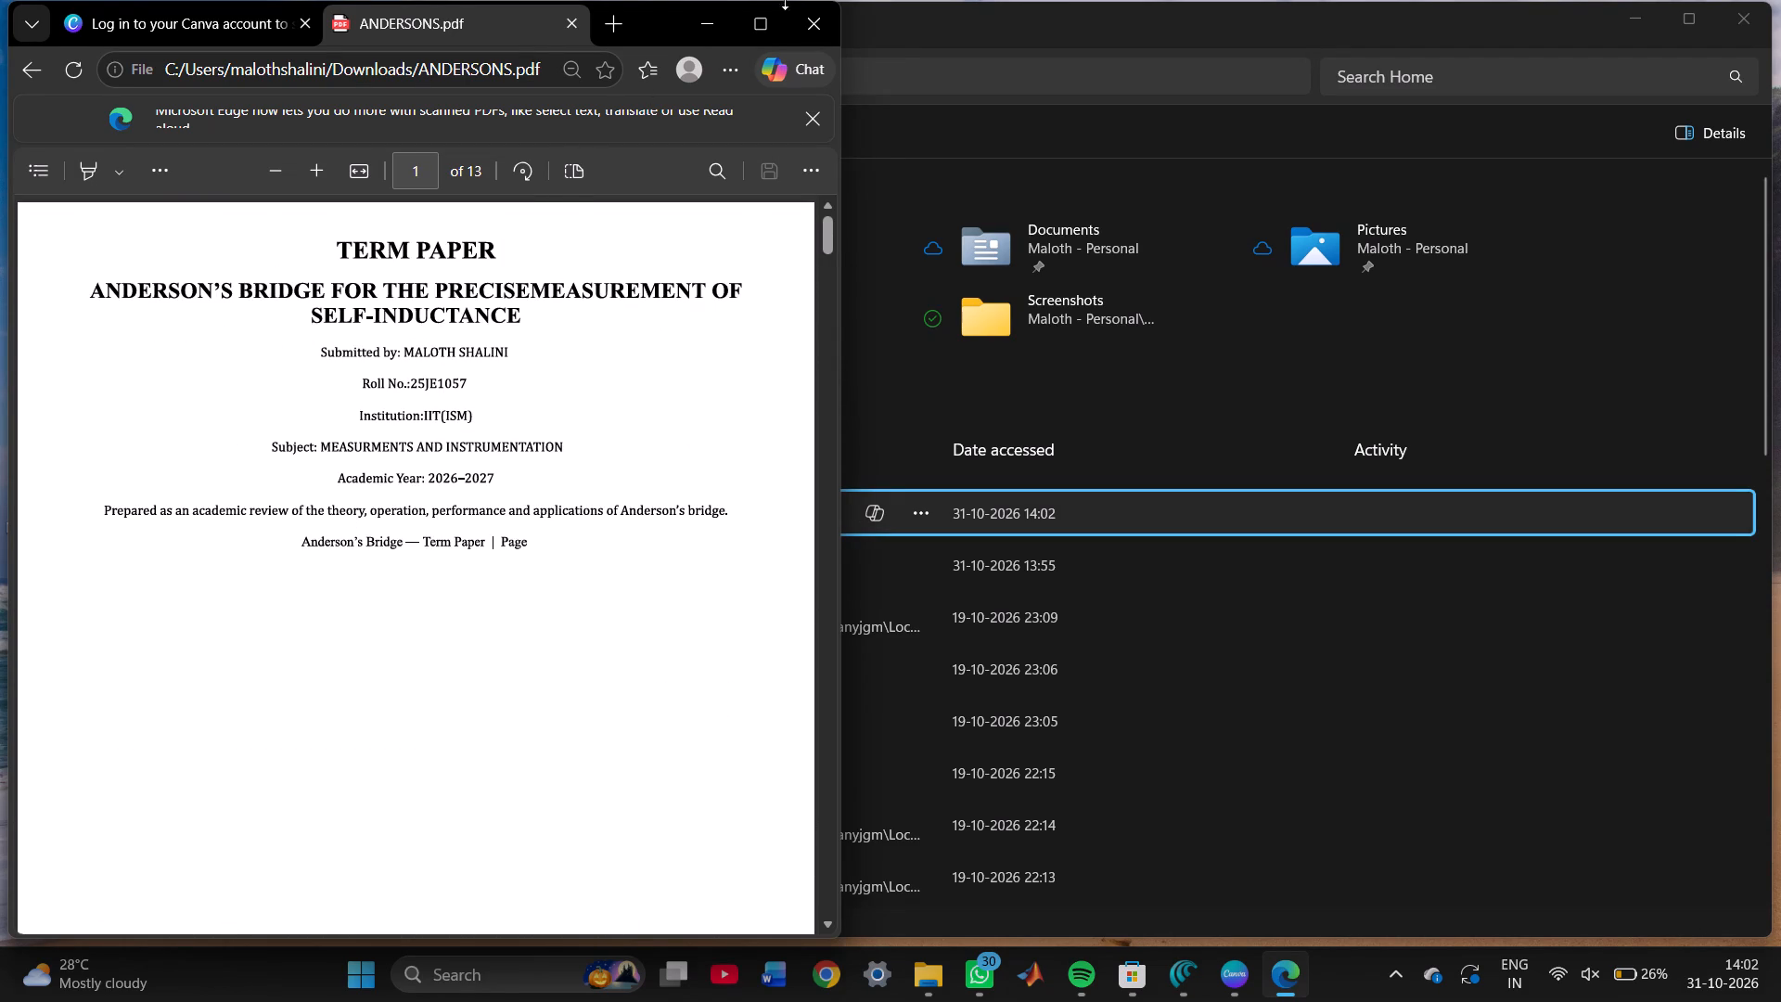
Dismiss the notice about scanned PDF features above the document.
{"action": "left_click", "coordinate": [810, 122]}
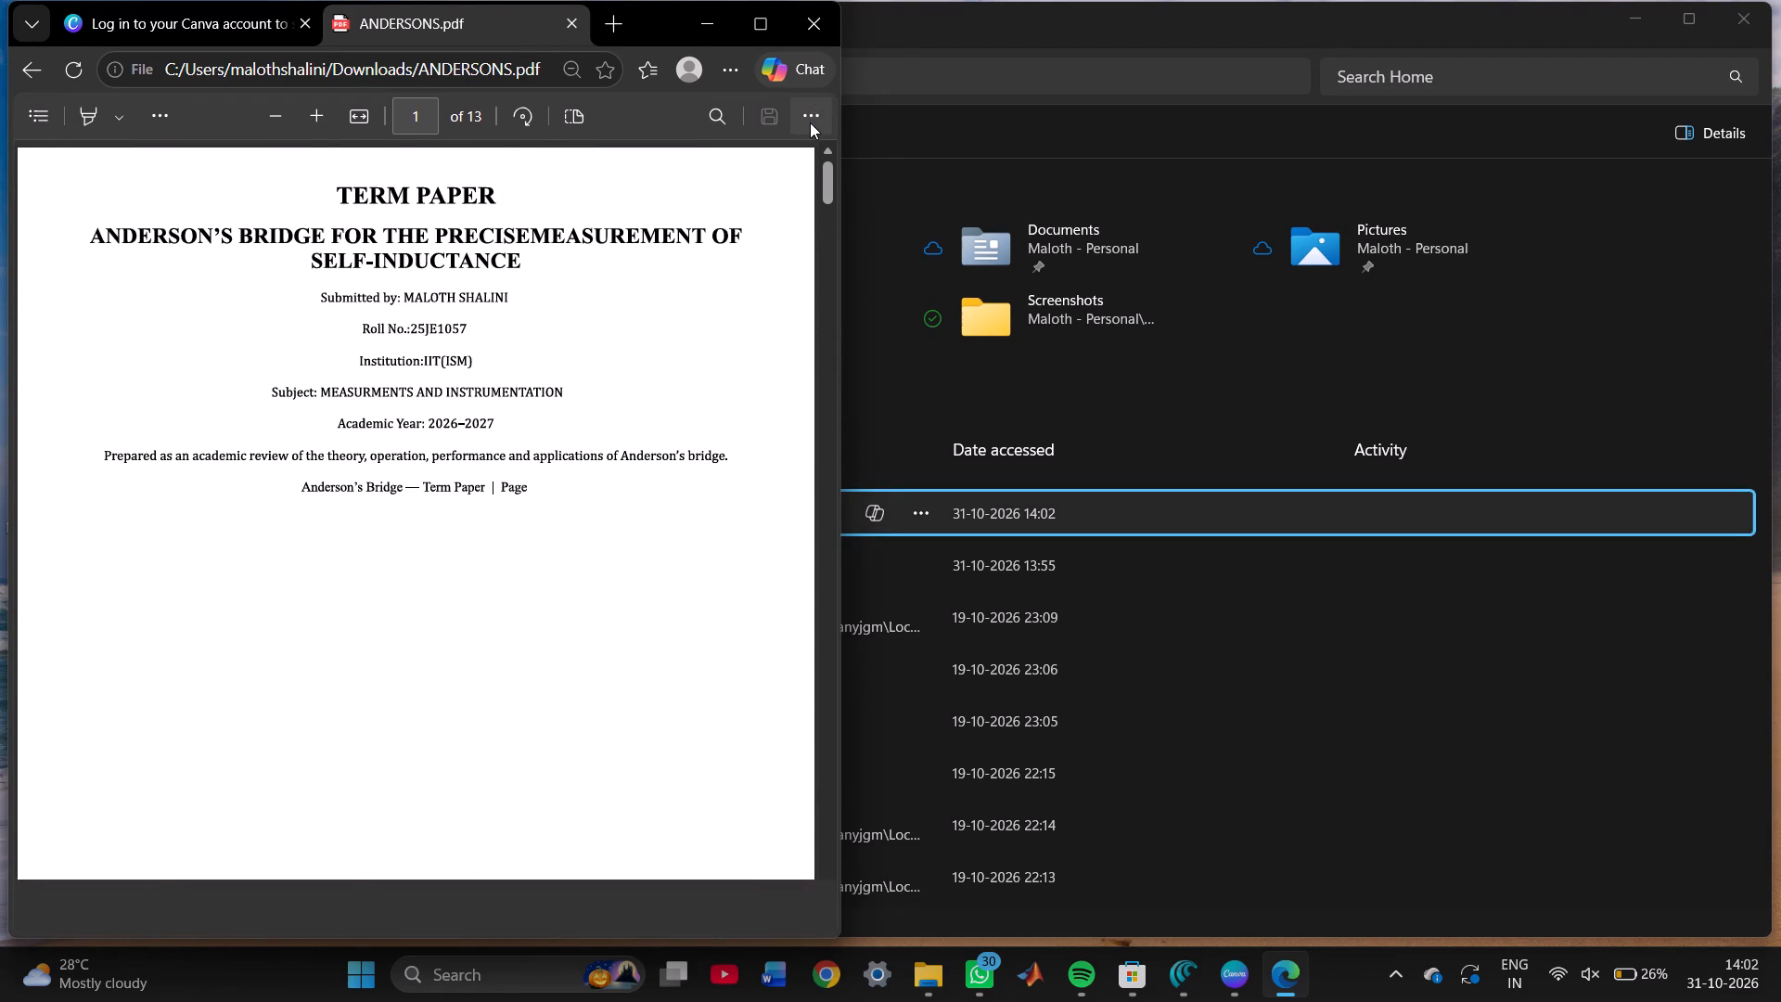
Close the browser window showing the ANDERSONS PDF.
{"action": "left_click", "coordinate": [813, 28]}
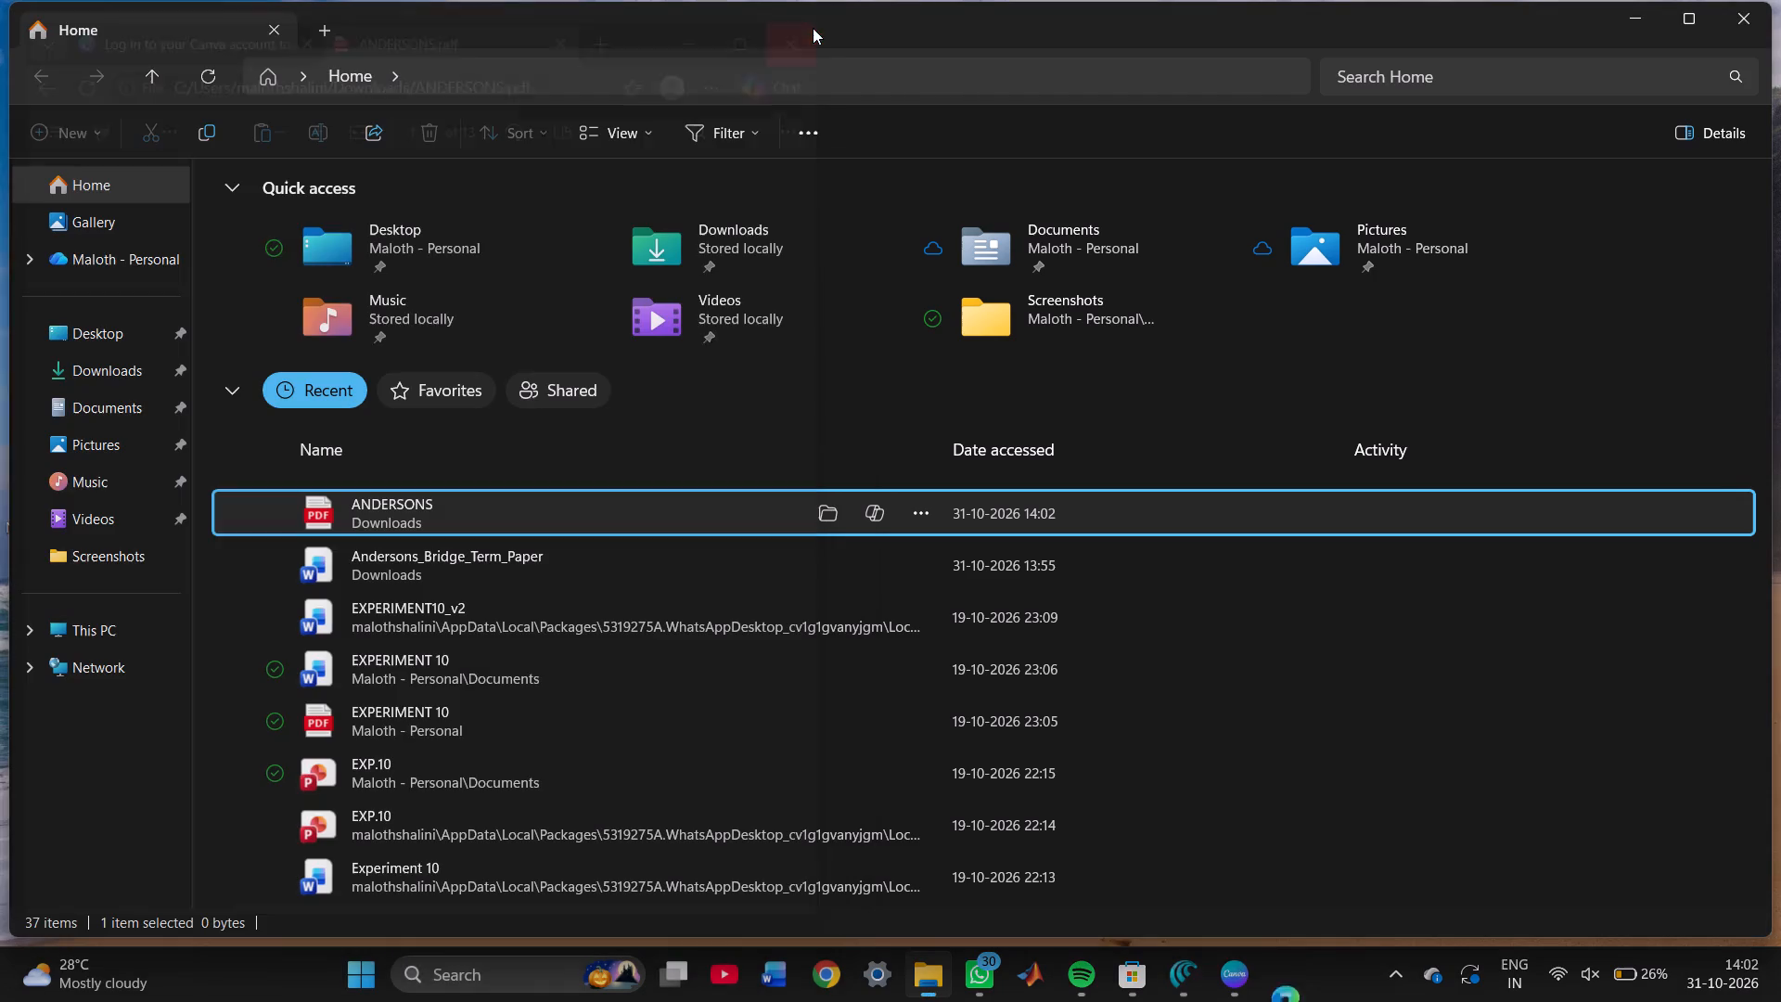
Share the ANDERSONS PDF from the recent files through WhatsApp.
{"action": "right_click", "coordinate": [1039, 512]}
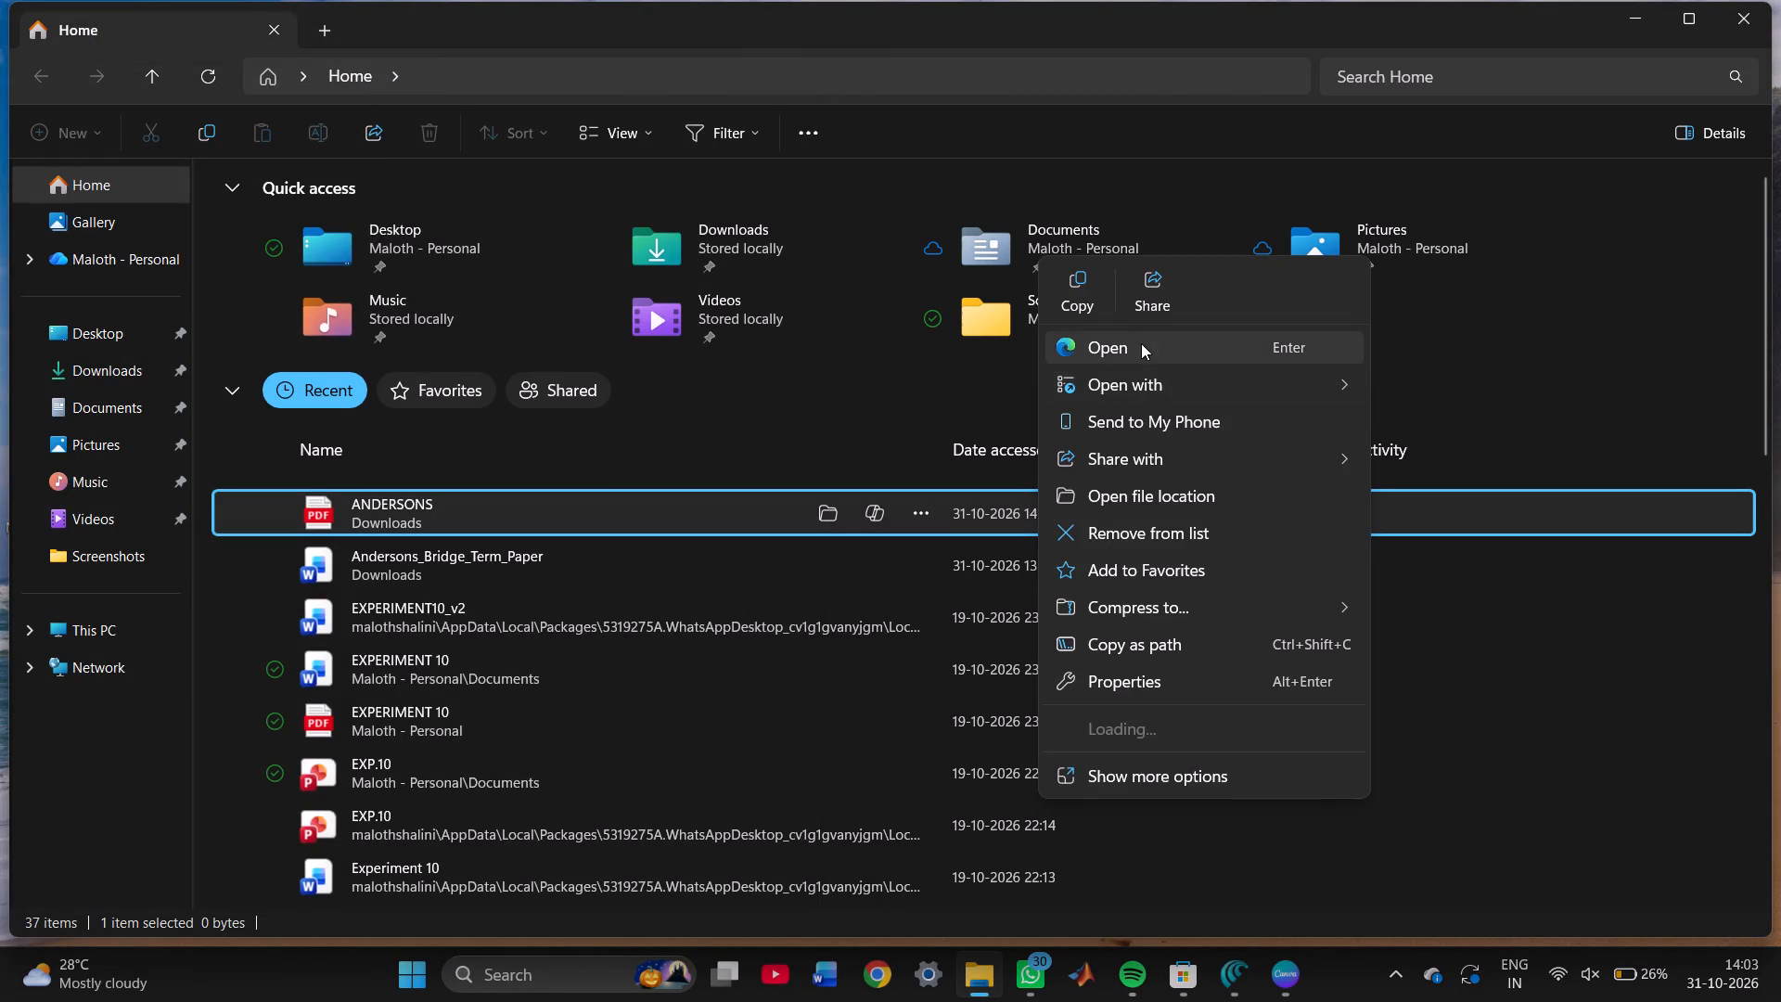
{"action": "left_click", "coordinate": [1160, 281]}
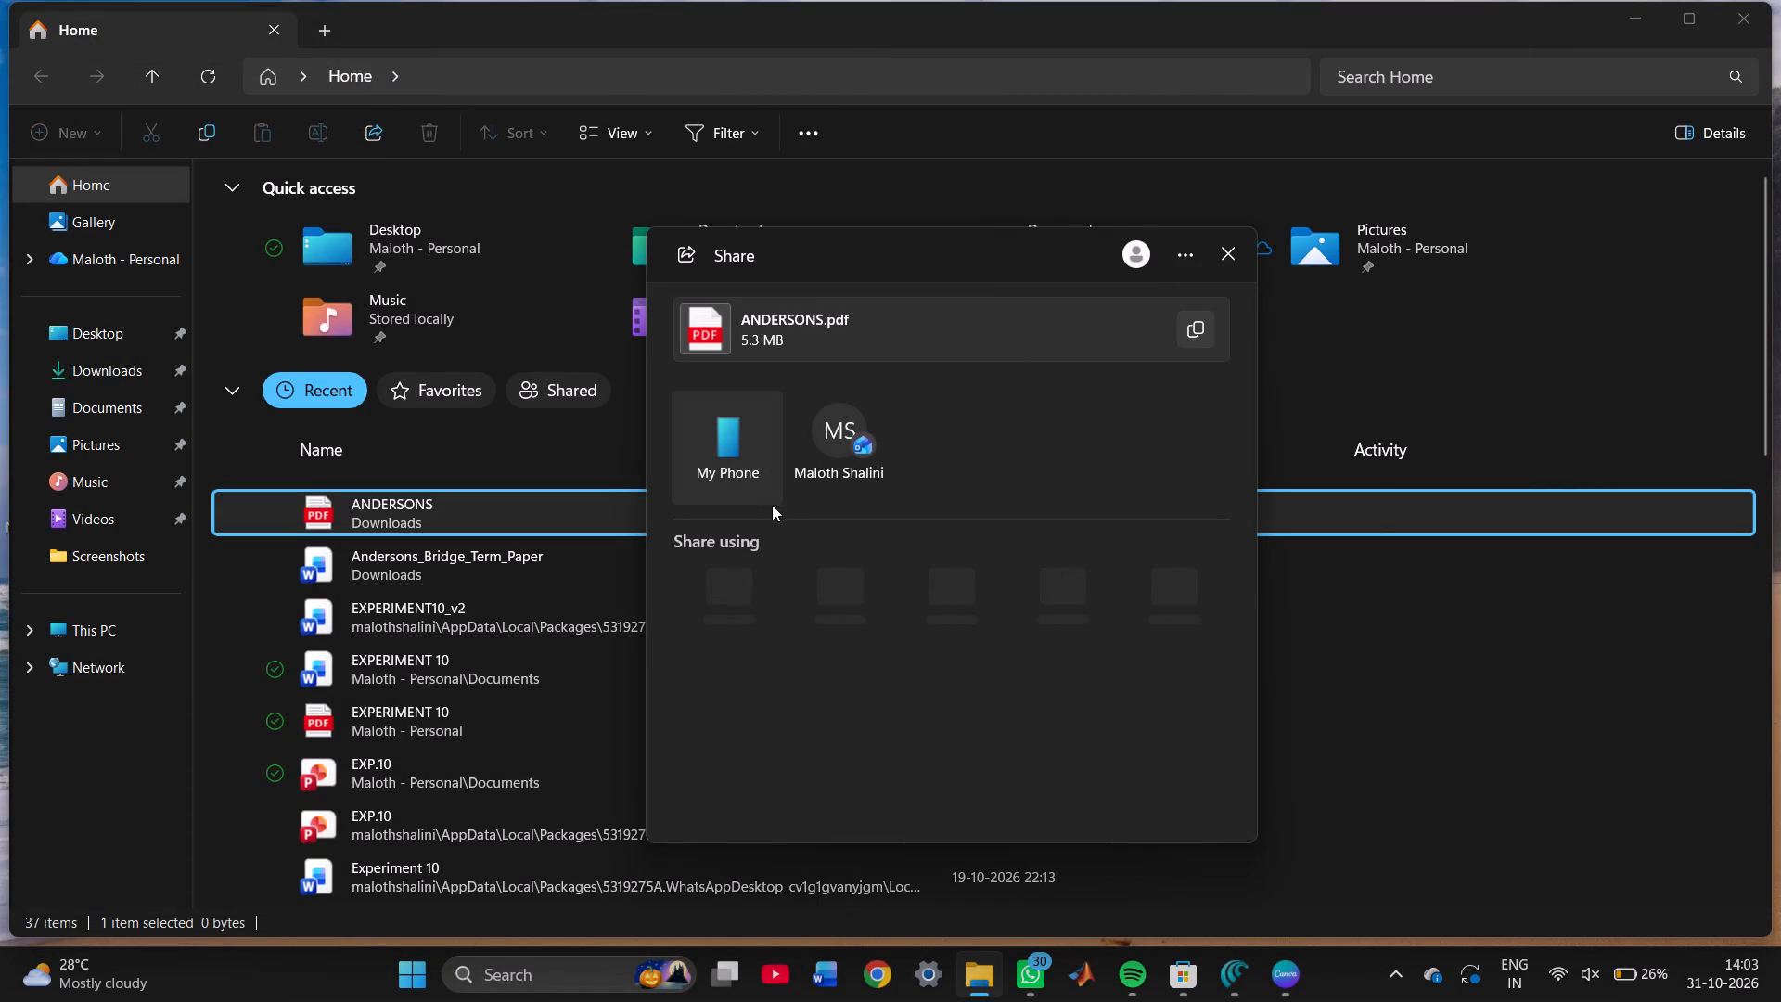
{"action": "left_click", "coordinate": [838, 610]}
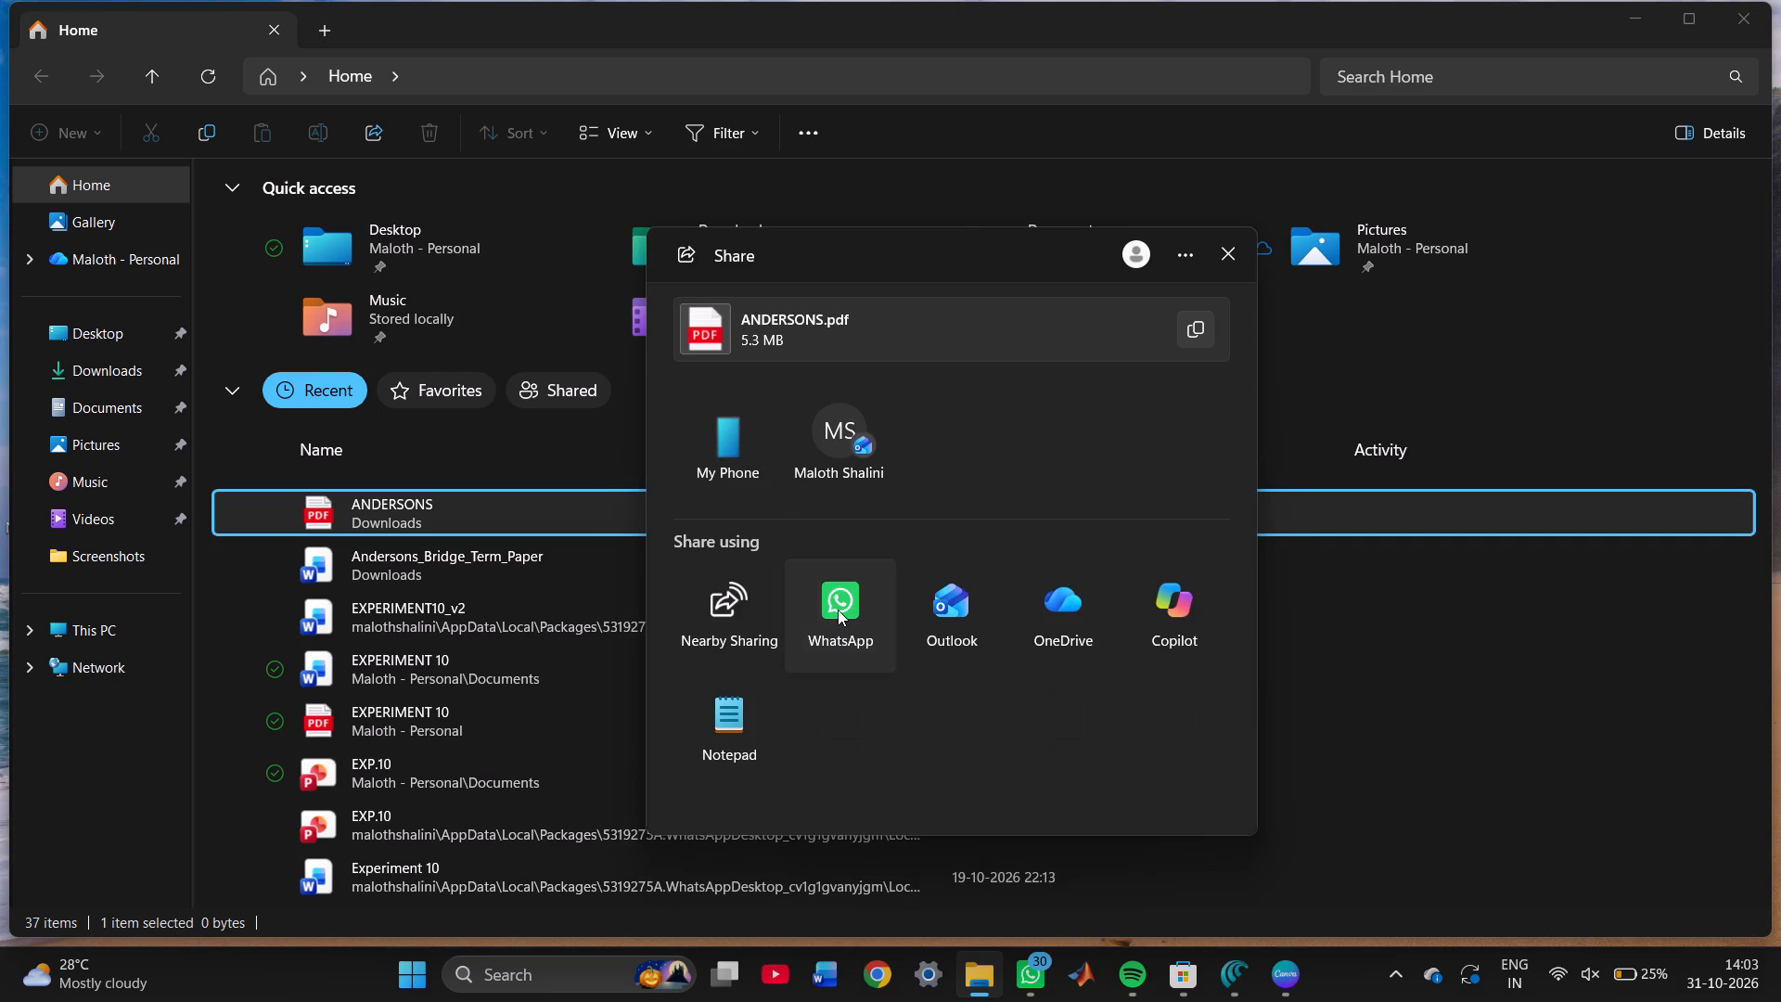
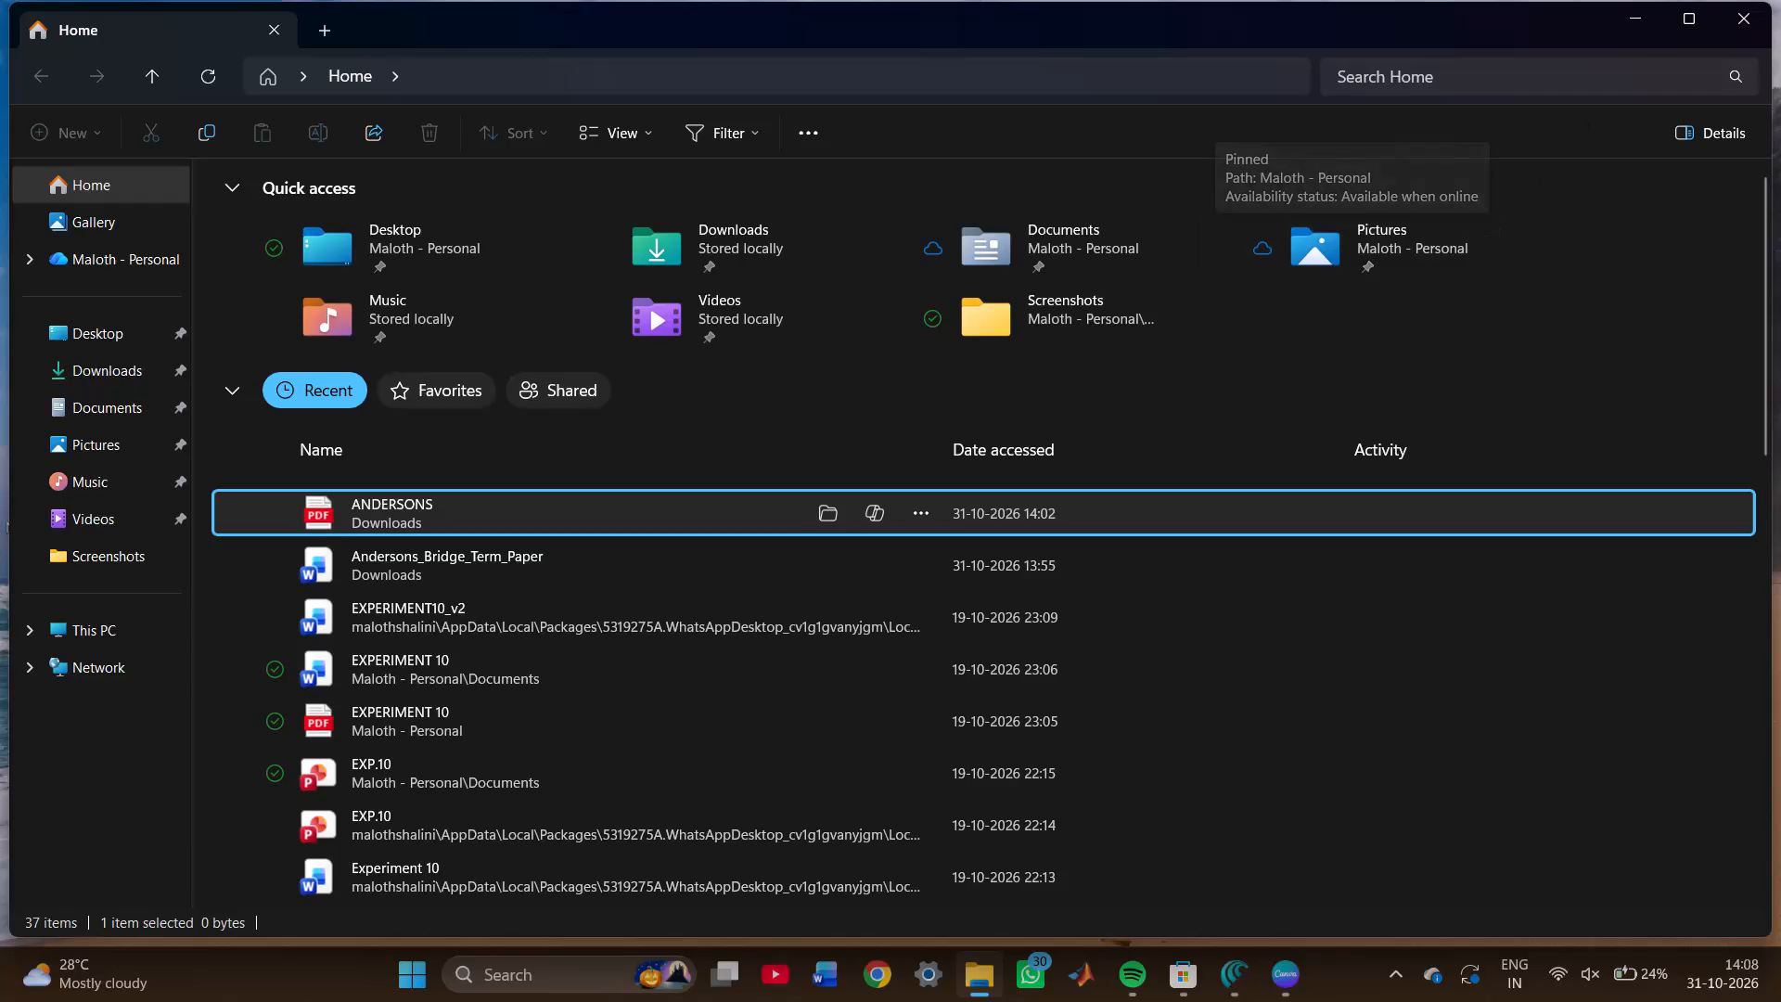
Close the File Explorer window and refresh the desktop.
{"action": "left_click", "coordinate": [1760, 23]}
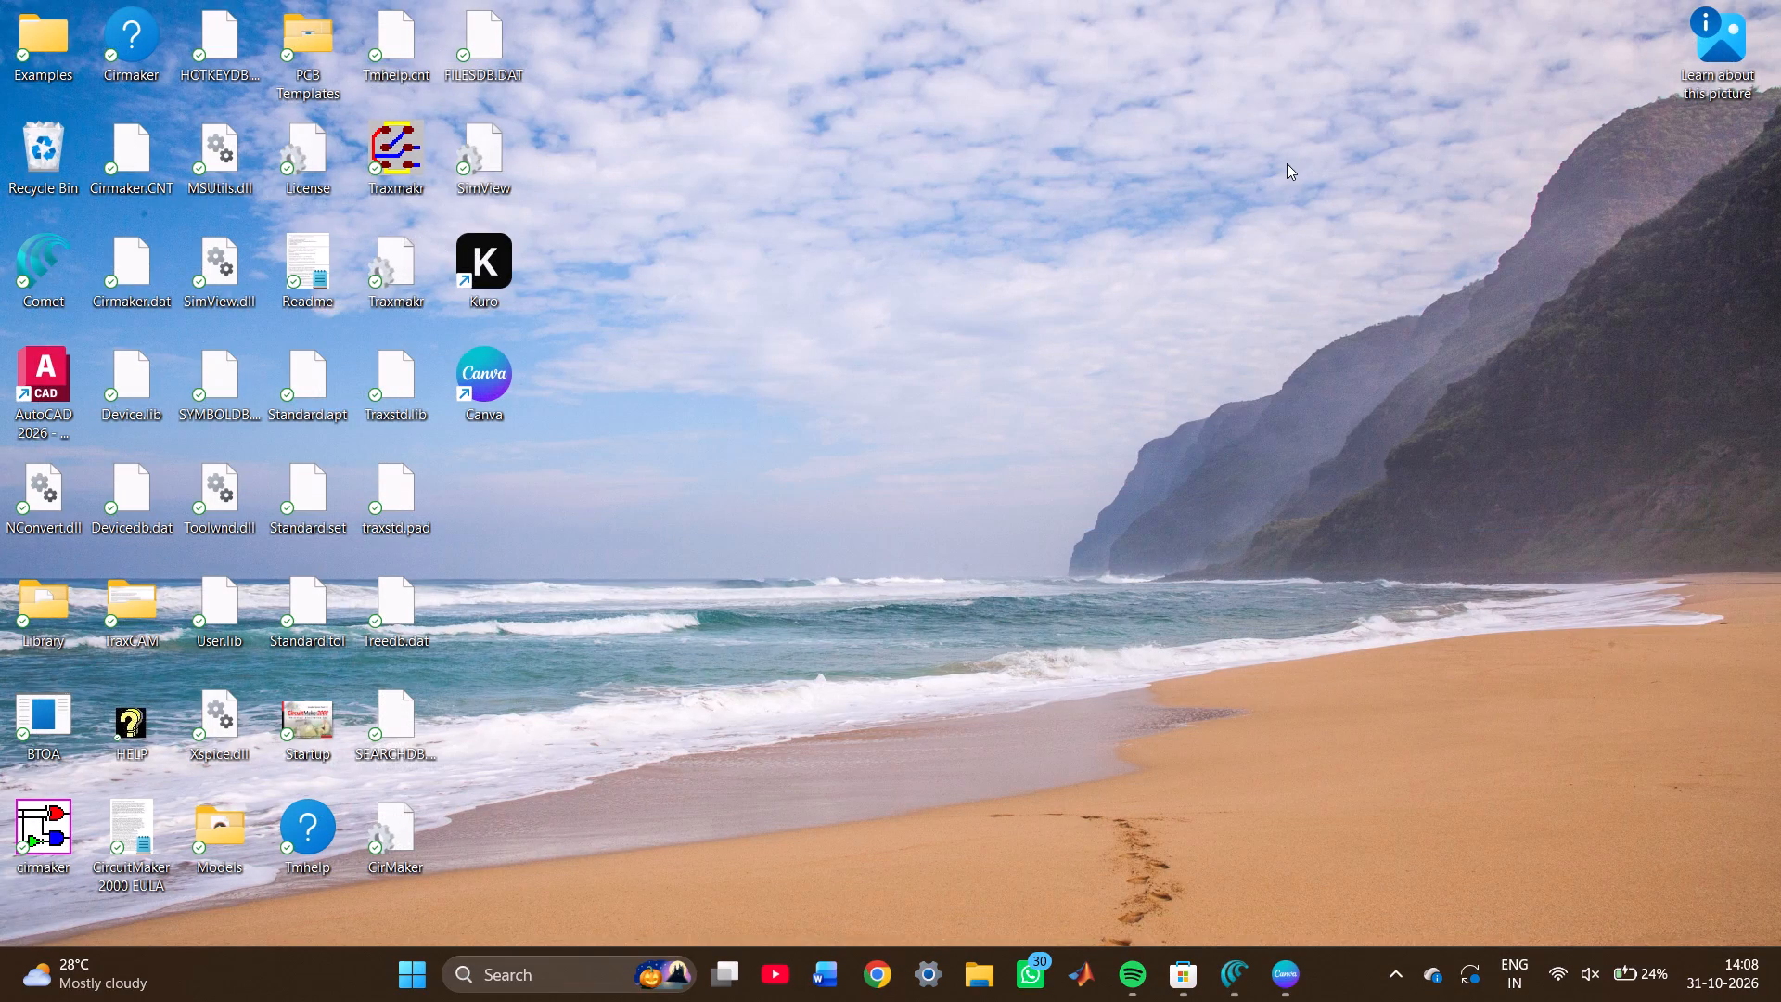
{"action": "right_click", "coordinate": [1287, 163]}
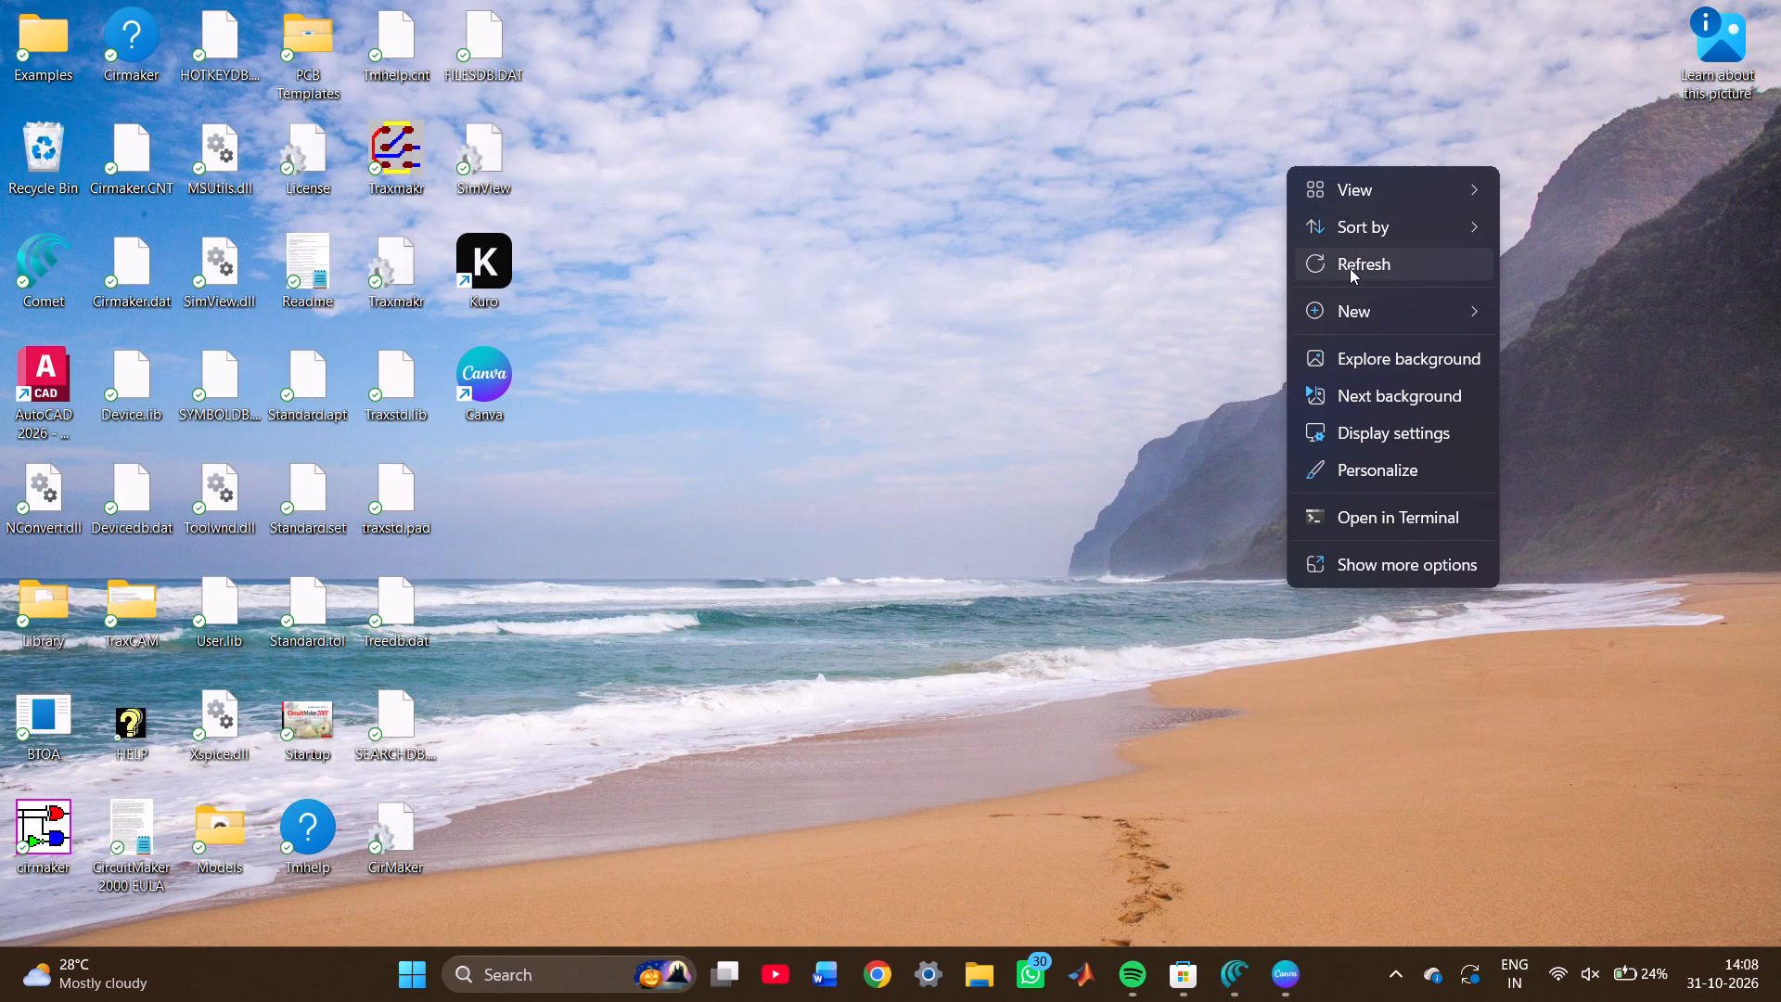
{"action": "left_click", "coordinate": [1350, 268]}
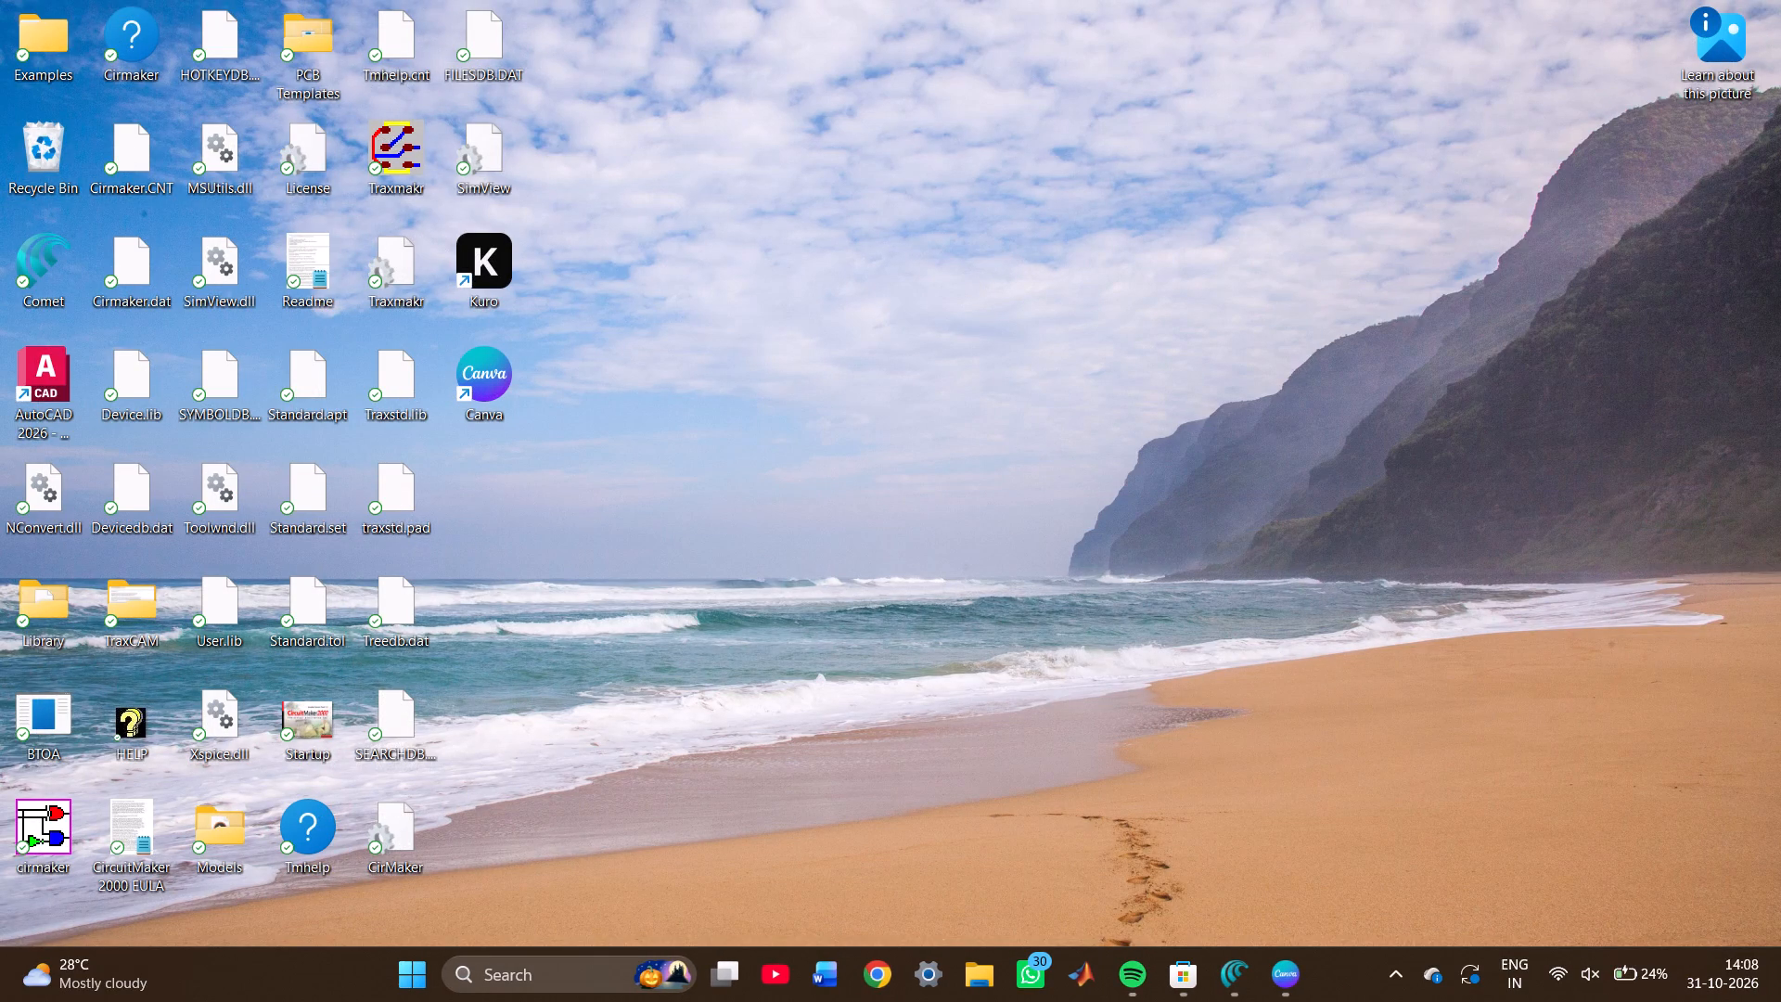
Launch Kuro from its desktop shortcut.
{"action": "left_click", "coordinate": [421, 993]}
{"action": "double_click", "coordinate": [478, 249]}
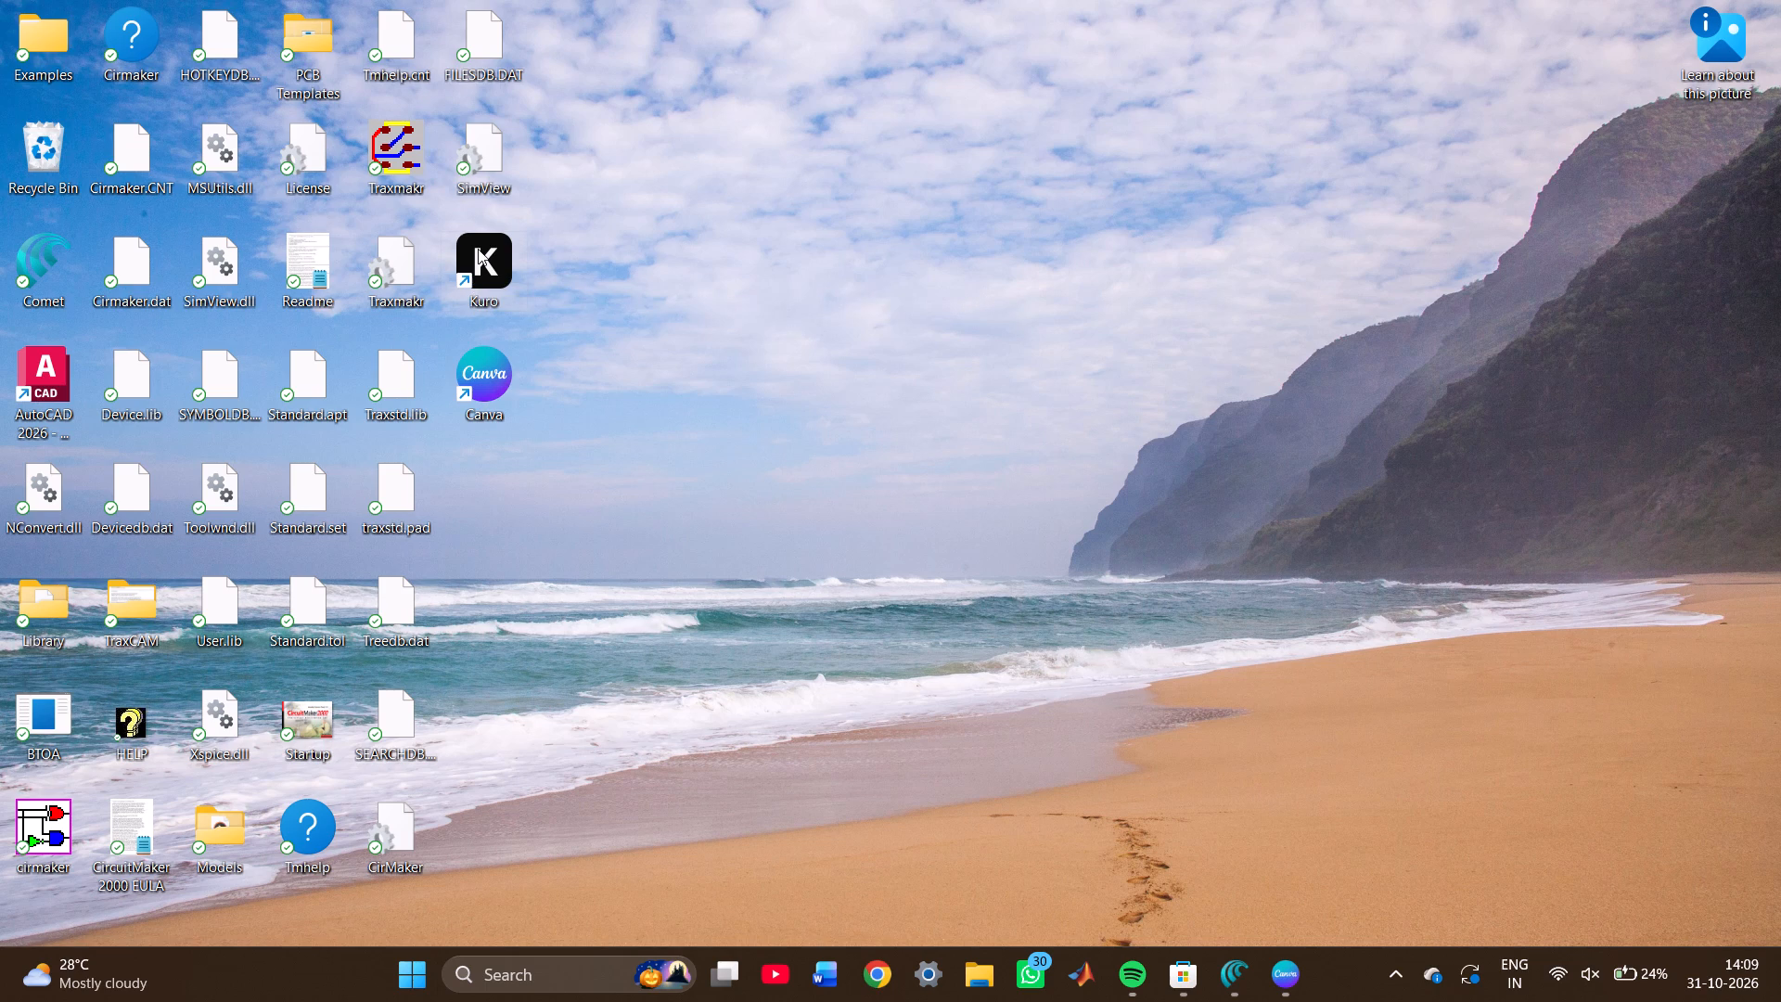
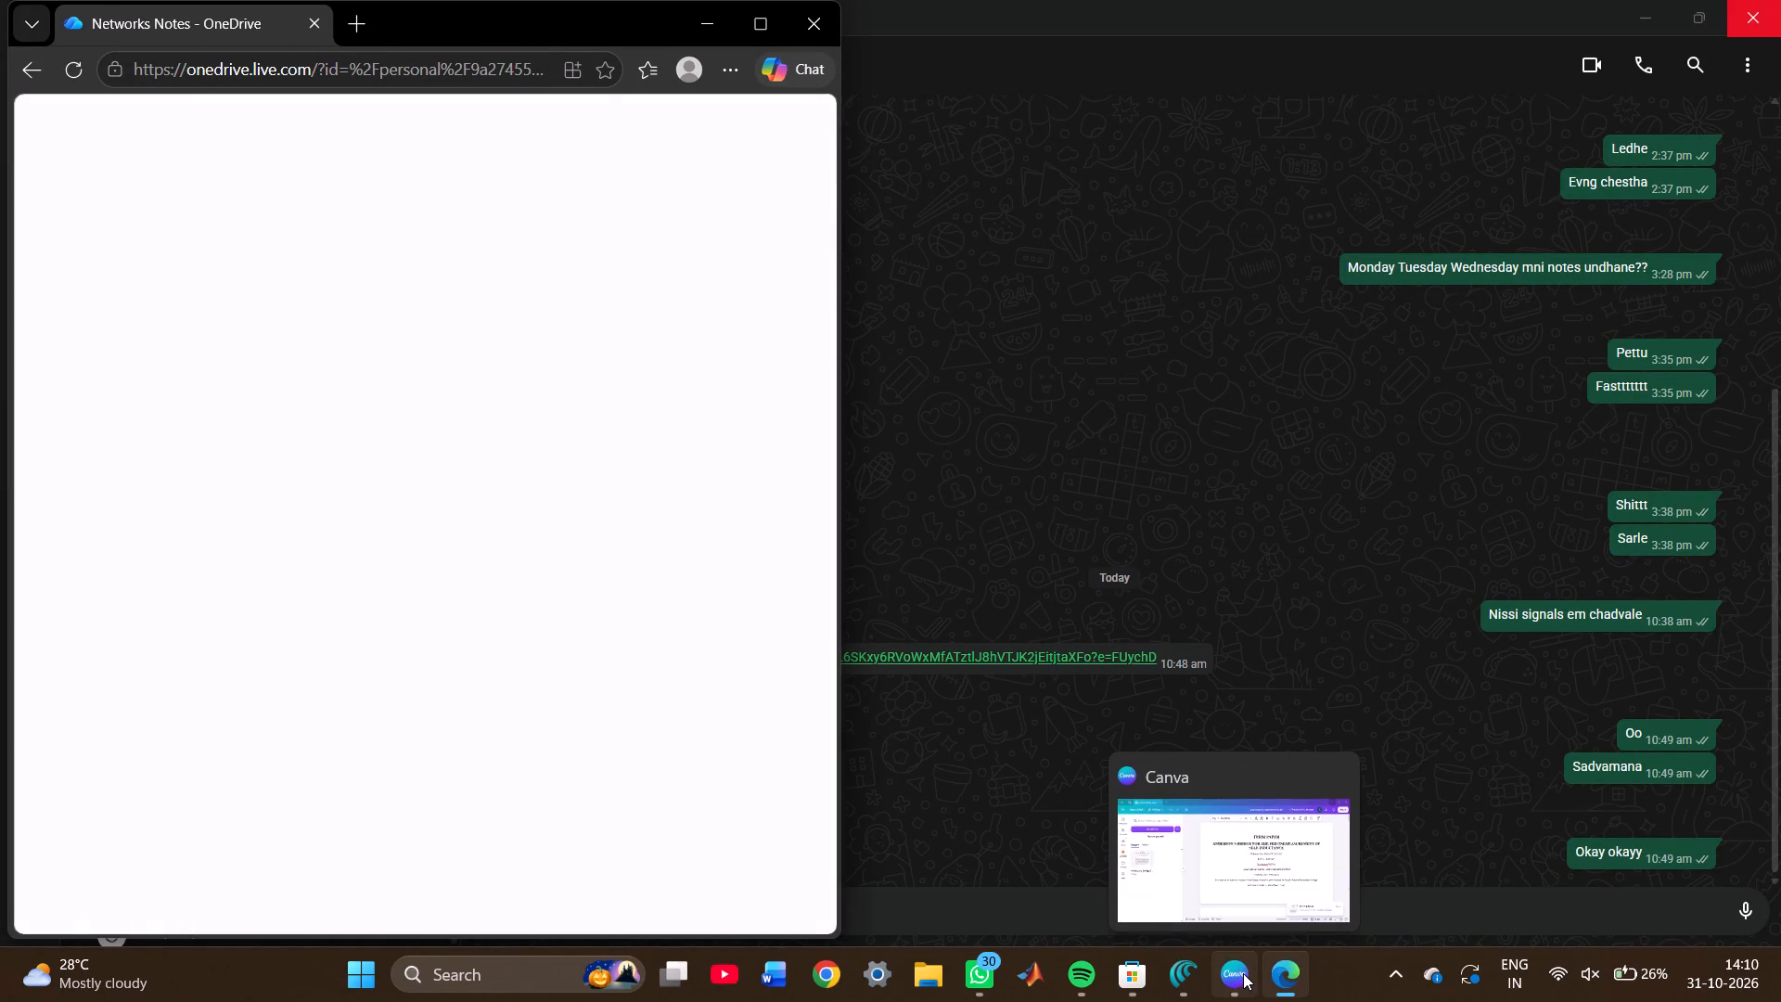
Switch to Canva and place the text cursor at the end of the title page's "Anderson's Bridge — Term Paper | Page" line.
{"action": "left_click", "coordinate": [1208, 849]}
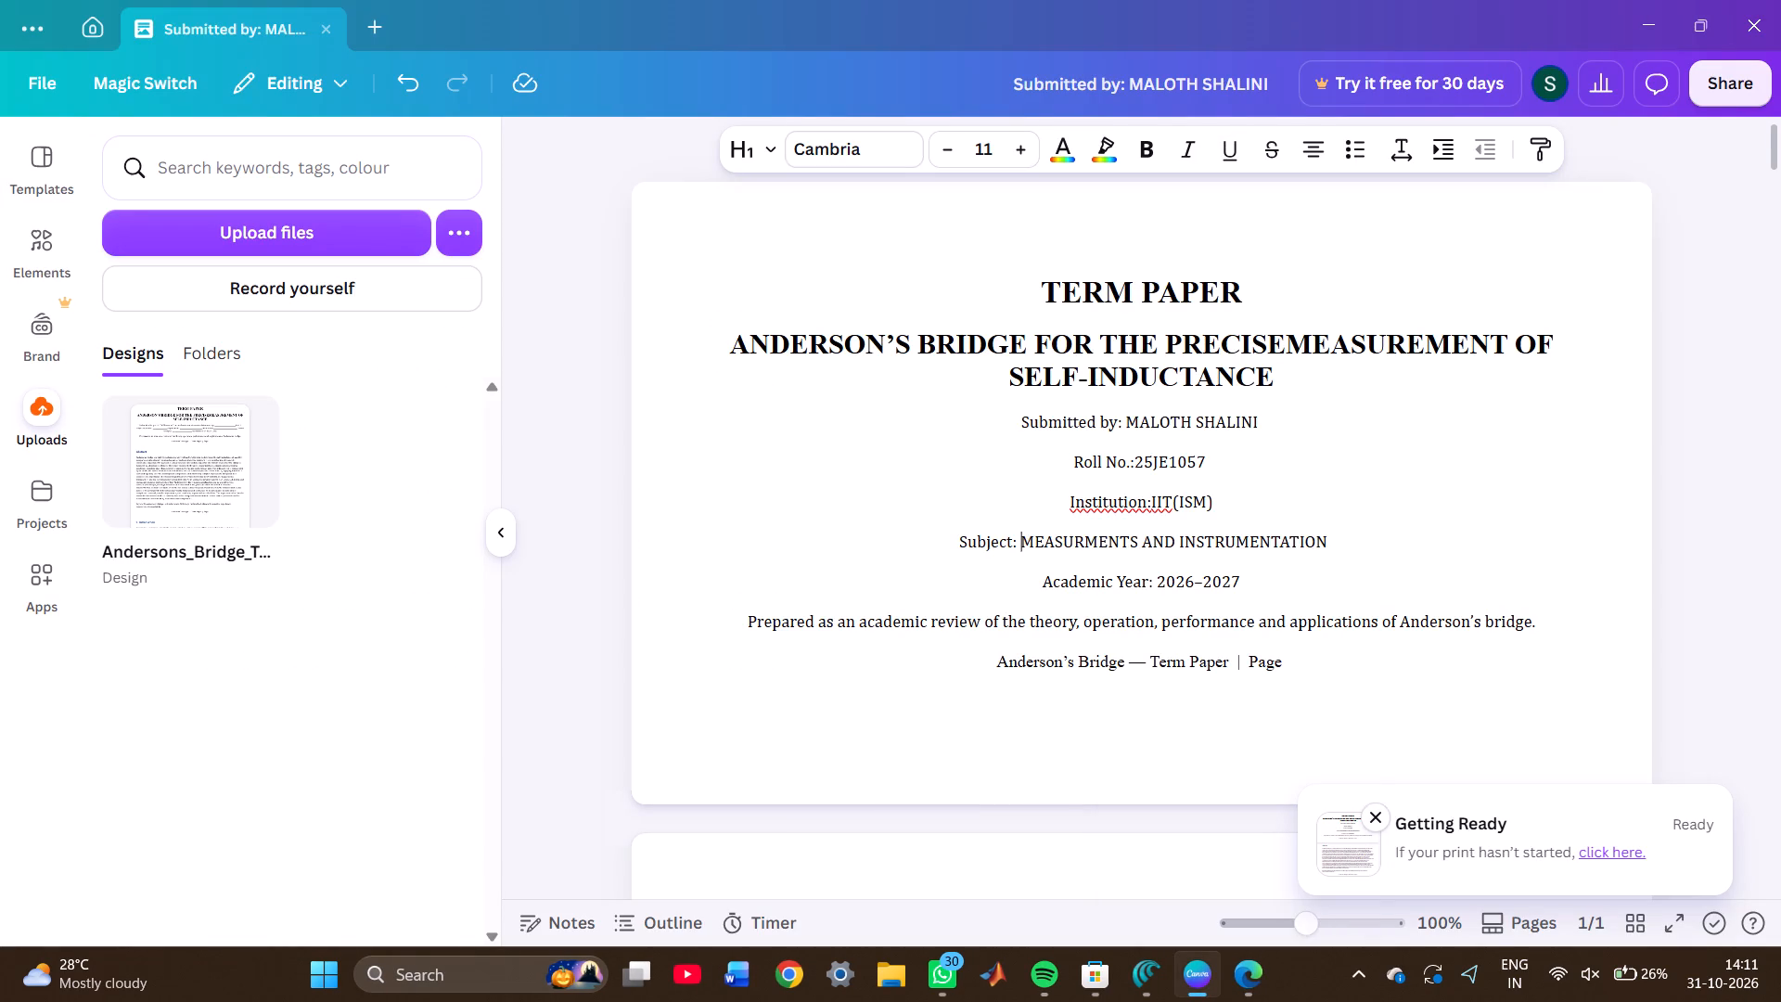
{"action": "scroll", "coordinate": [1209, 847], "scroll_direction": "down", "scroll_amount": 4}
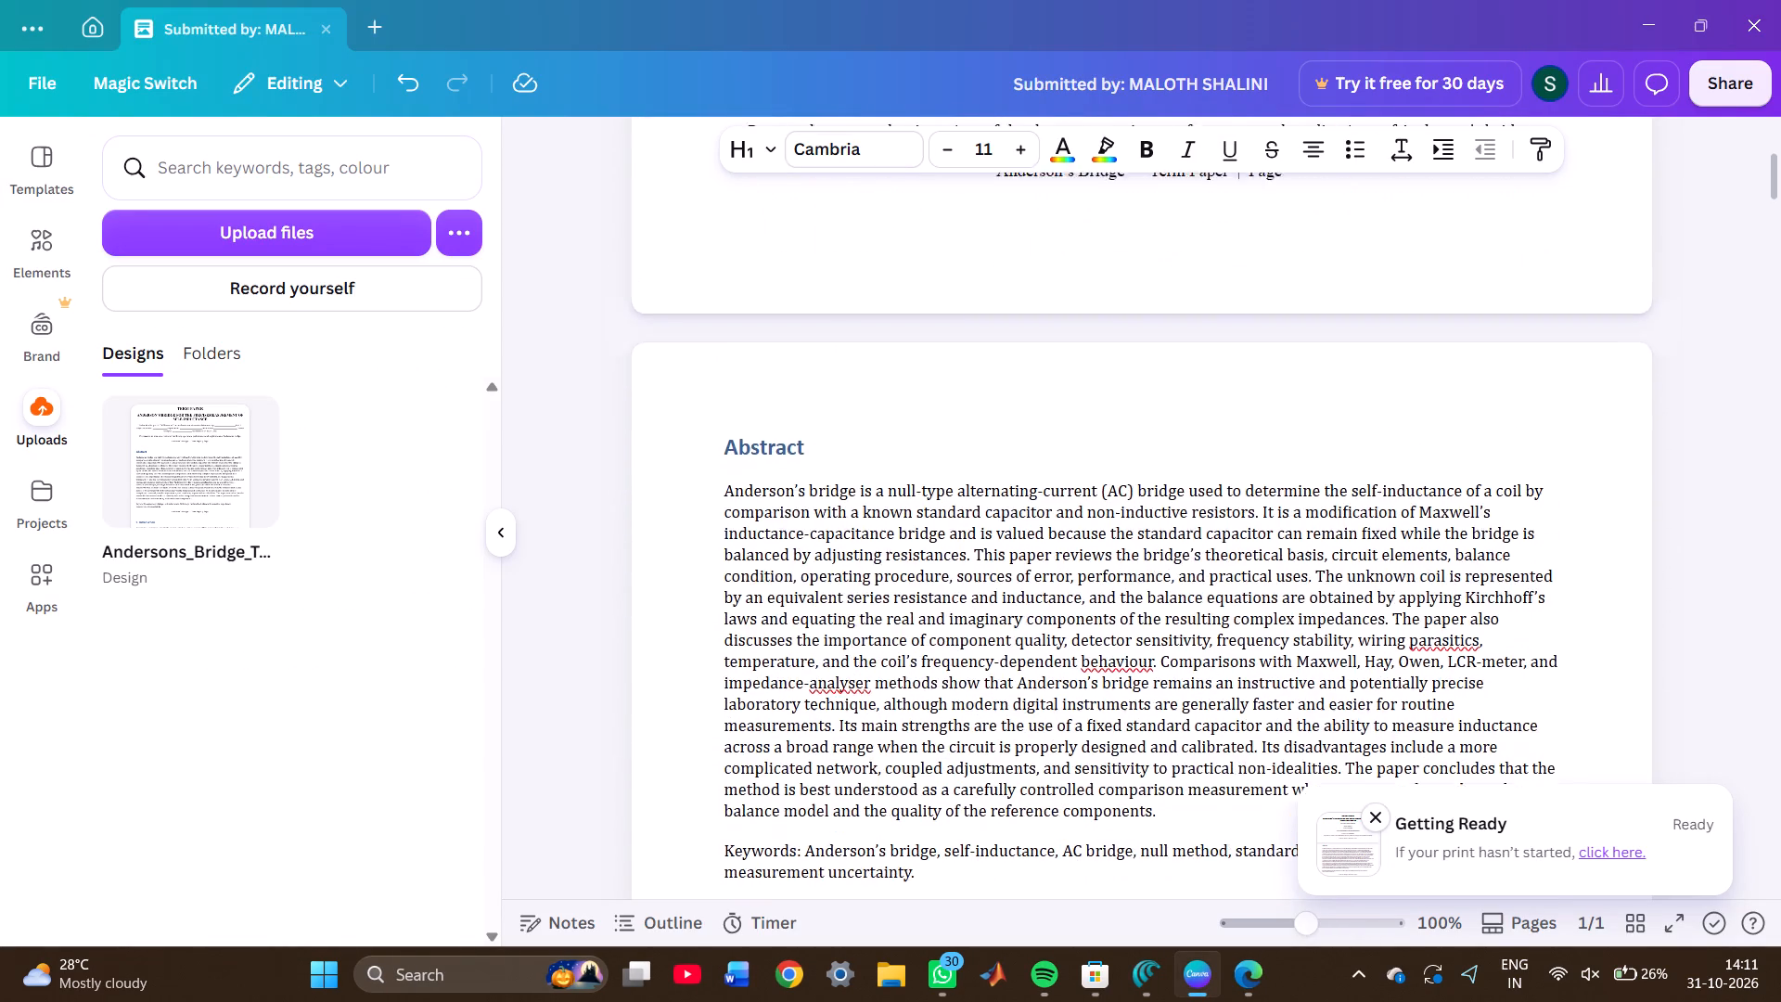
{"action": "scroll", "coordinate": [1209, 847], "scroll_direction": "down", "scroll_amount": 1}
{"action": "left_click", "coordinate": [1301, 301]}
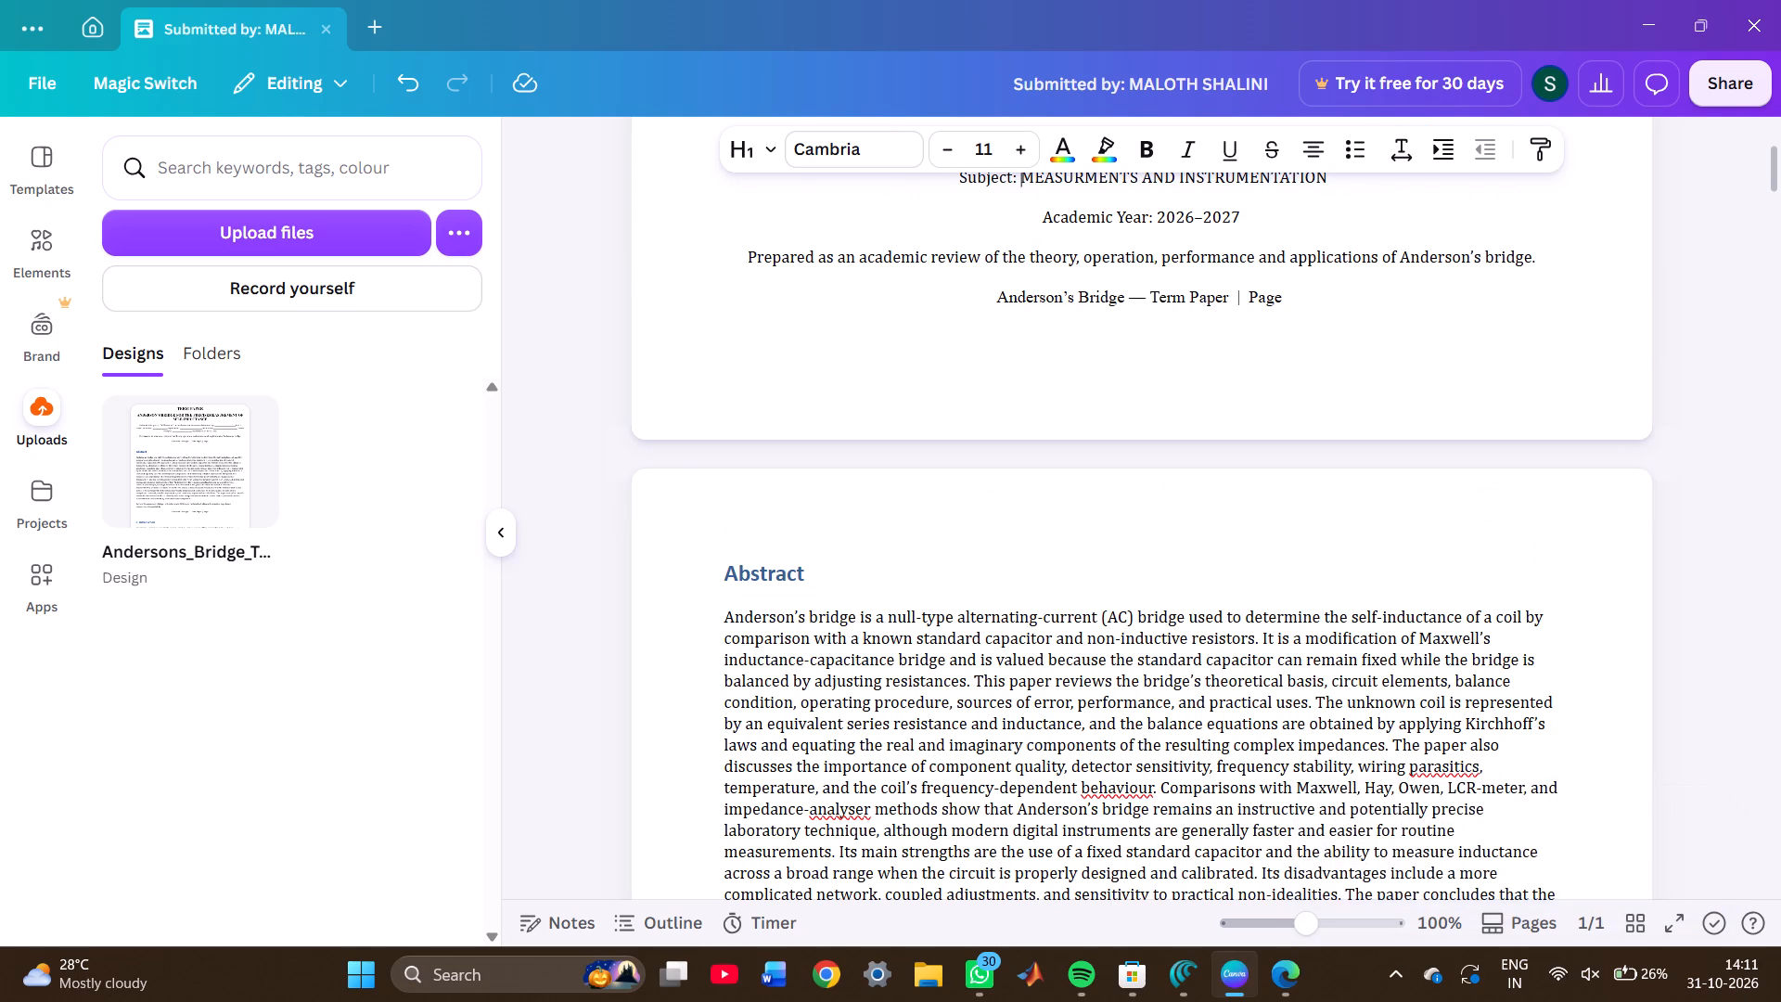
{"action": "left_click", "coordinate": [1276, 300]}
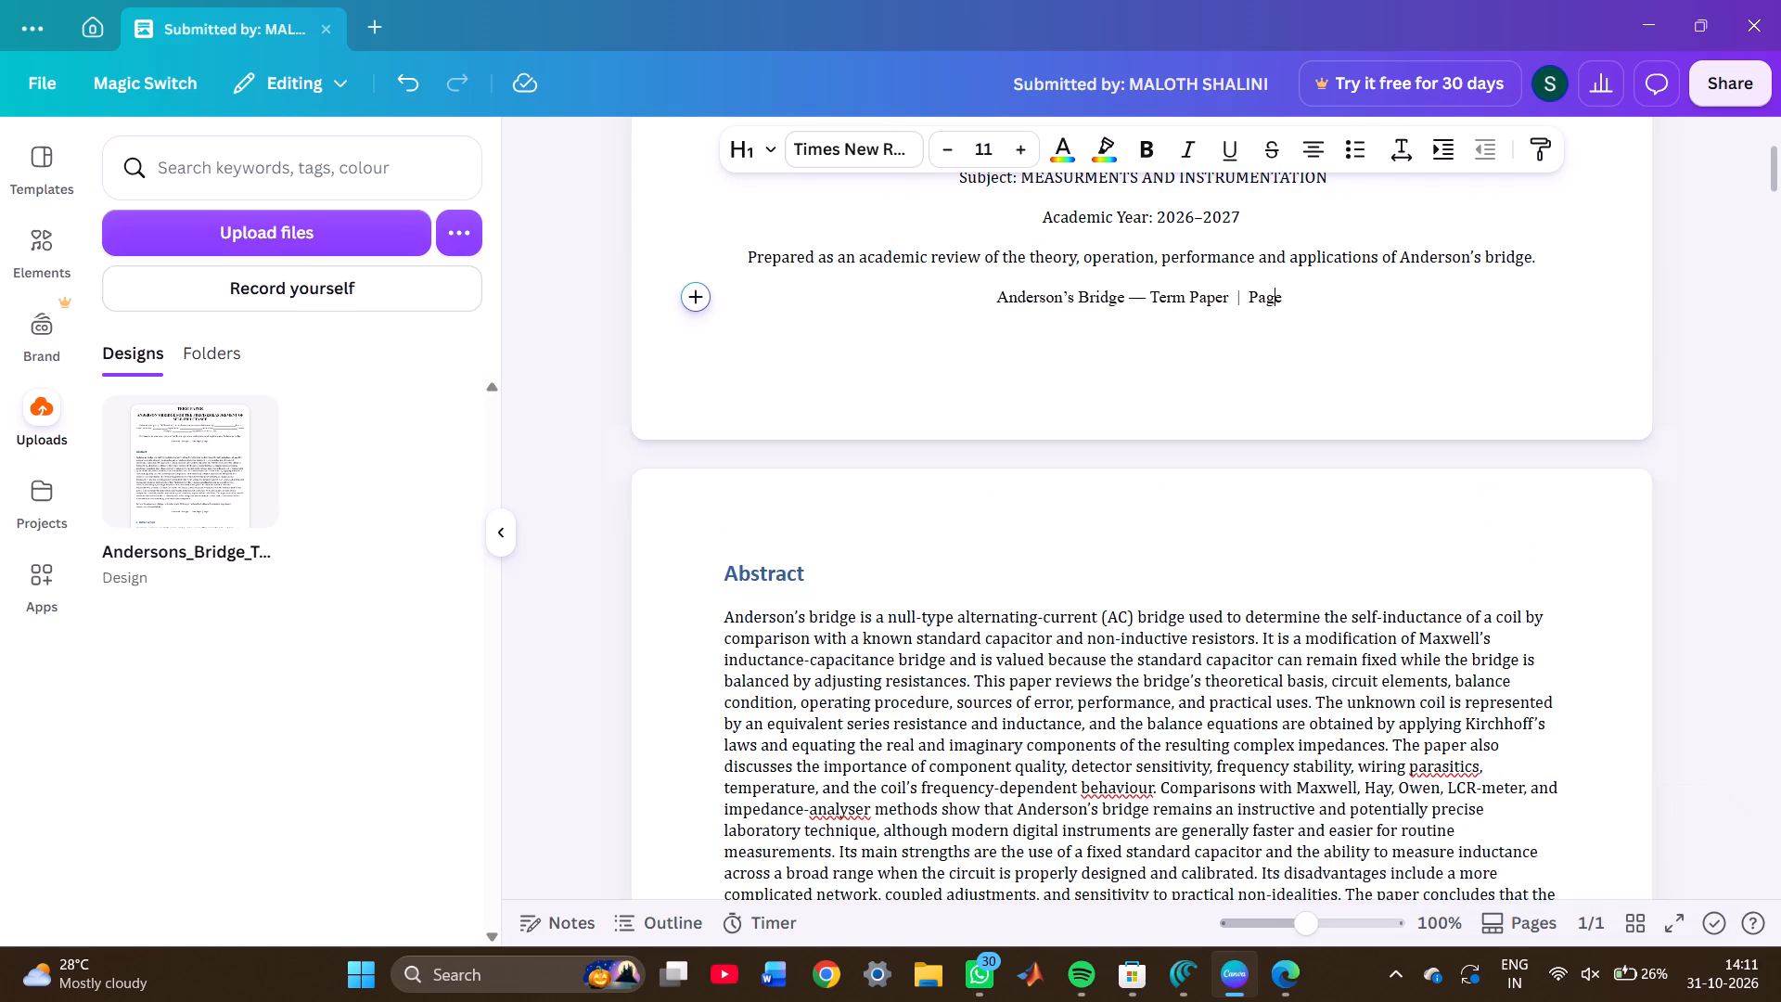
{"action": "left_click", "coordinate": [1278, 300]}
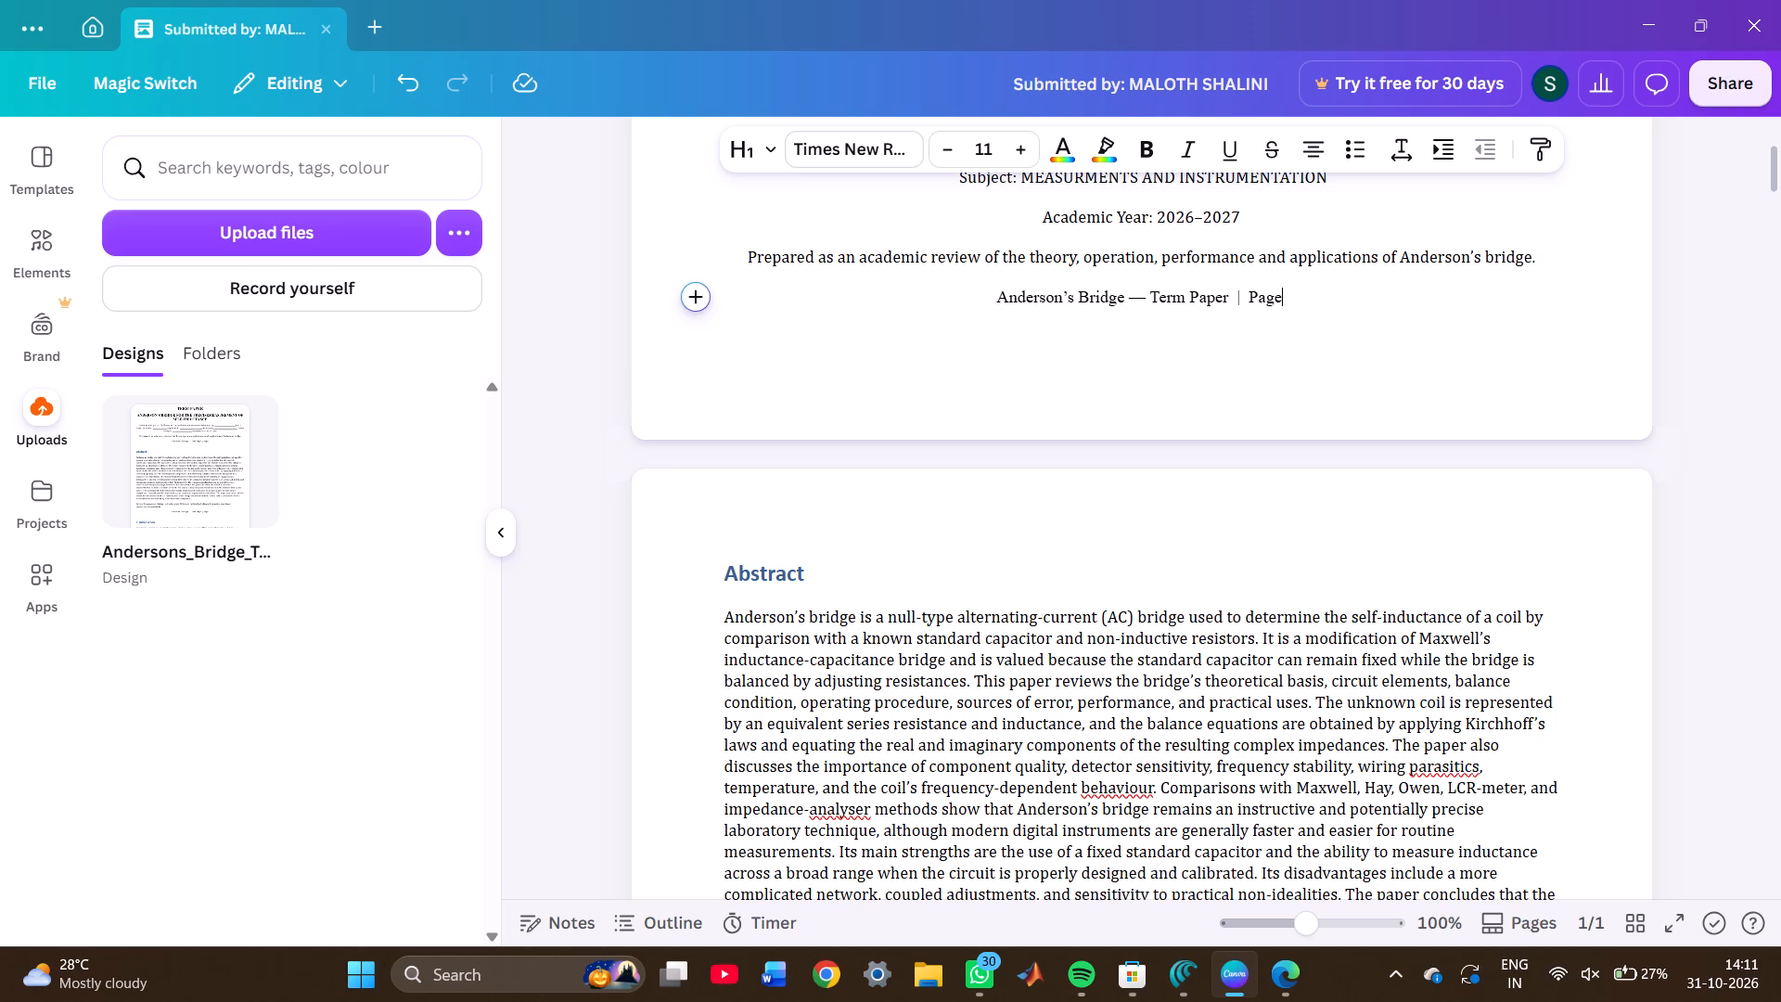
Delete the "Anderson's Bridge — Term Paper | Page" footer line from the title page.
{"action": "key", "text": "BackSpace"}
{"action": "key", "text": "BackSpace"}
{"action": "key", "text": "BackSpace"}
{"action": "key", "text": "BackSpace"}
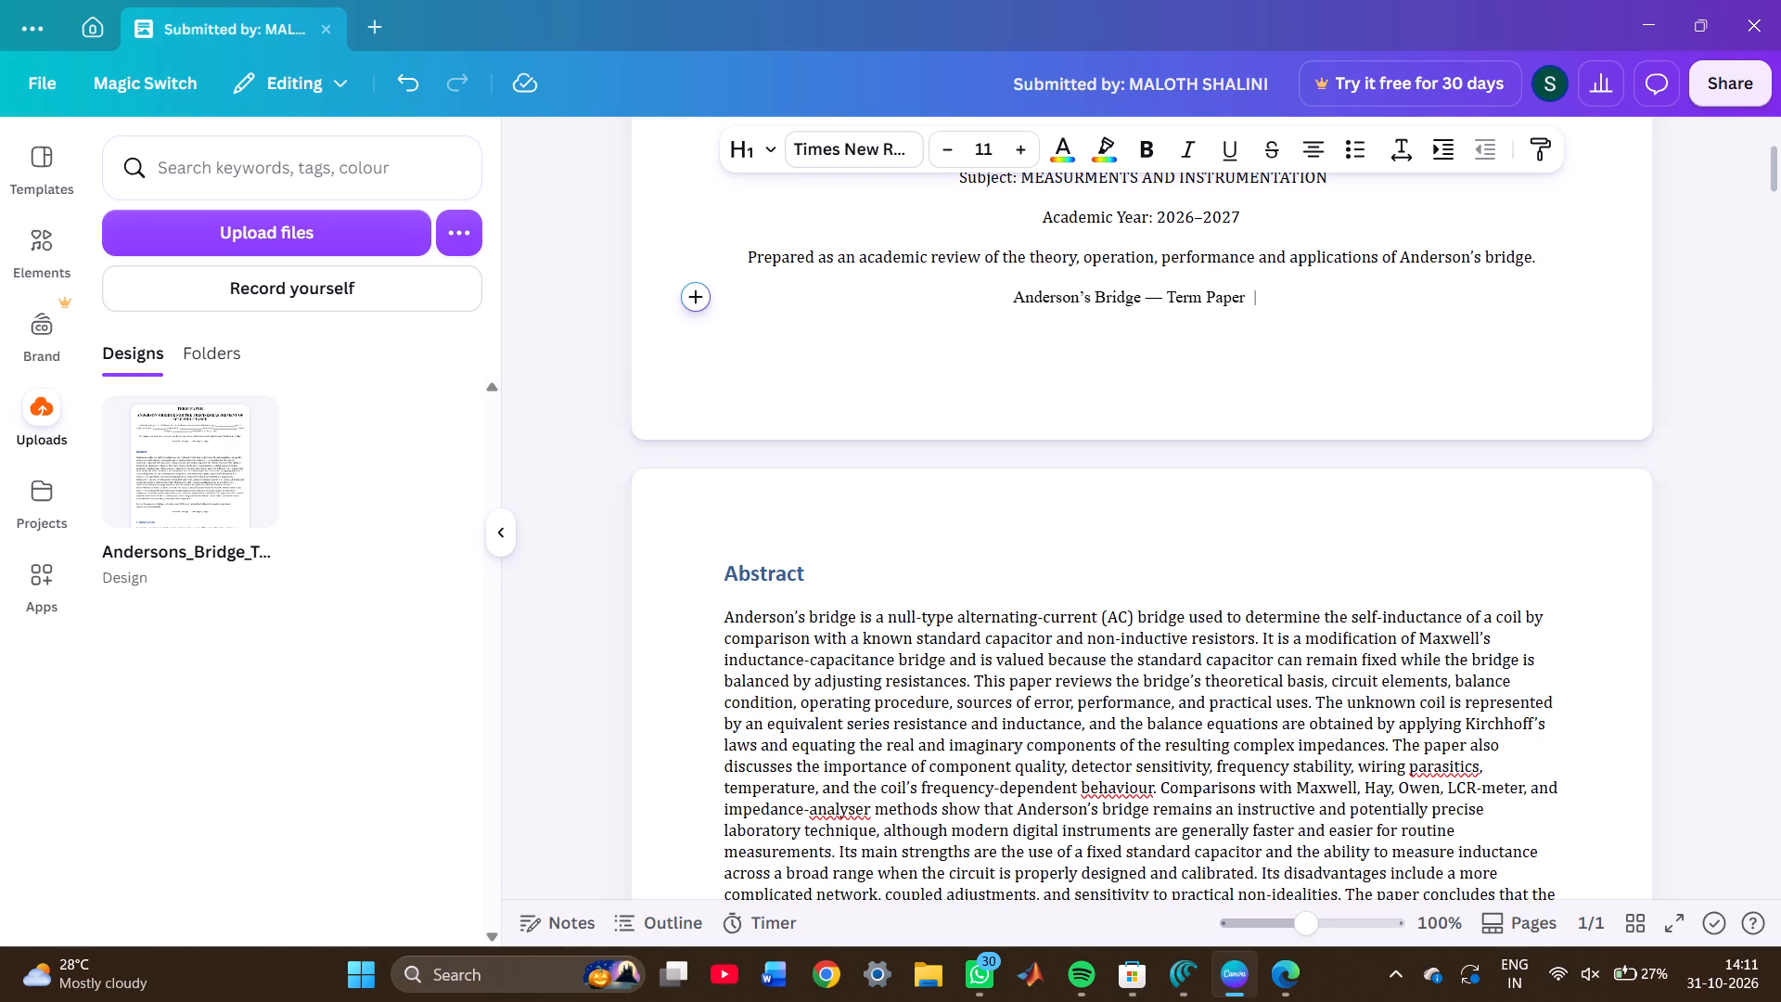
{"action": "left_click_drag", "start_coordinate": [1011, 289], "coordinate": [1253, 320]}
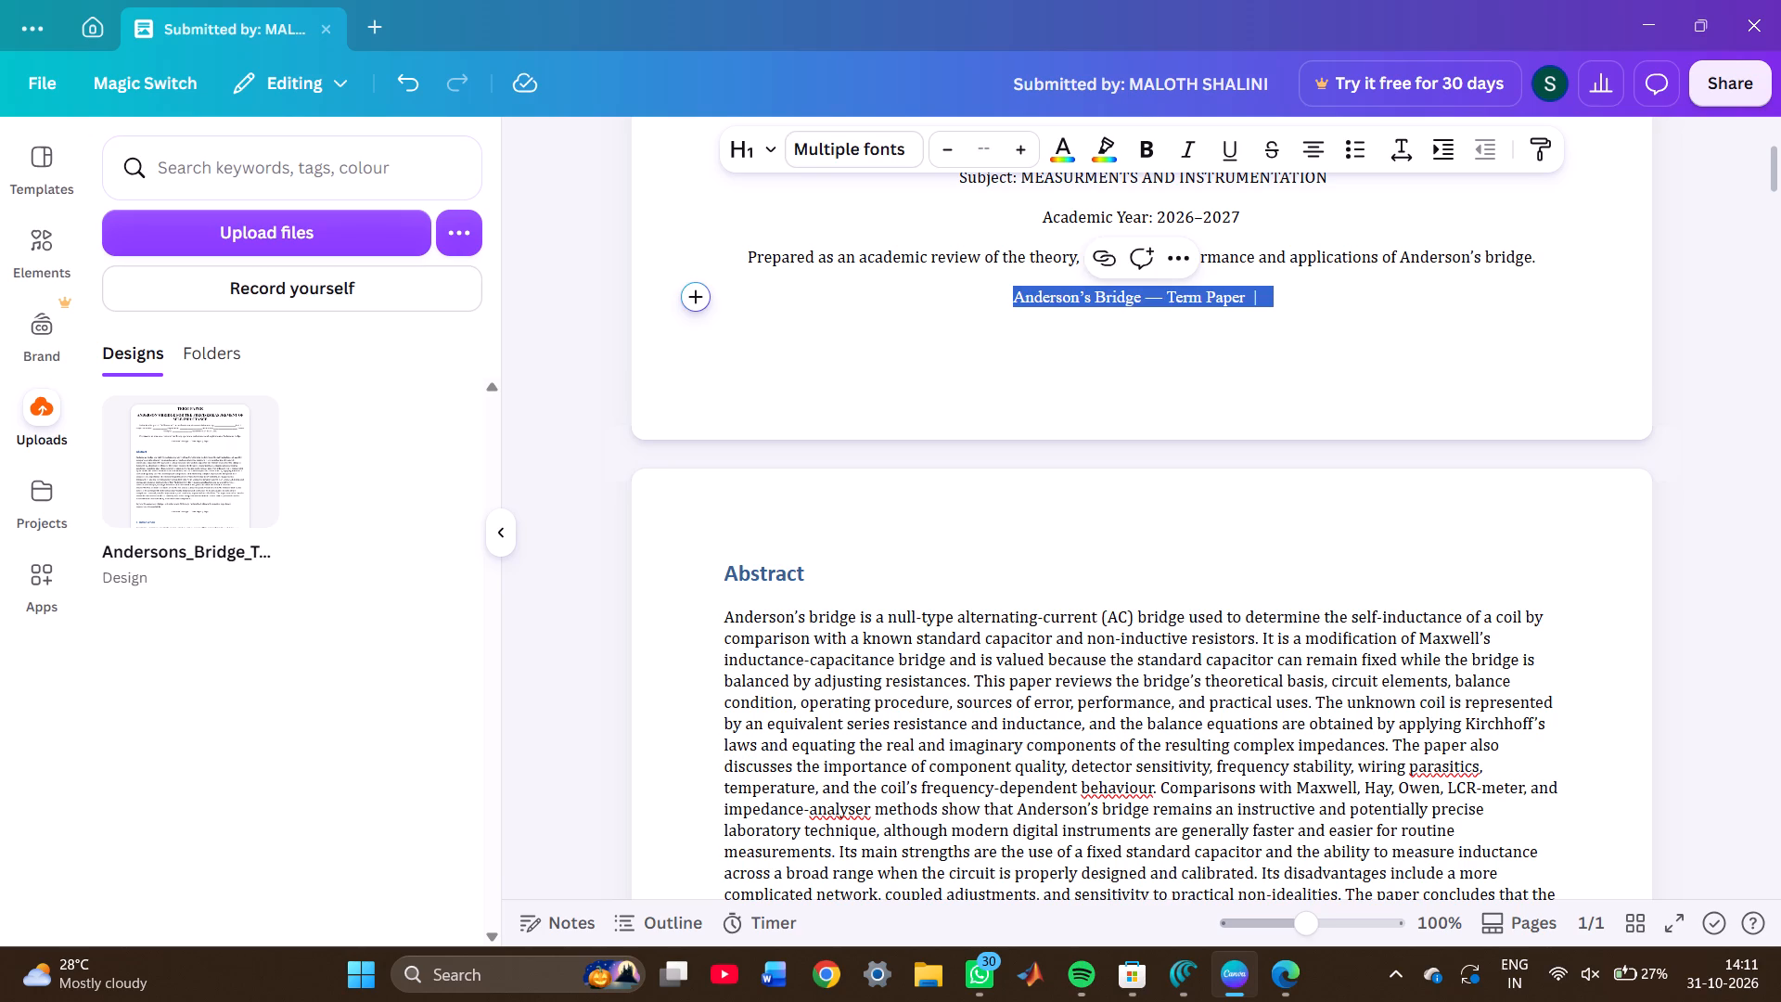
{"action": "key", "text": "BackSpace"}
Delete the "Anderson's Bridge — Term Paper | Page" line below the keywords on the Abstract page.
{"action": "scroll", "coordinate": [1253, 320], "scroll_direction": "down", "scroll_amount": 5}
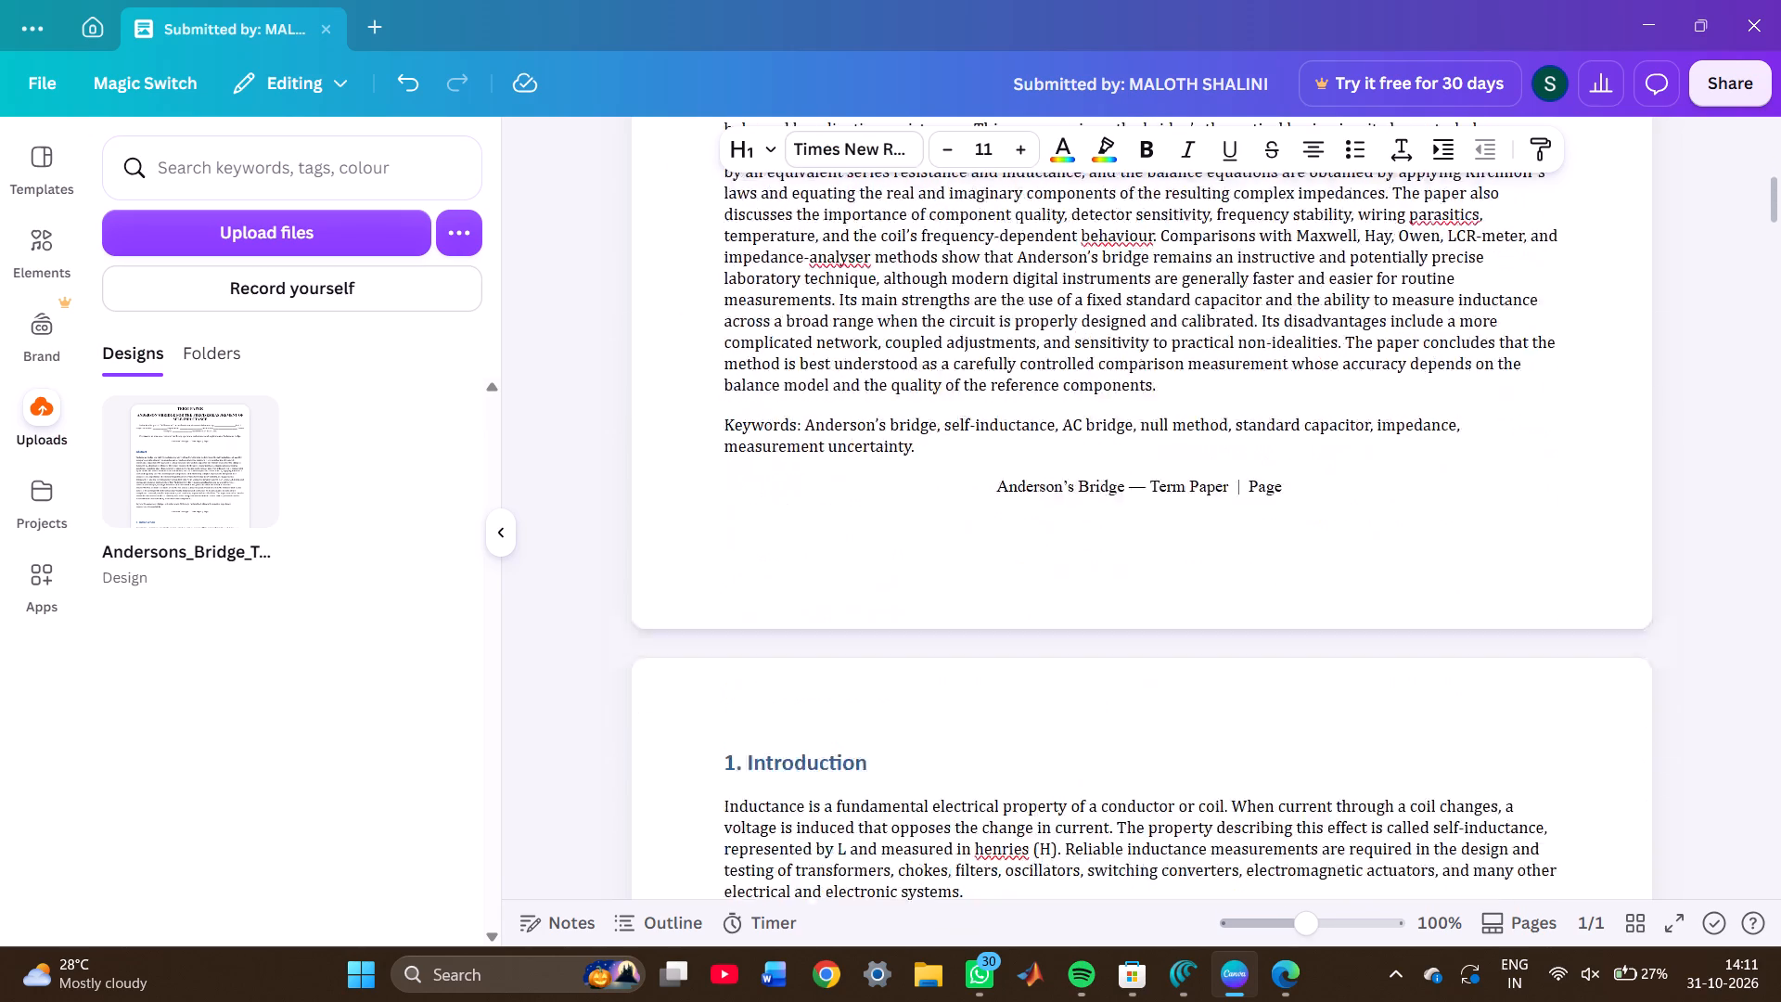
{"action": "scroll", "coordinate": [1253, 320], "scroll_direction": "down", "scroll_amount": 1}
{"action": "left_click_drag", "start_coordinate": [991, 367], "coordinate": [1381, 369]}
{"action": "key", "text": "BackSpace"}
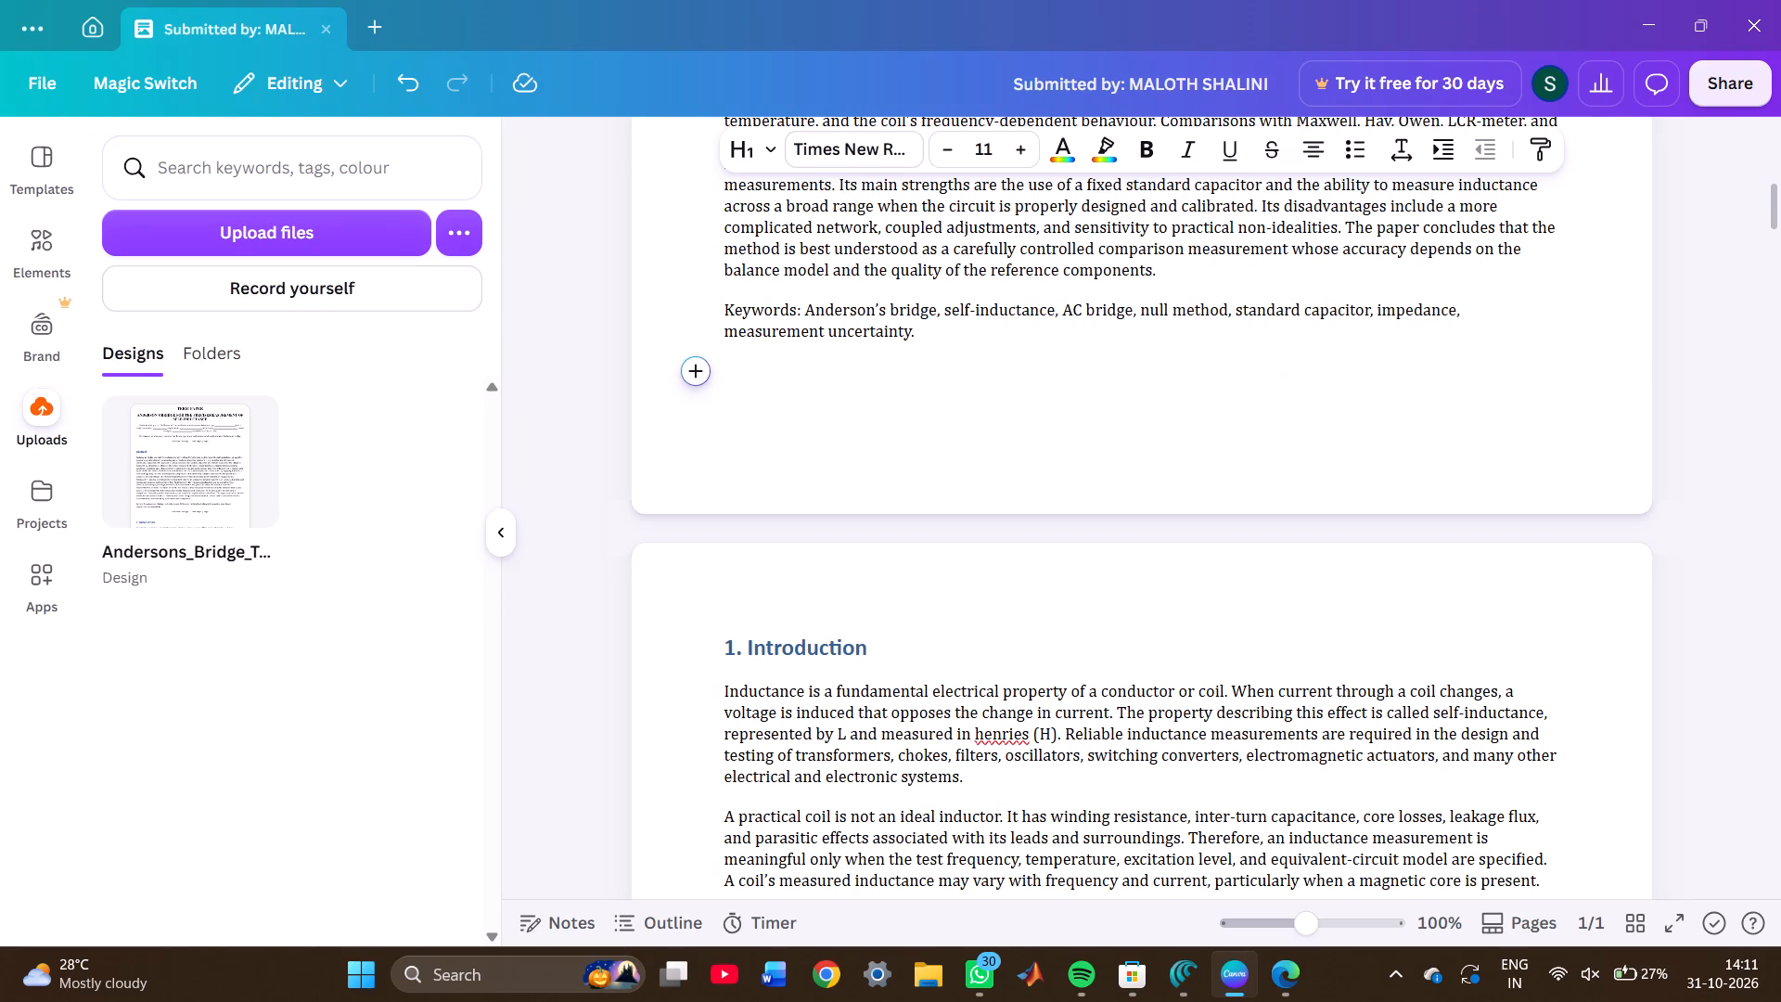
Delete the "Anderson's Bridge — Term Paper | Page" line below the references on the last page.
{"action": "scroll", "coordinate": [1381, 369], "scroll_direction": "down", "scroll_amount": 7}
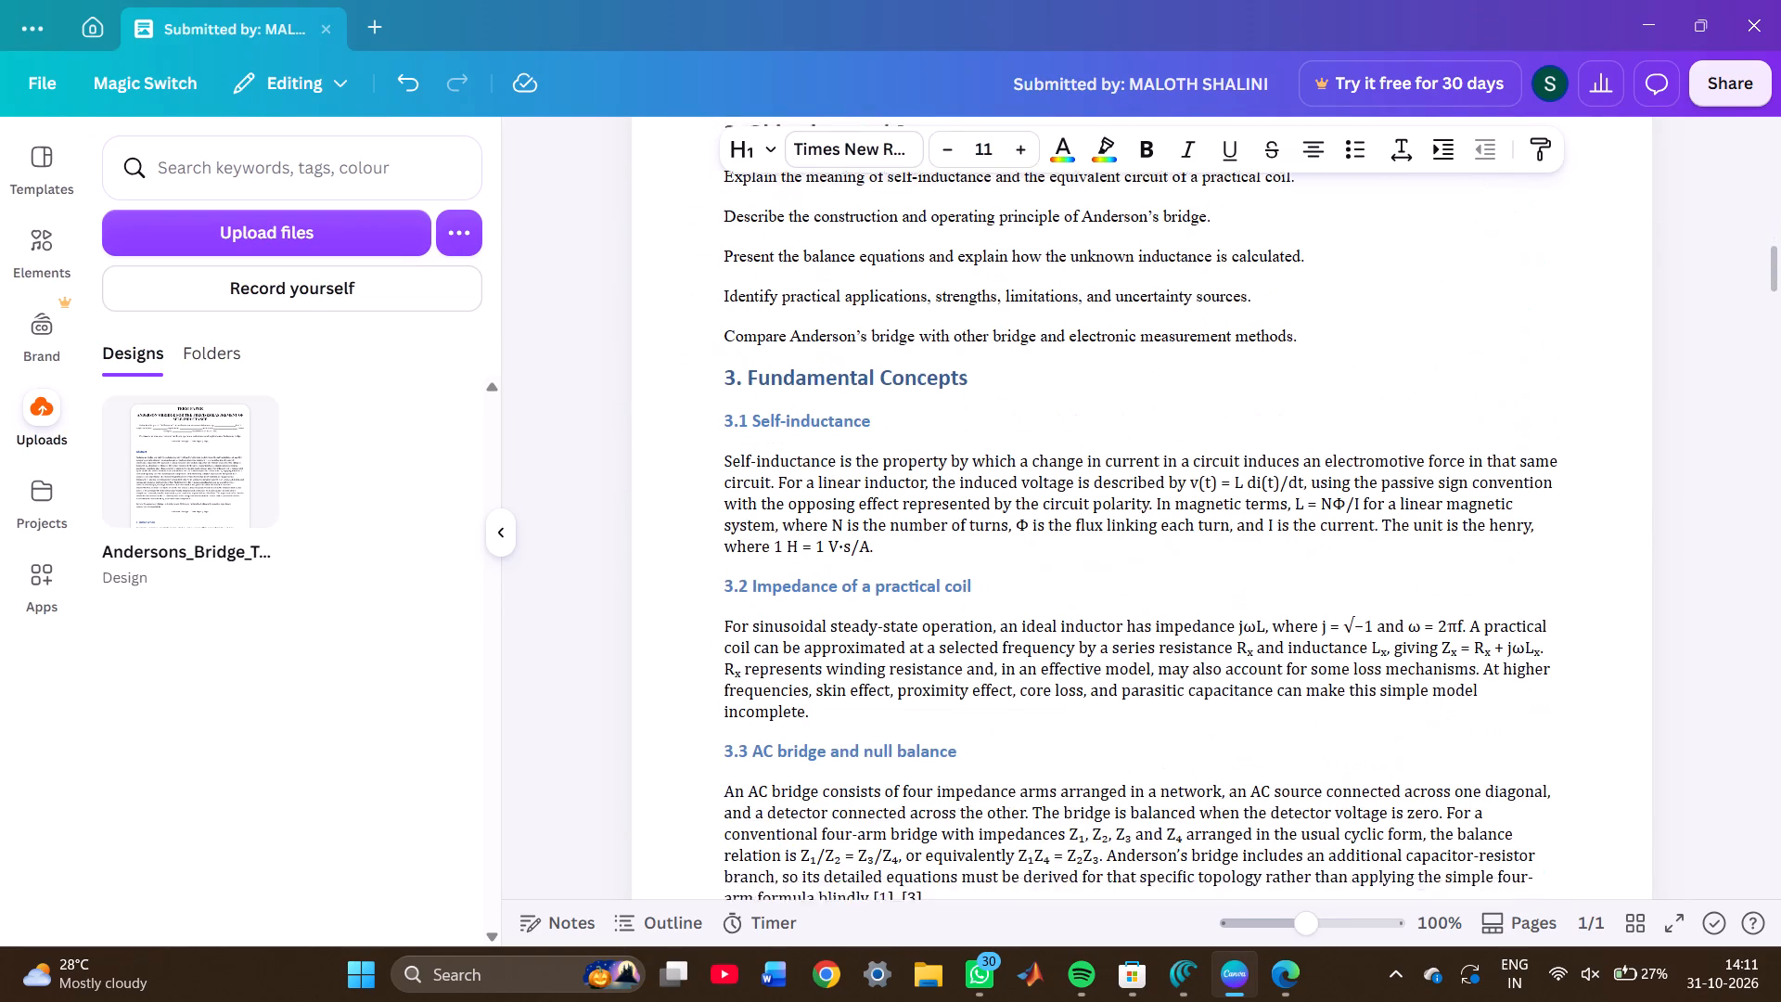
{"action": "scroll", "coordinate": [1381, 369], "scroll_direction": "down", "scroll_amount": 4}
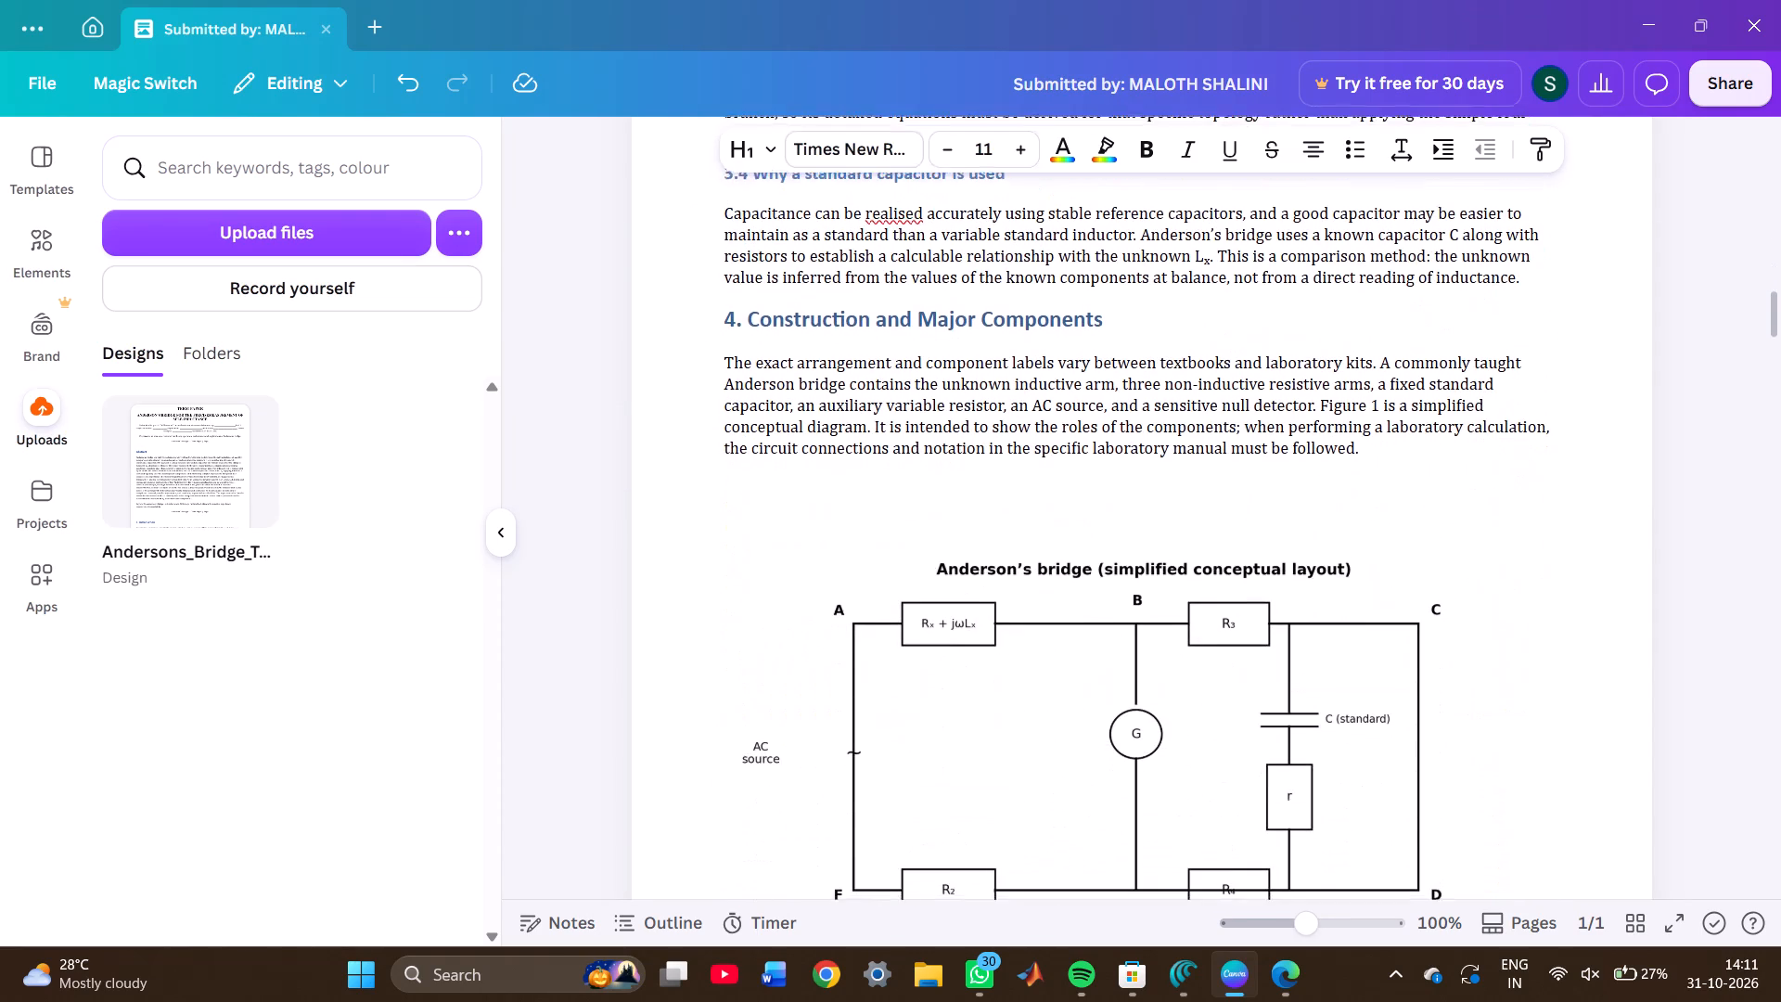
{"action": "scroll", "coordinate": [1381, 369], "scroll_direction": "down", "scroll_amount": 1}
{"action": "scroll", "coordinate": [1381, 369], "scroll_direction": "up", "scroll_amount": 5}
{"action": "scroll", "coordinate": [1381, 369], "scroll_direction": "down", "scroll_amount": 1}
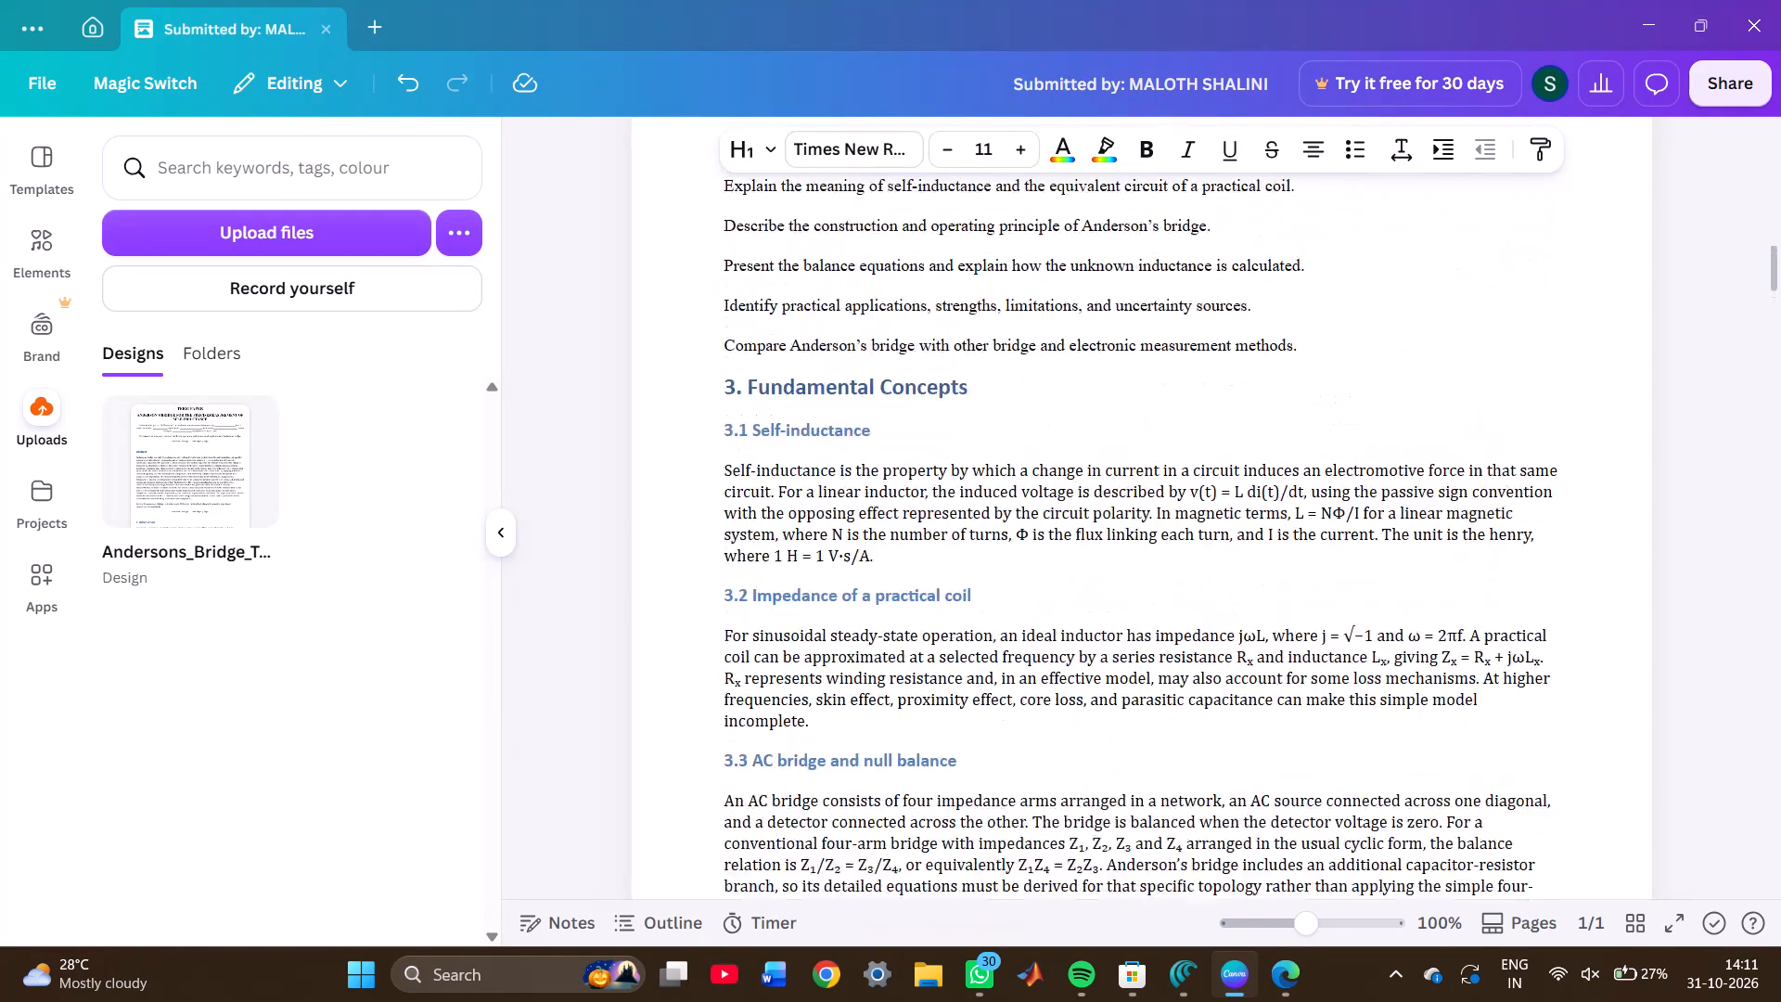
{"action": "scroll", "coordinate": [1381, 369], "scroll_direction": "down", "scroll_amount": 5}
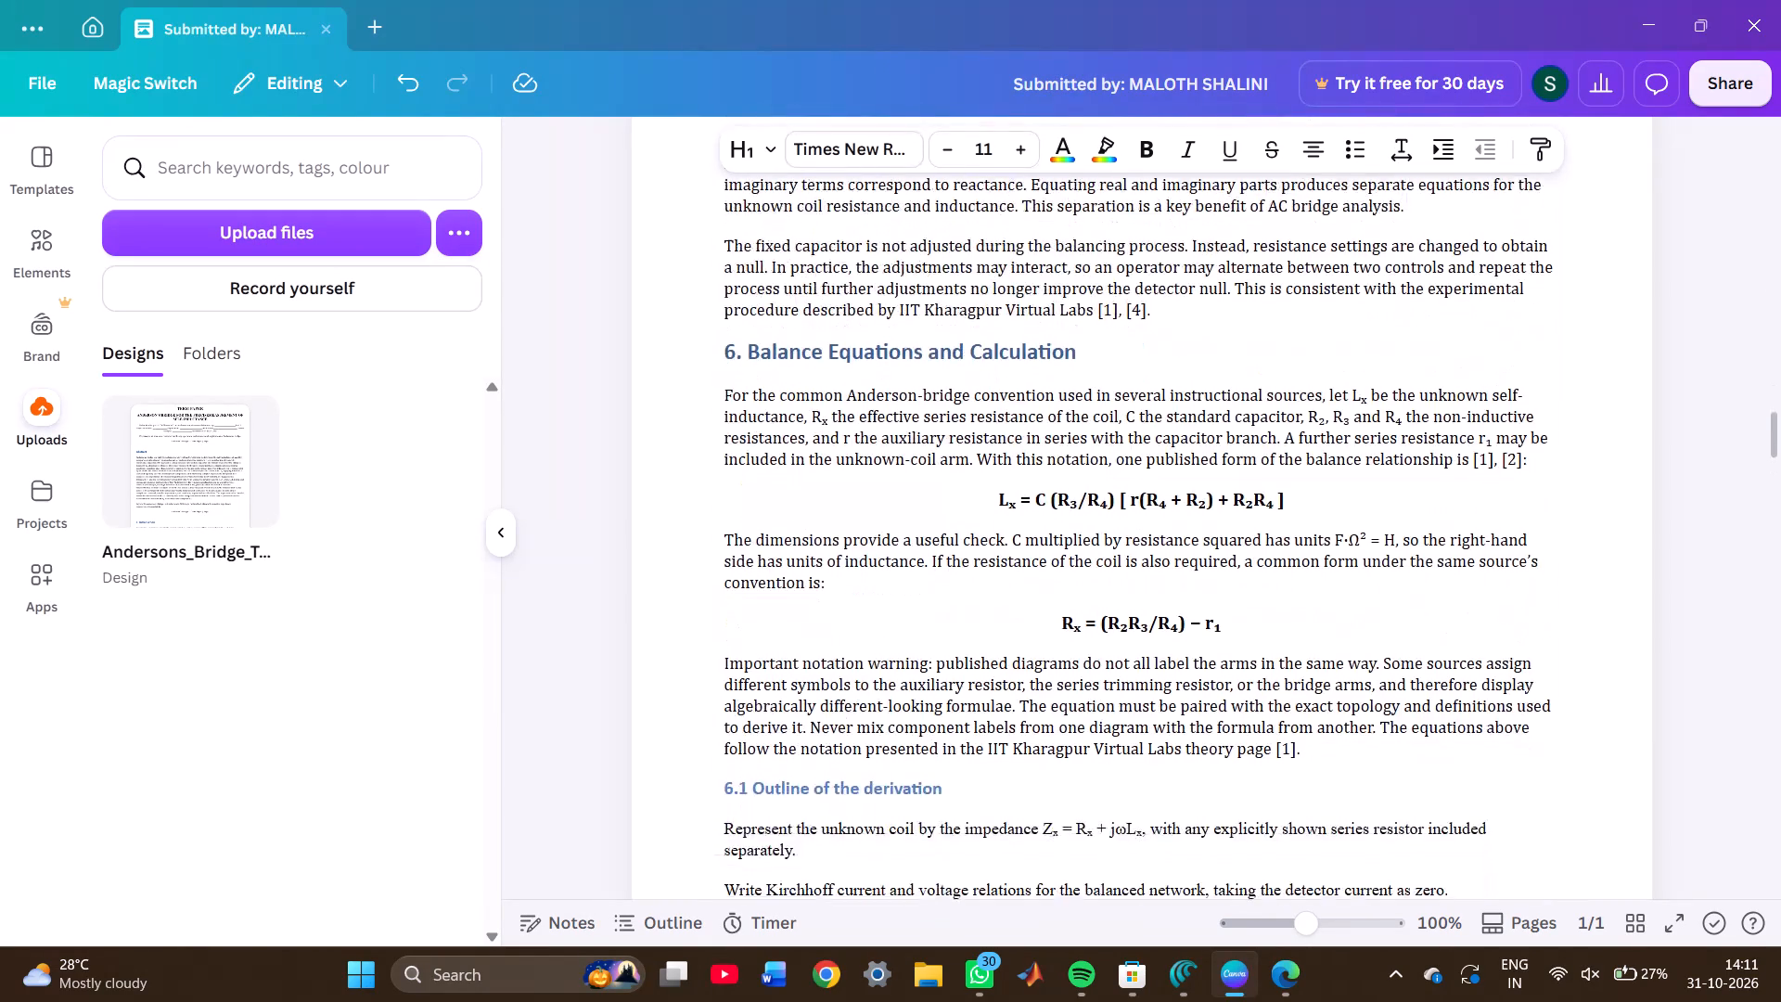
{"action": "scroll", "coordinate": [1381, 369], "scroll_direction": "down", "scroll_amount": 6}
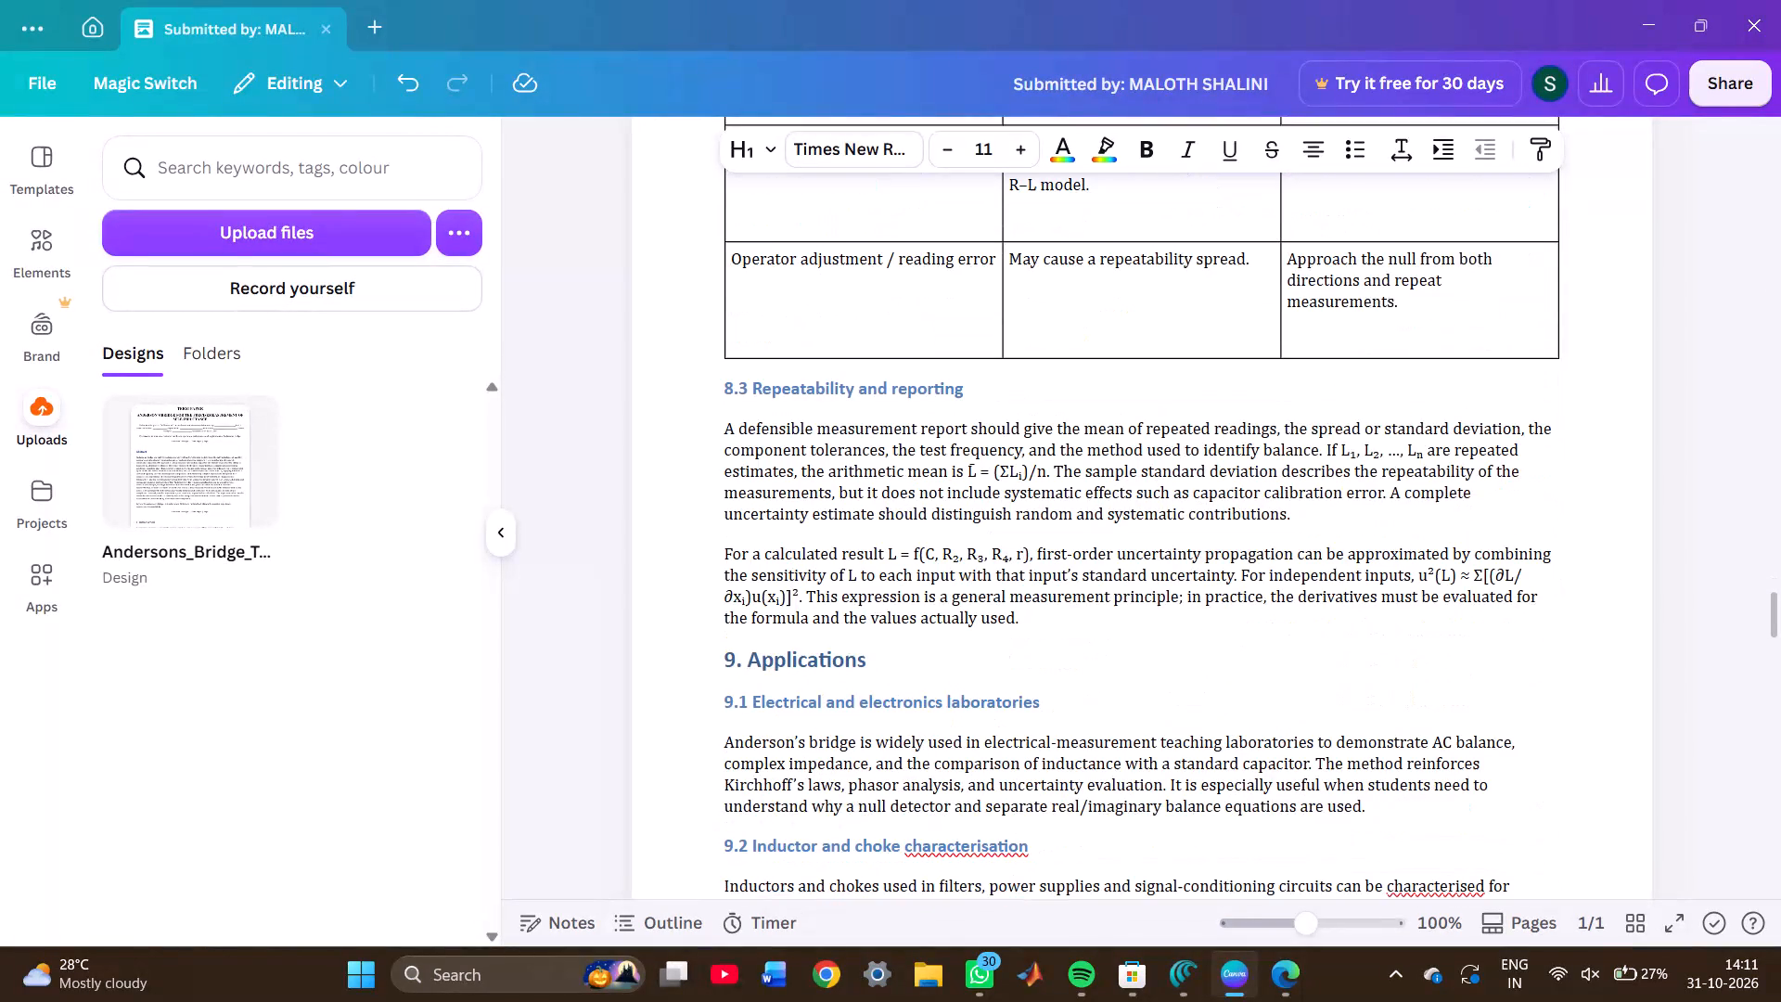
{"action": "scroll", "coordinate": [1381, 369], "scroll_direction": "up", "scroll_amount": 10}
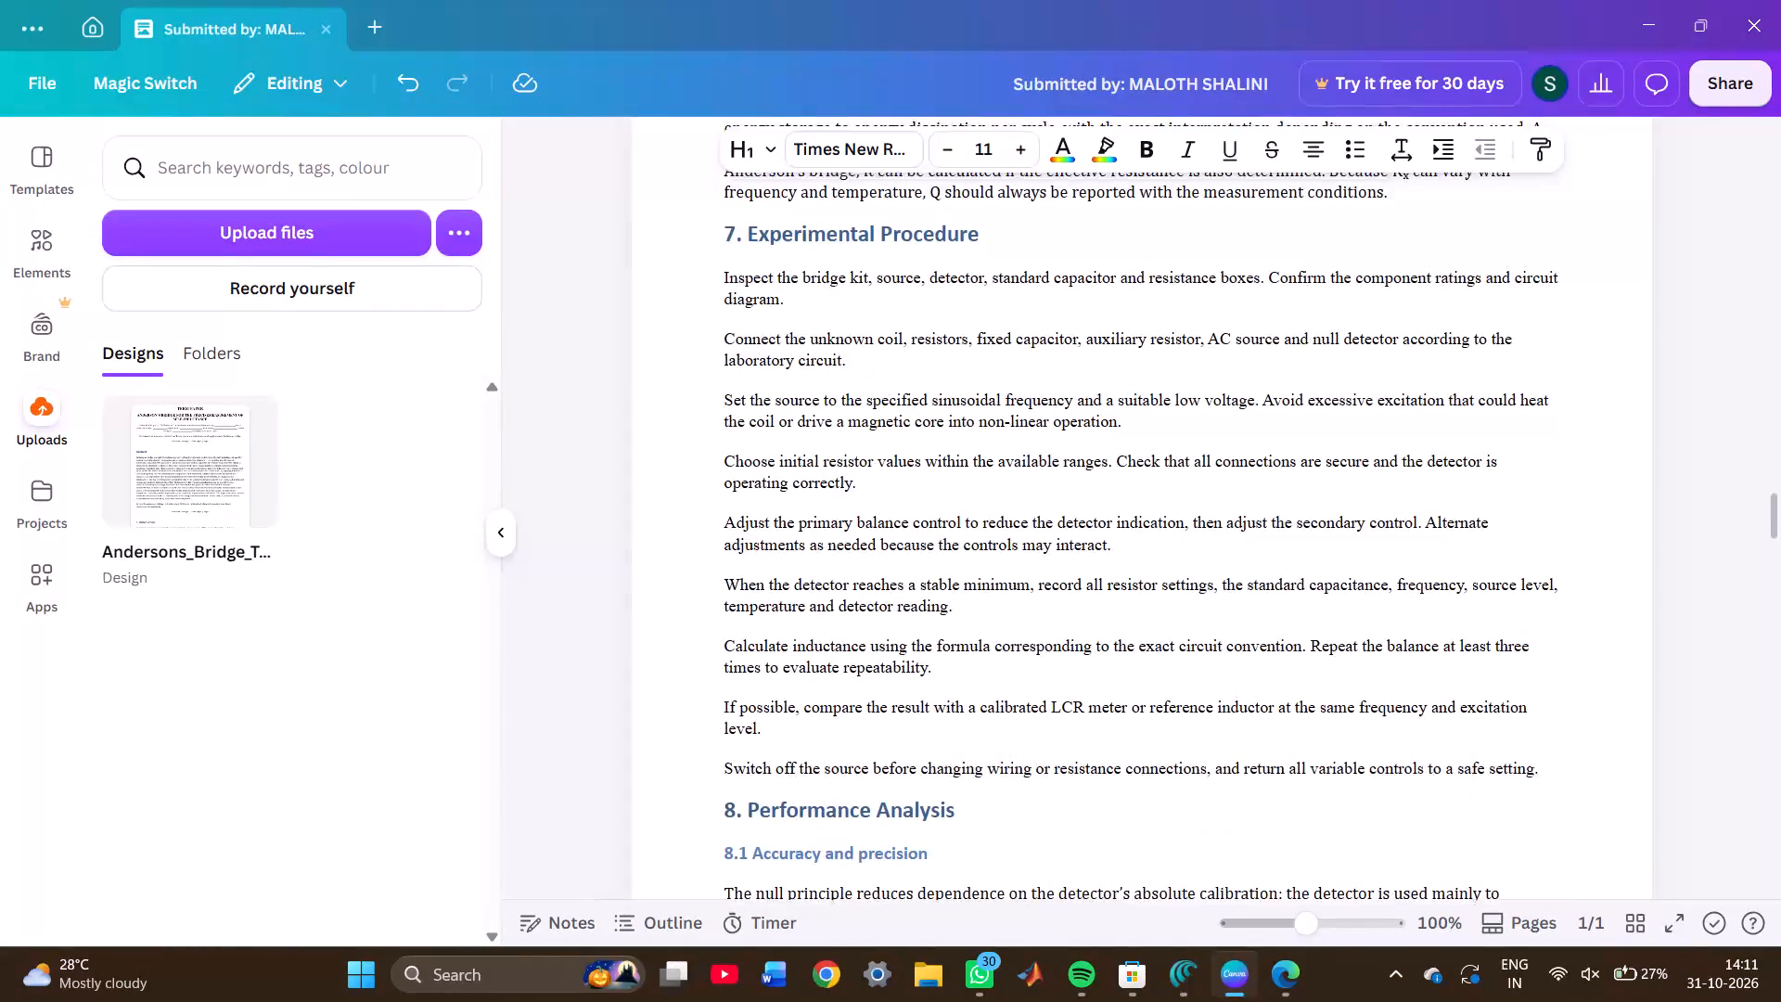
{"action": "scroll", "coordinate": [1381, 369], "scroll_direction": "up", "scroll_amount": 1}
{"action": "scroll", "coordinate": [1381, 369], "scroll_direction": "down", "scroll_amount": 1}
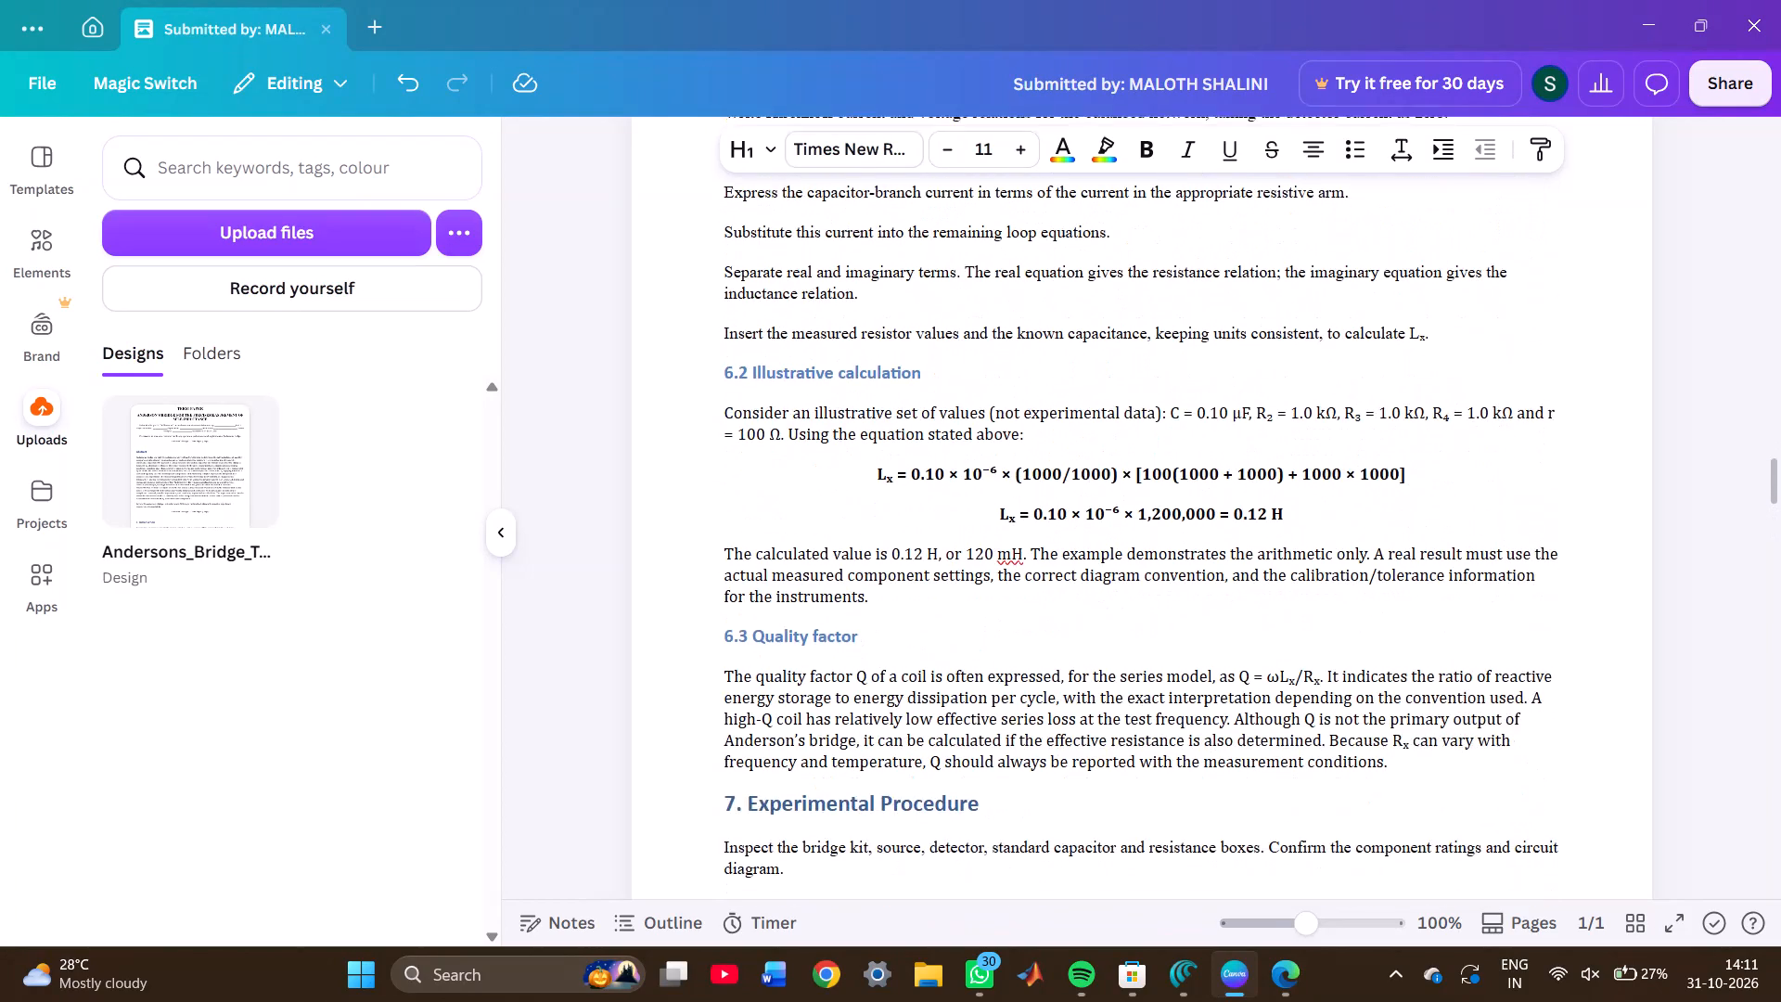
{"action": "scroll", "coordinate": [1381, 369], "scroll_direction": "down", "scroll_amount": 3}
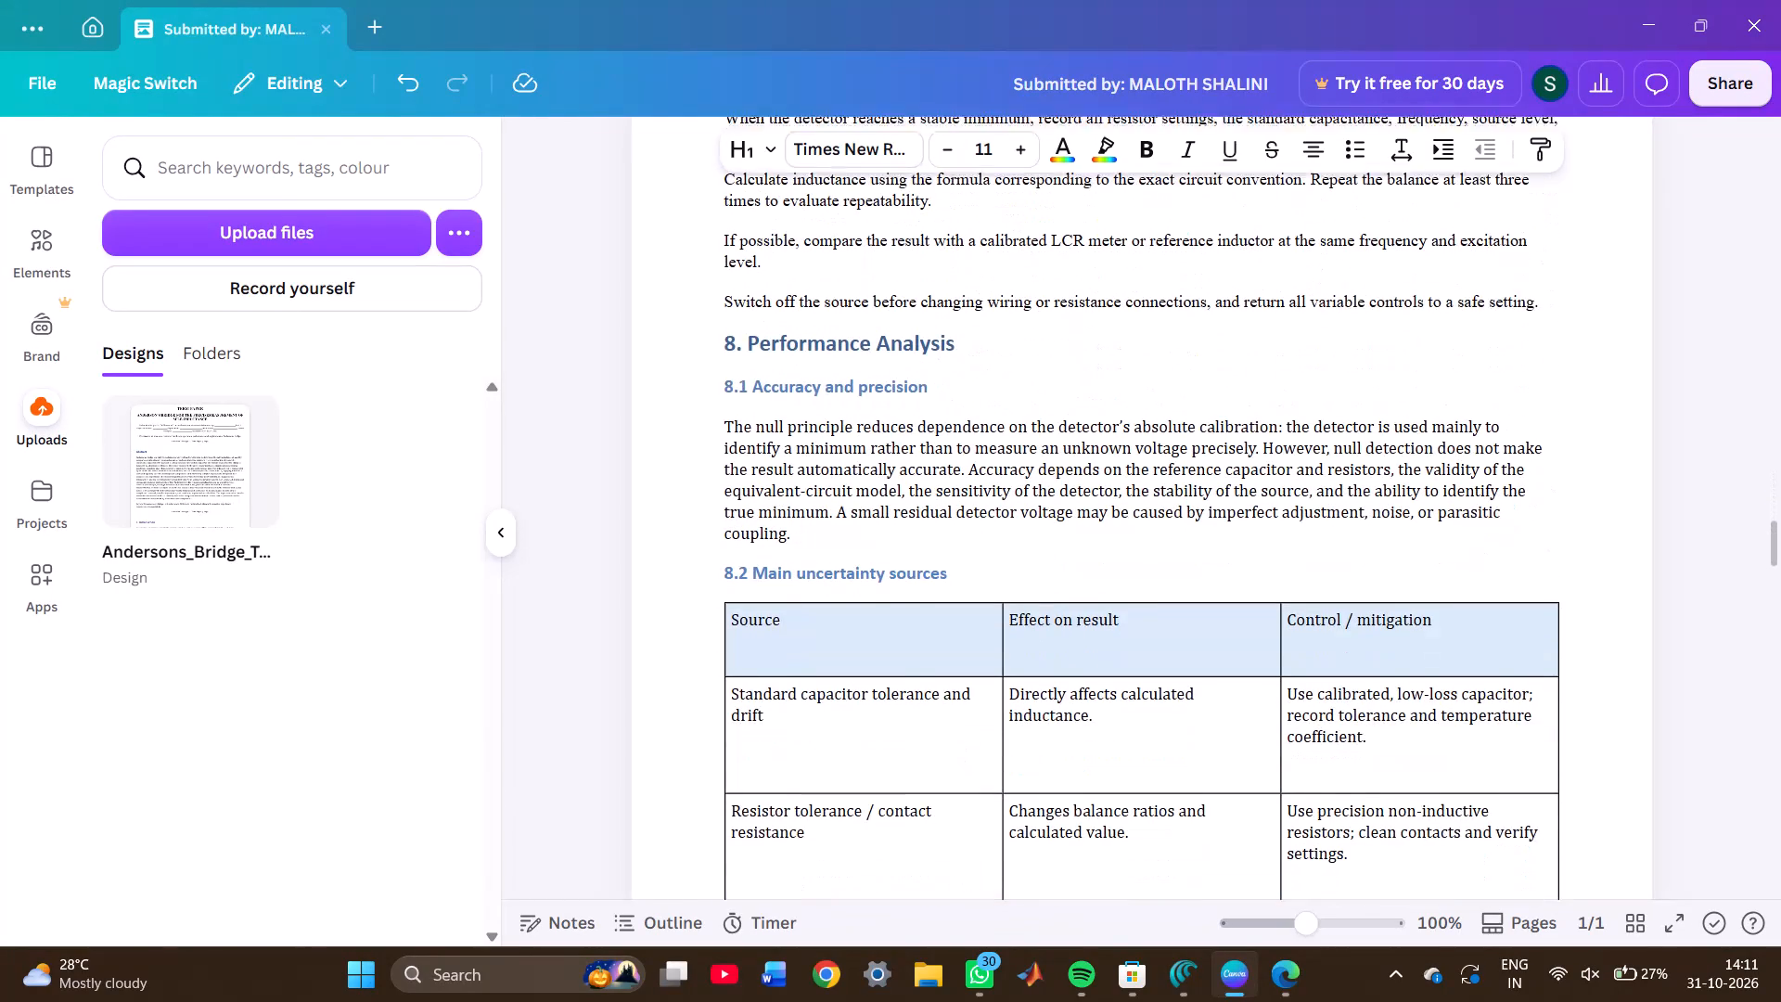
{"action": "scroll", "coordinate": [1381, 369], "scroll_direction": "down", "scroll_amount": 8}
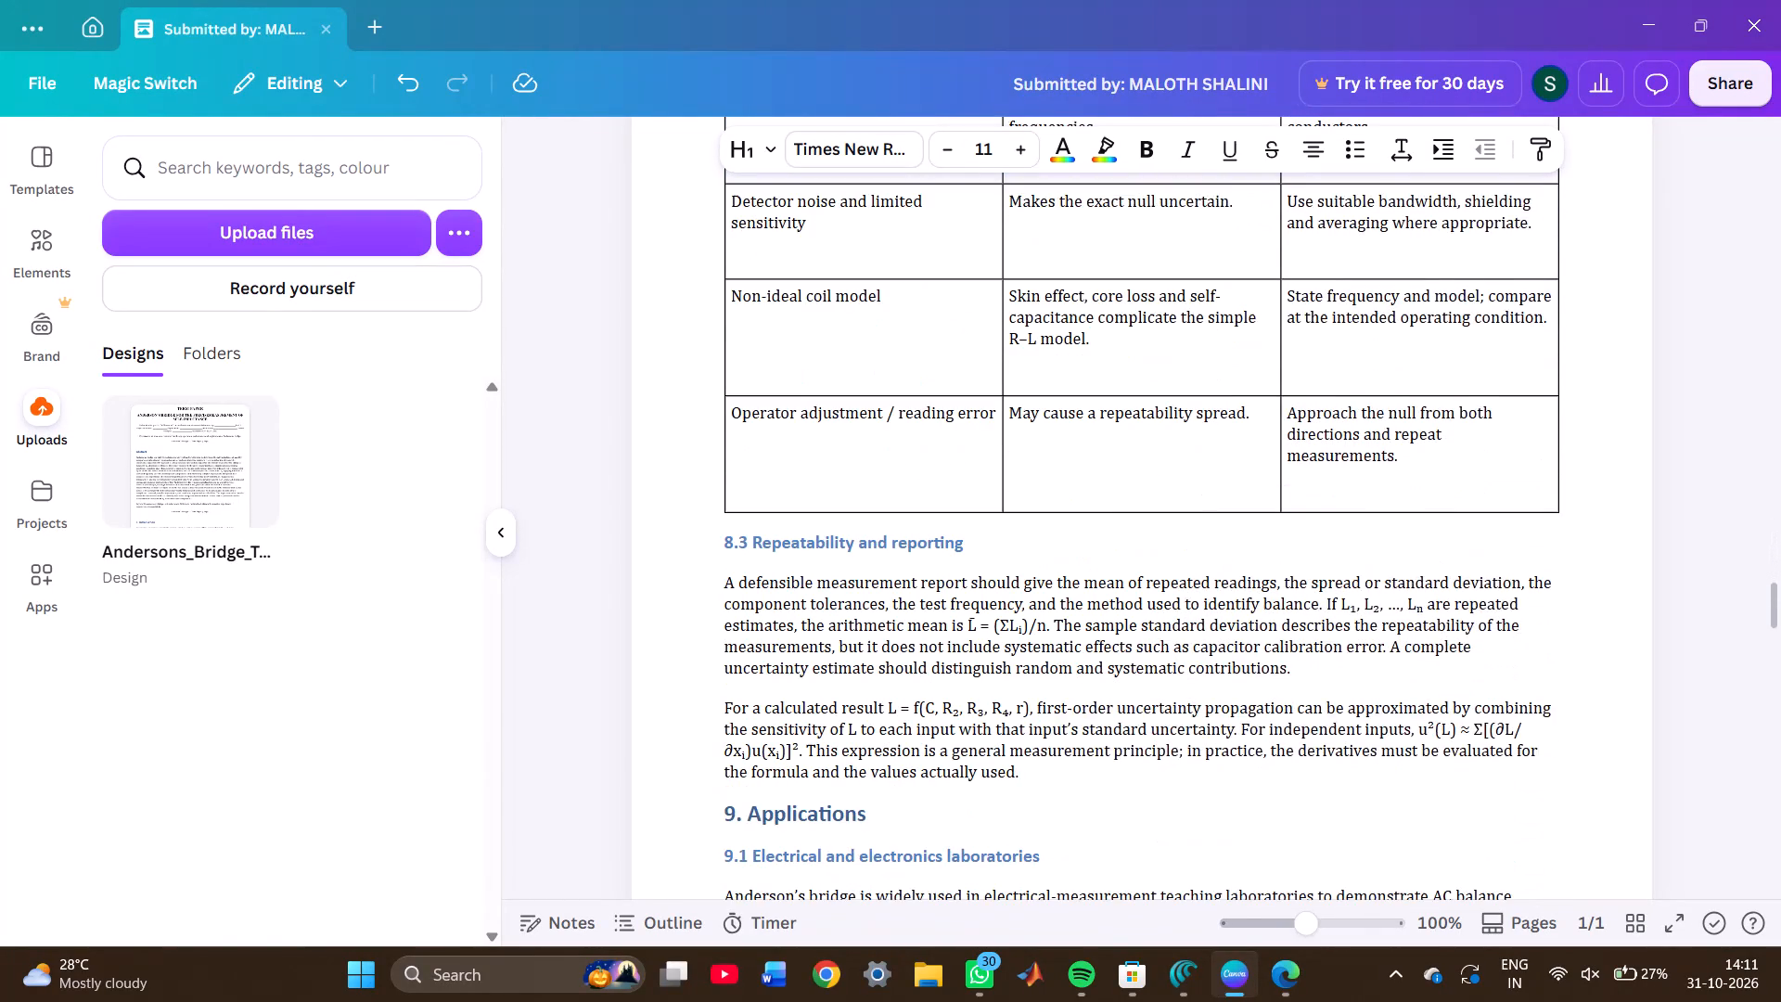
{"action": "scroll", "coordinate": [1381, 369], "scroll_direction": "down", "scroll_amount": 13}
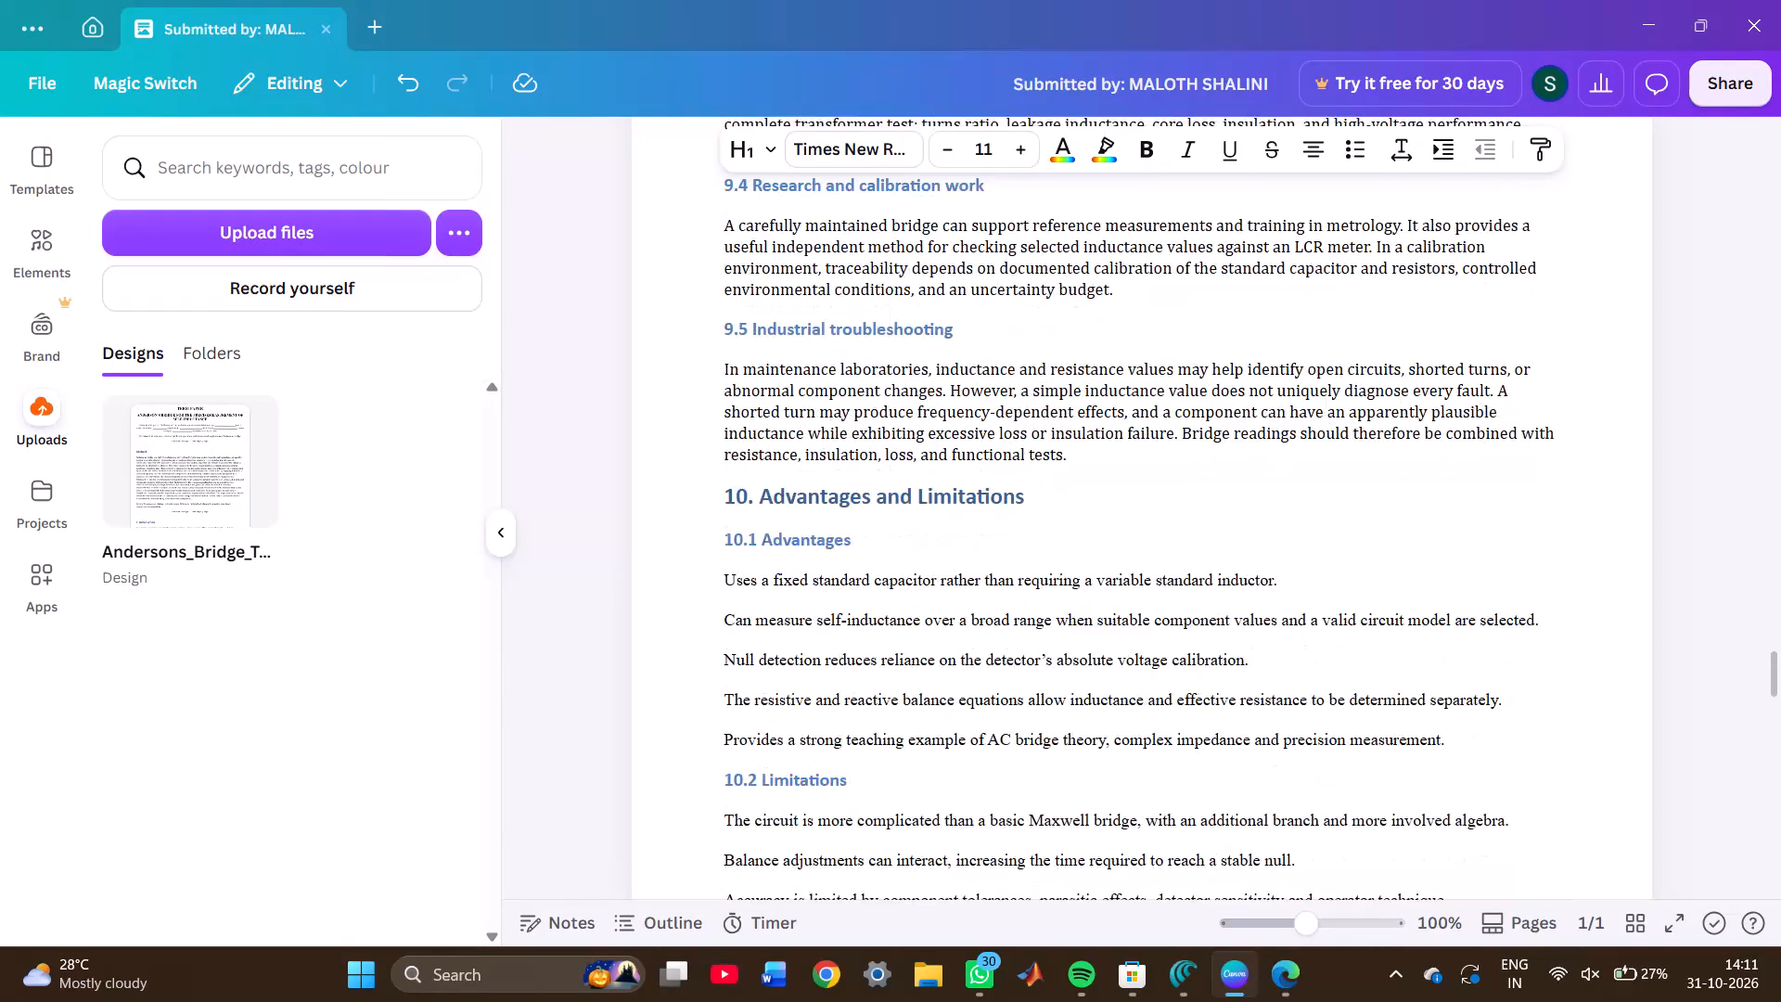
{"action": "scroll", "coordinate": [1381, 369], "scroll_direction": "down", "scroll_amount": 10}
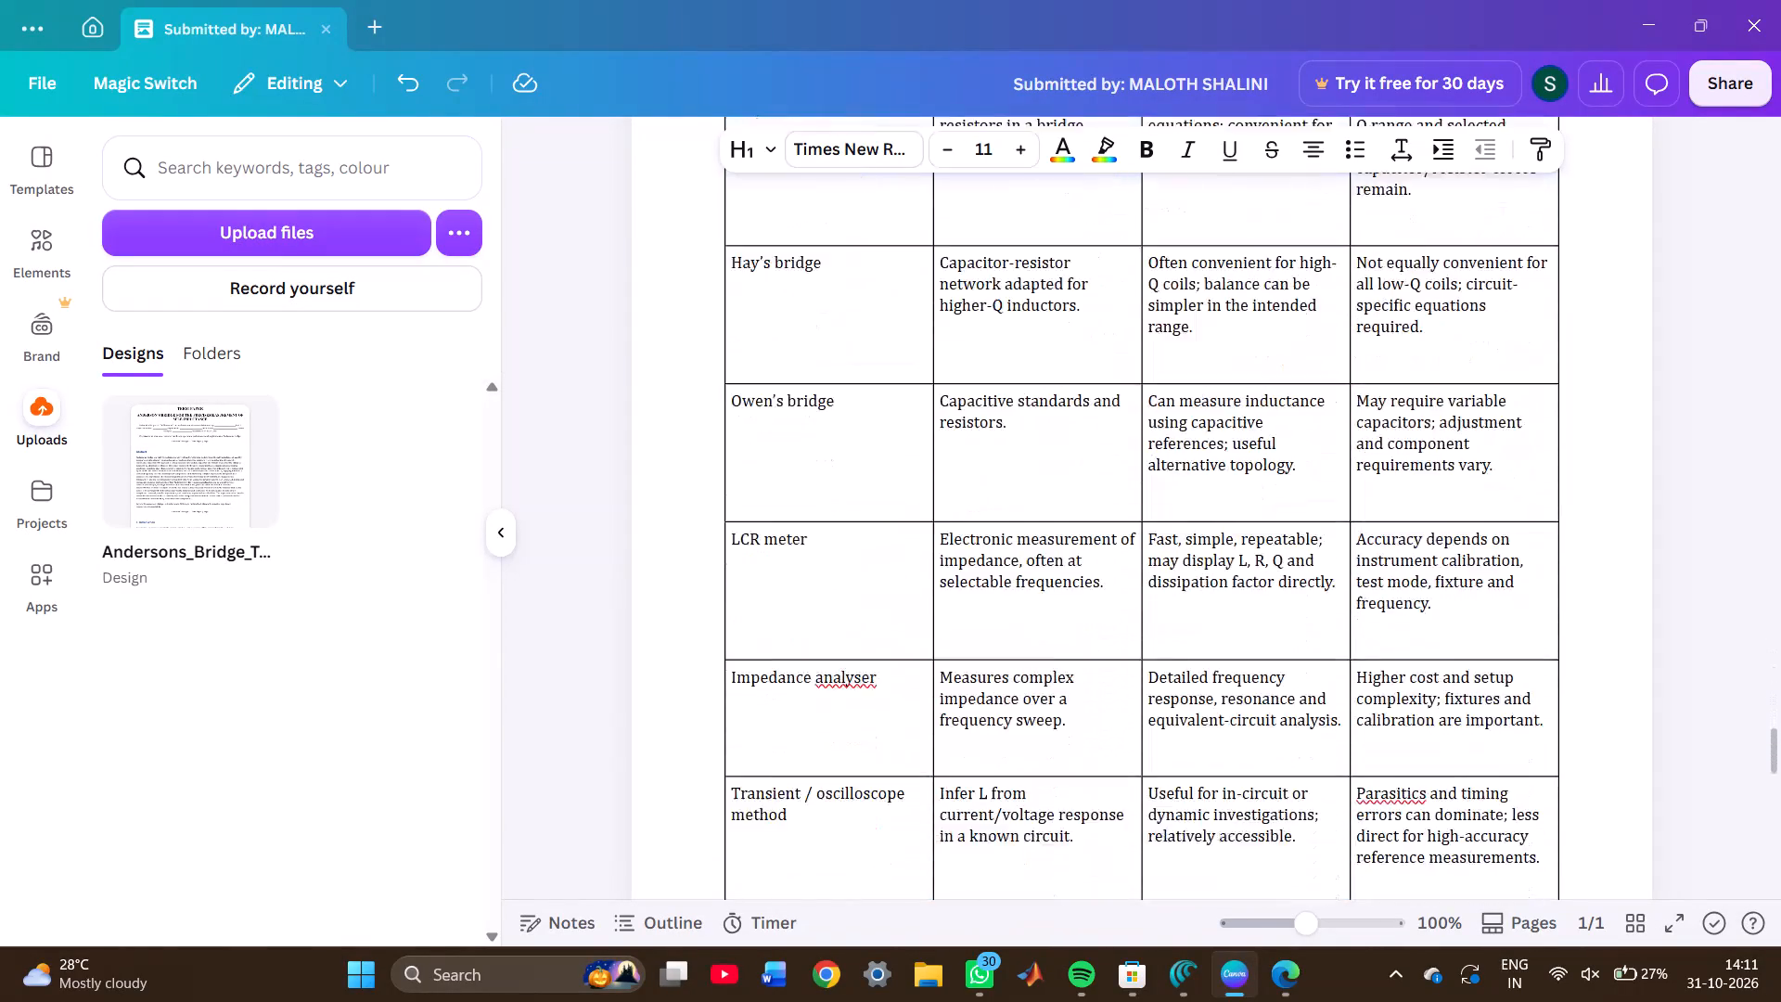
{"action": "scroll", "coordinate": [1381, 369], "scroll_direction": "down", "scroll_amount": 9}
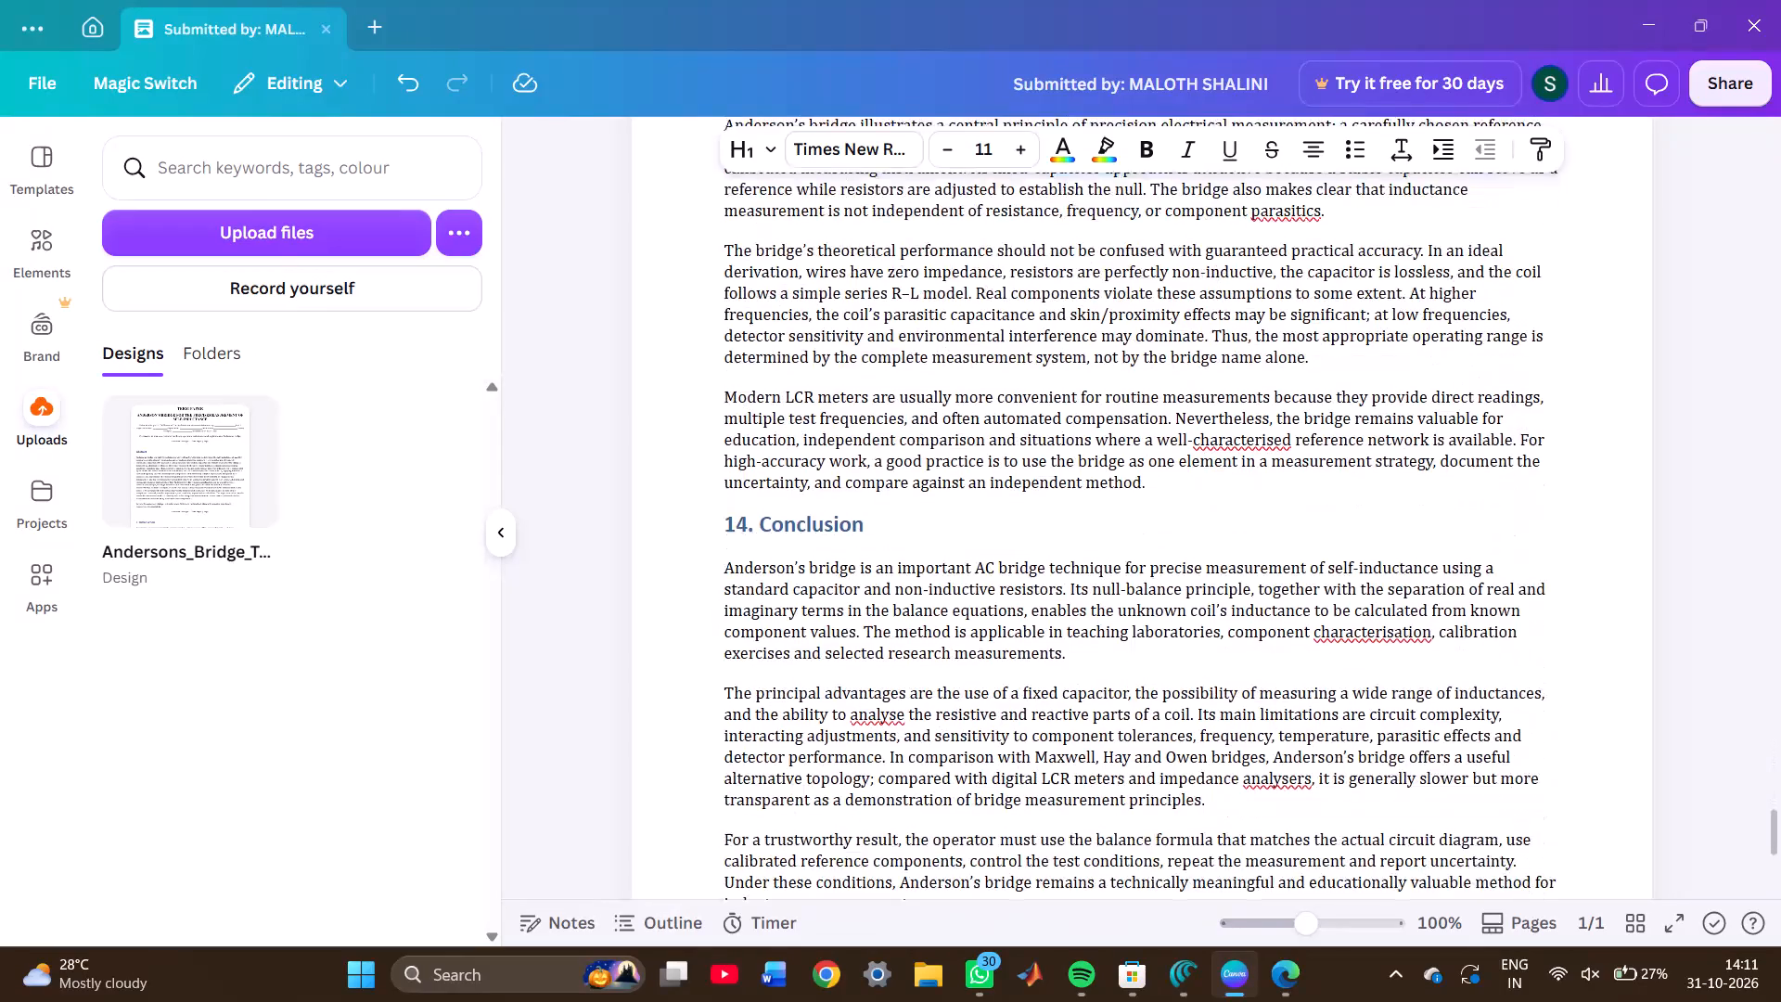
{"action": "scroll", "coordinate": [1381, 369], "scroll_direction": "down", "scroll_amount": 4}
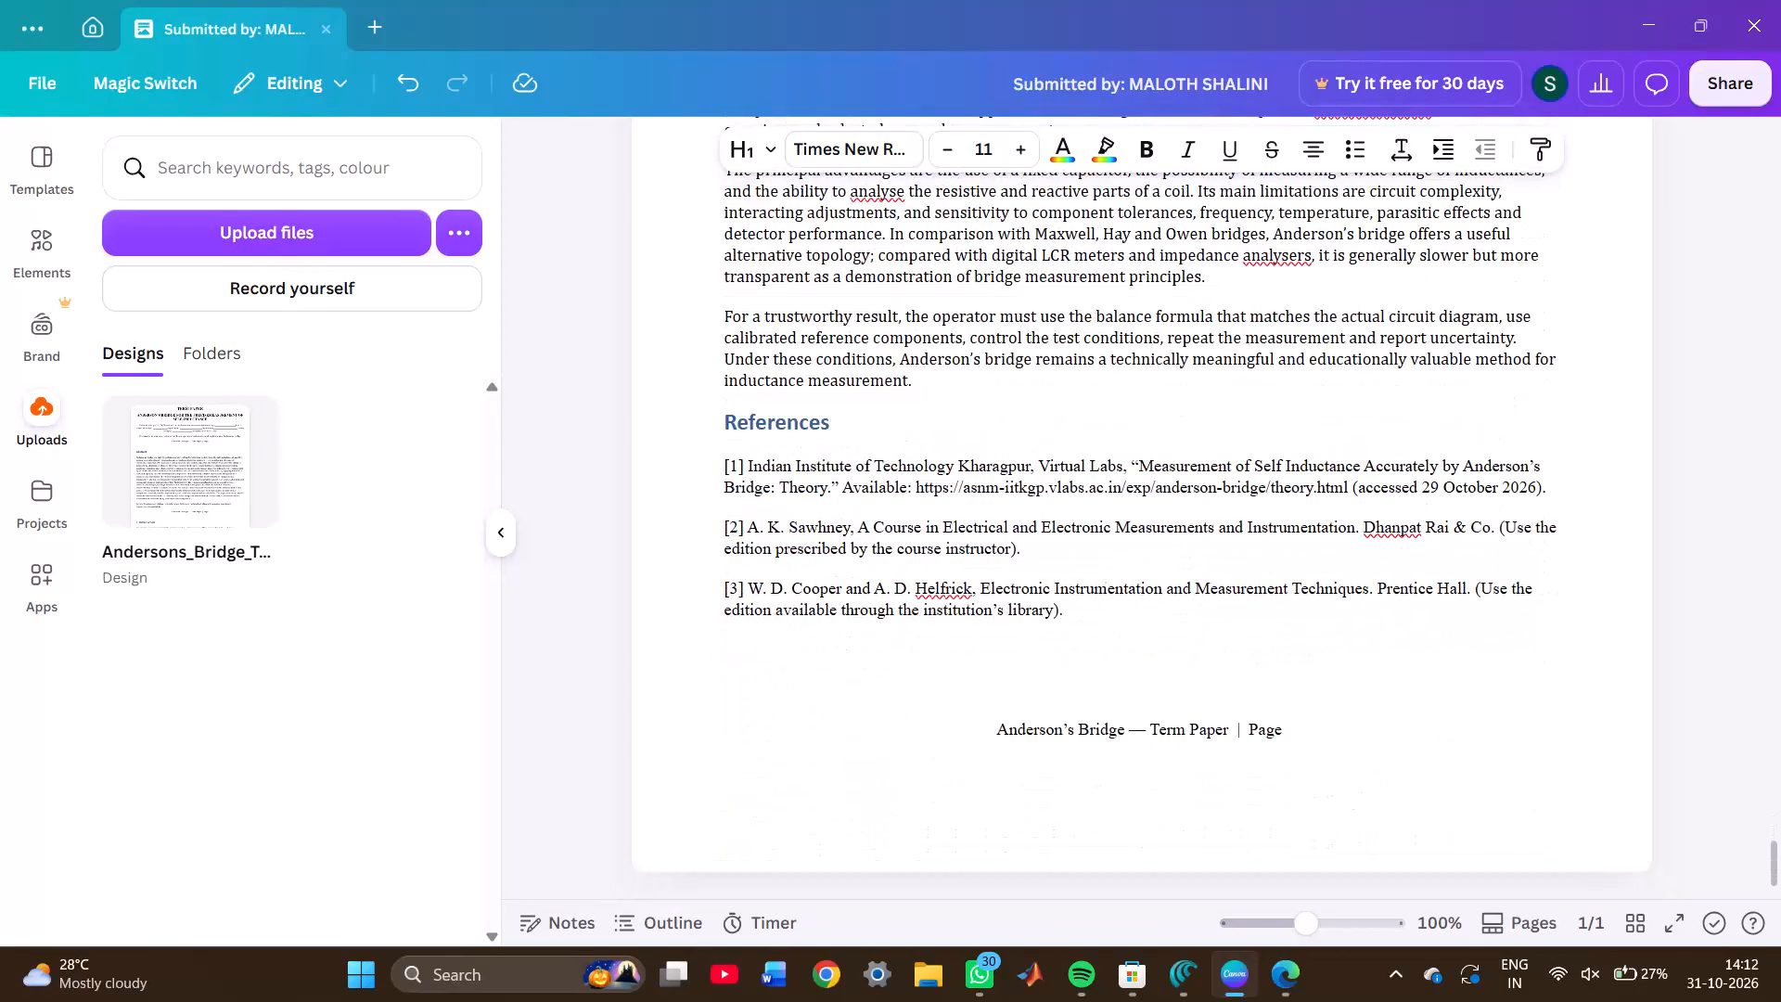
{"action": "left_click_drag", "start_coordinate": [993, 737], "coordinate": [1200, 715]}
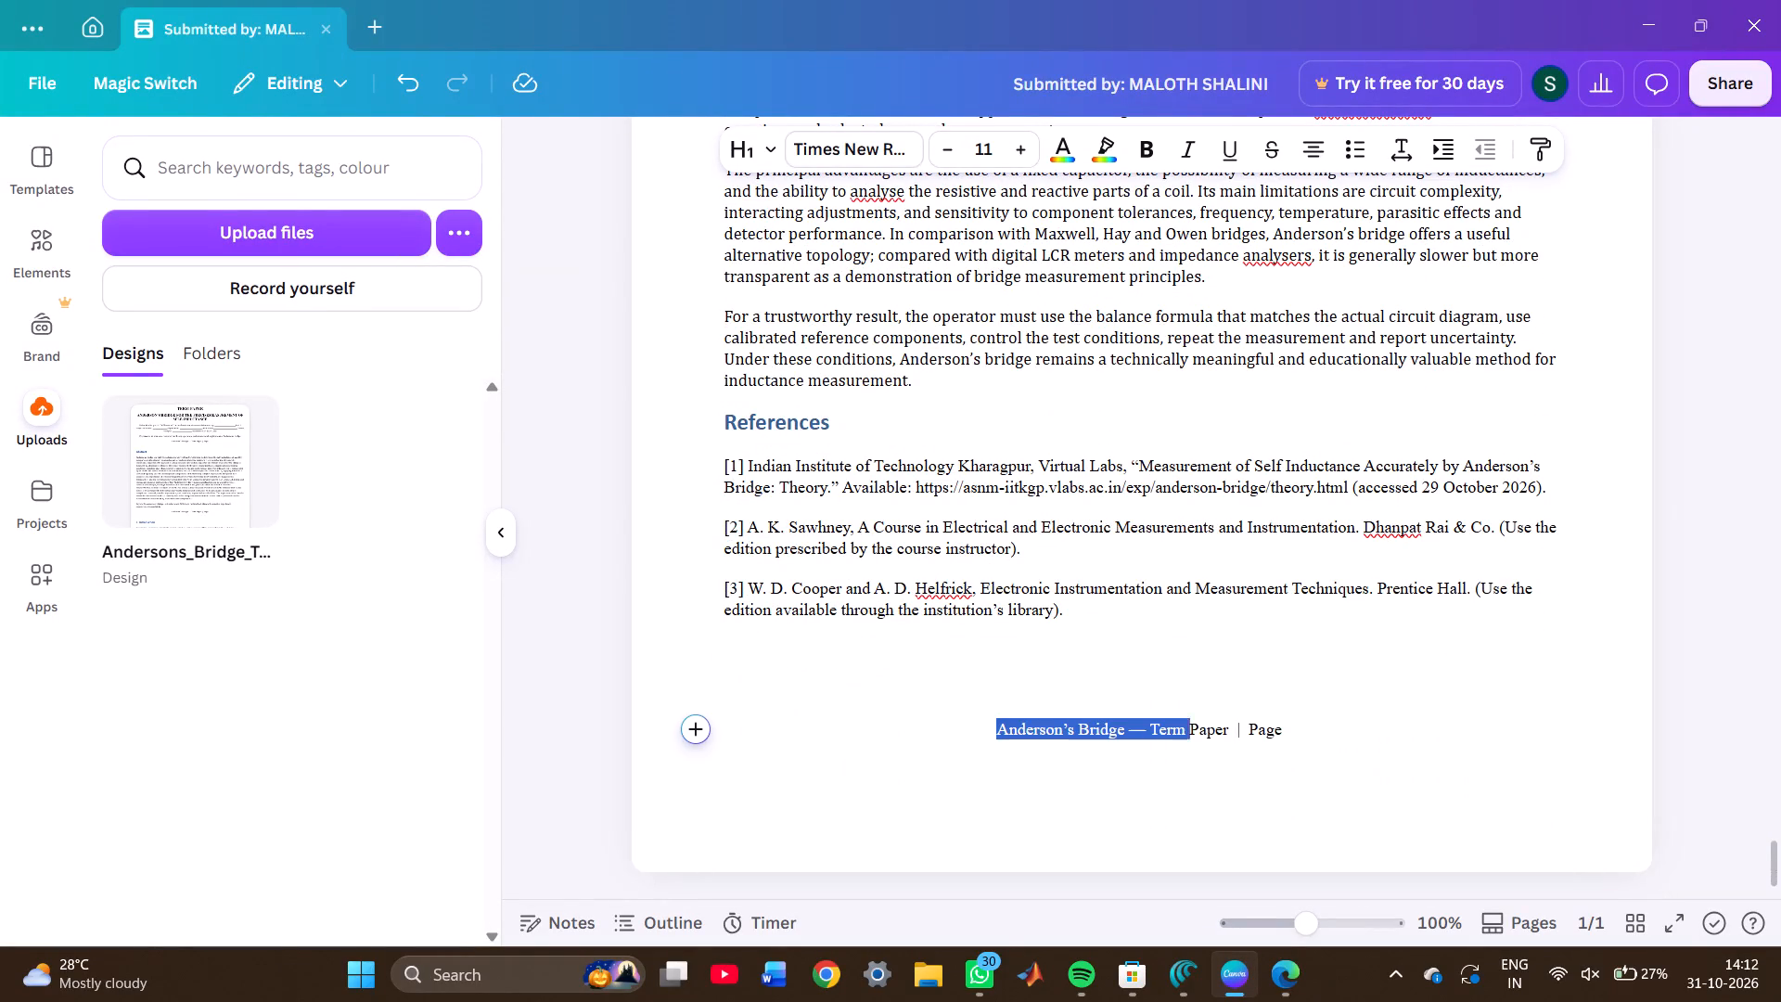
{"action": "left_click_drag", "start_coordinate": [1200, 715], "coordinate": [1298, 728]}
{"action": "key", "text": "BackSpace"}
Return to the title page and print all pages of the document in portrait with Microsoft Print to PDF.
{"action": "scroll", "coordinate": [1298, 728], "scroll_direction": "up", "scroll_amount": 5}
{"action": "scroll", "coordinate": [1298, 728], "scroll_direction": "up", "scroll_amount": 16}
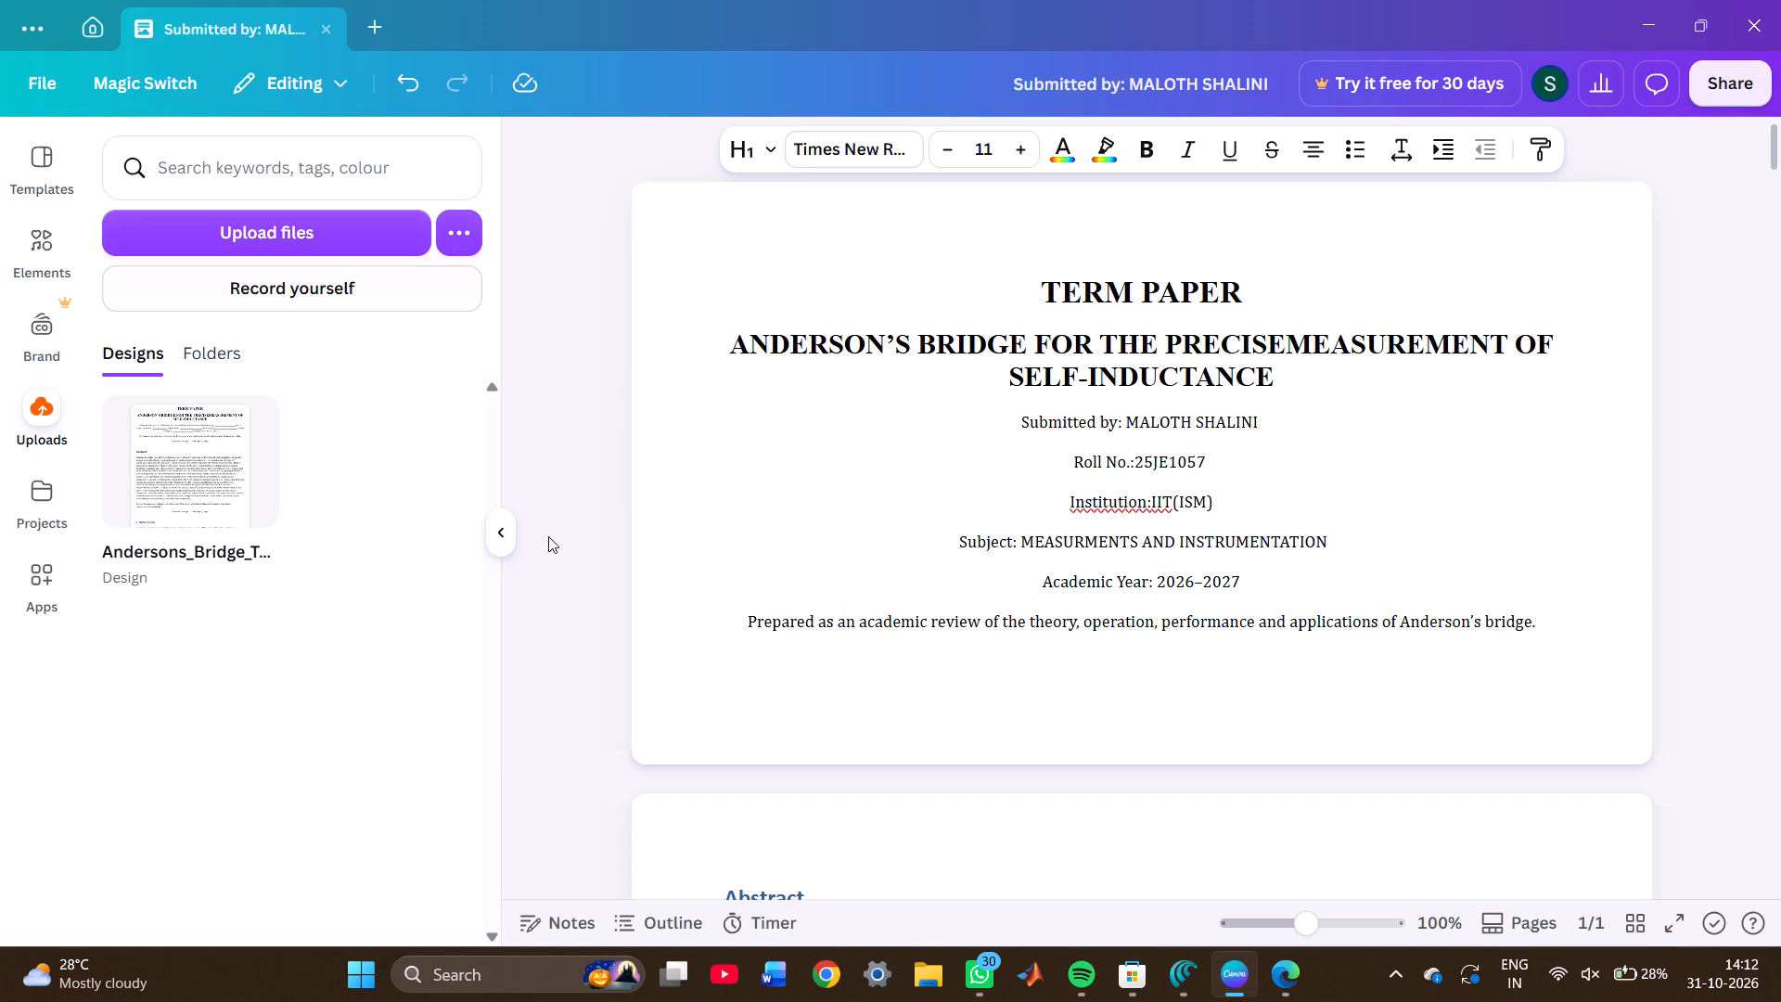
{"action": "scroll", "coordinate": [856, 600], "scroll_direction": "up", "scroll_amount": 1}
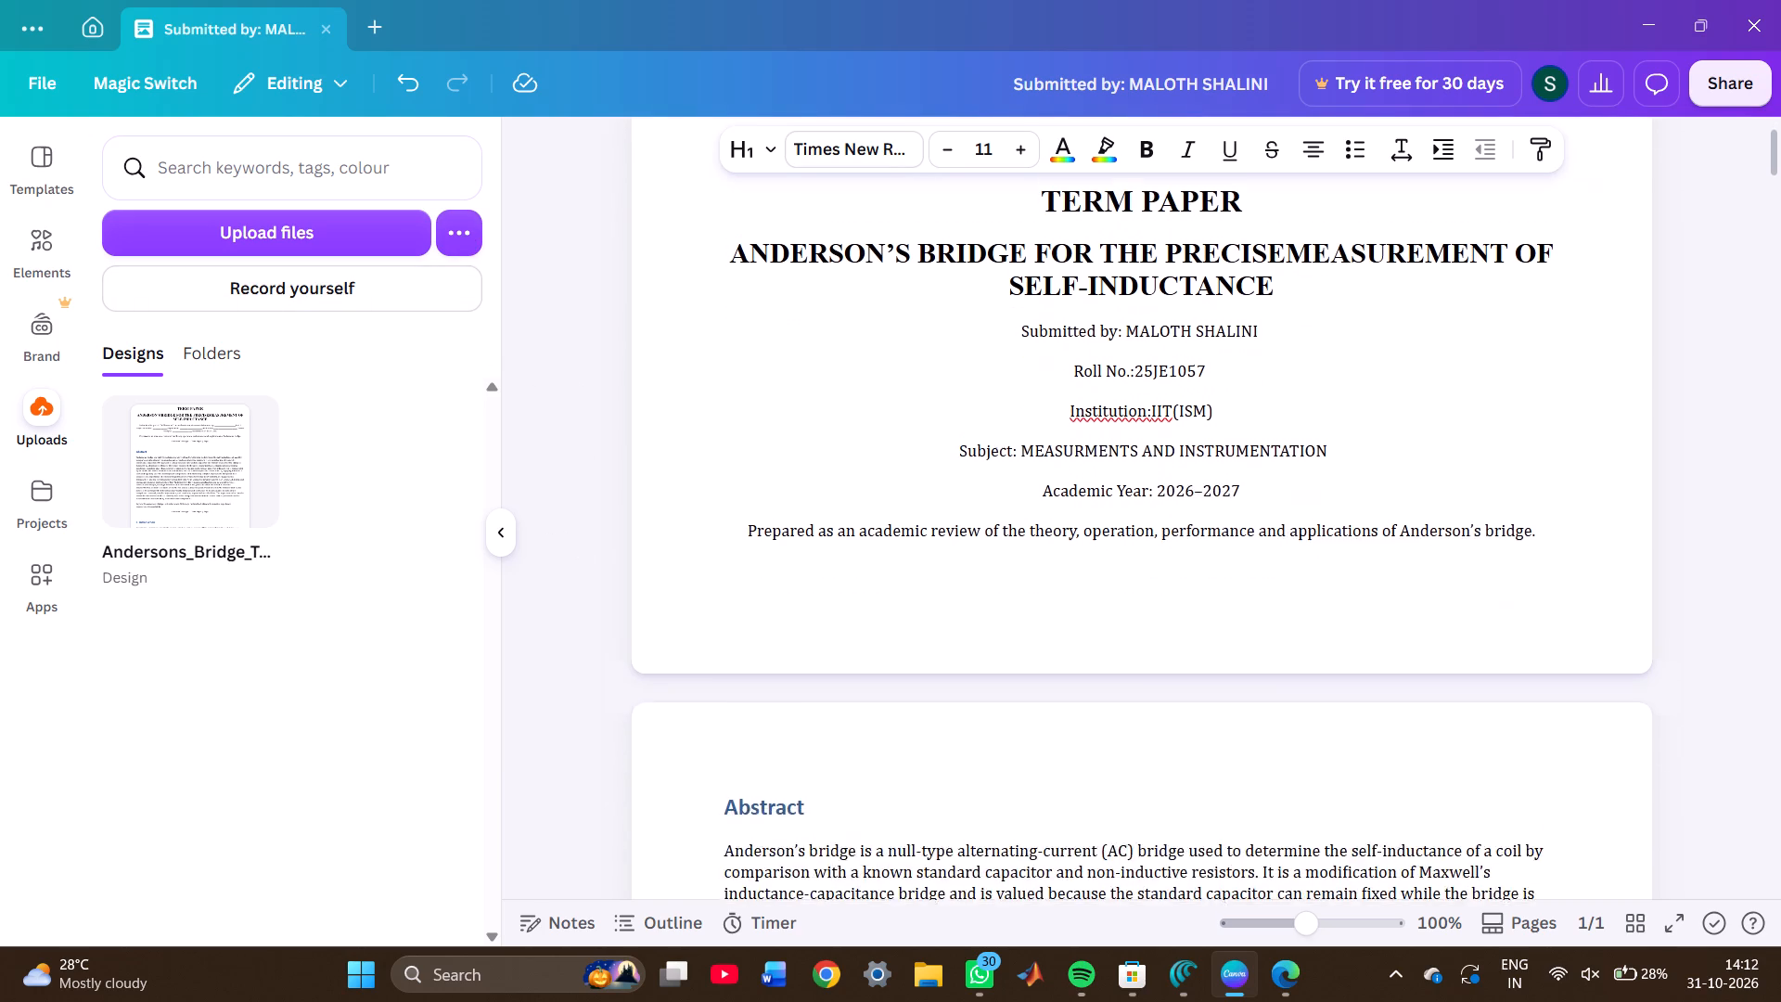
{"action": "scroll", "coordinate": [856, 600], "scroll_direction": "up", "scroll_amount": 1}
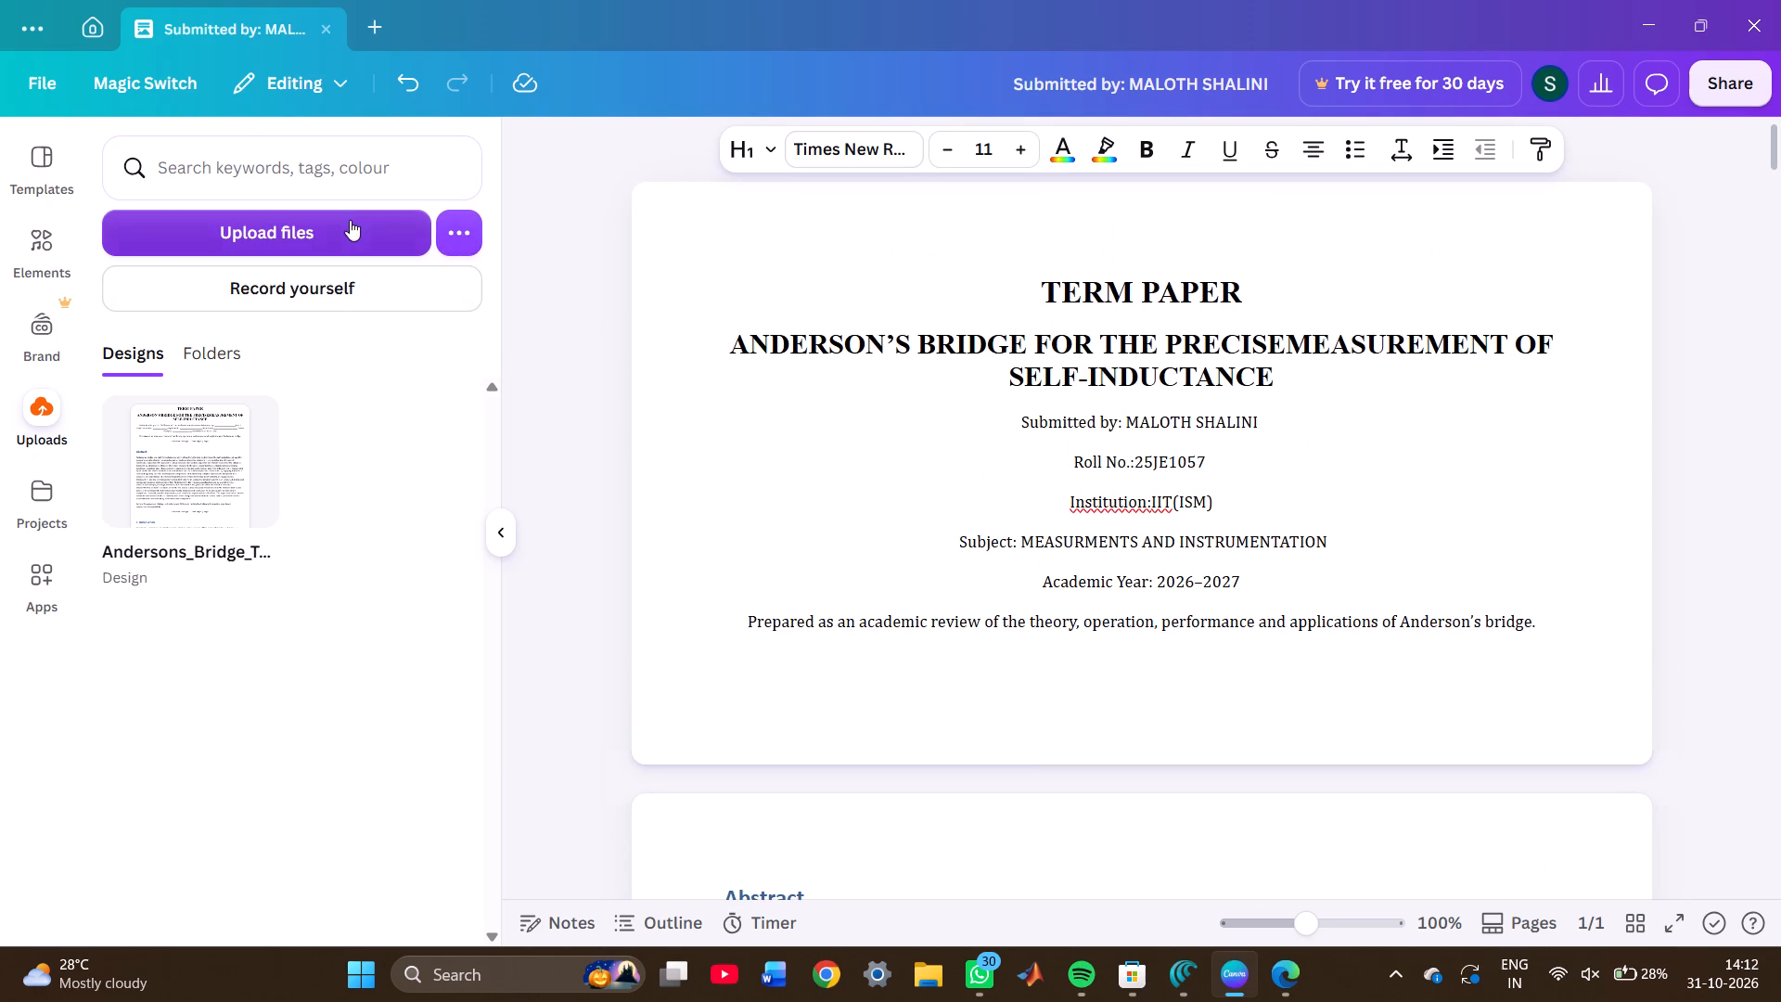
{"action": "left_click", "coordinate": [465, 242]}
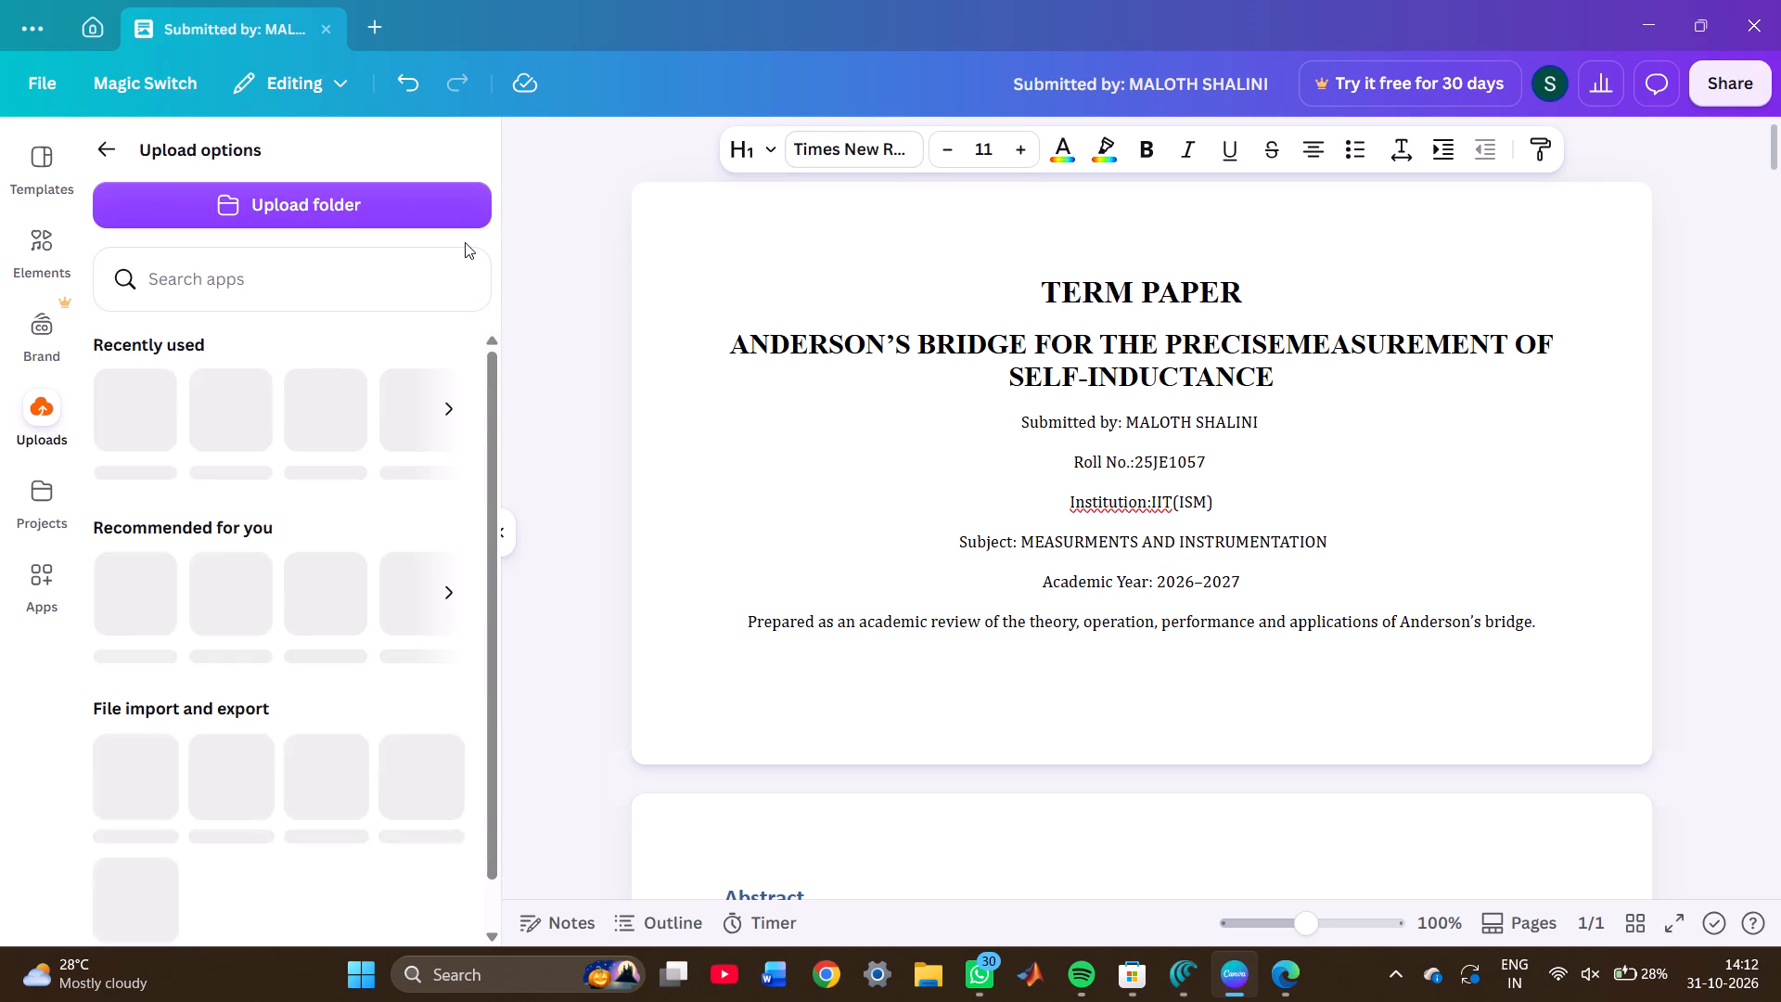
{"action": "left_click", "coordinate": [53, 82]}
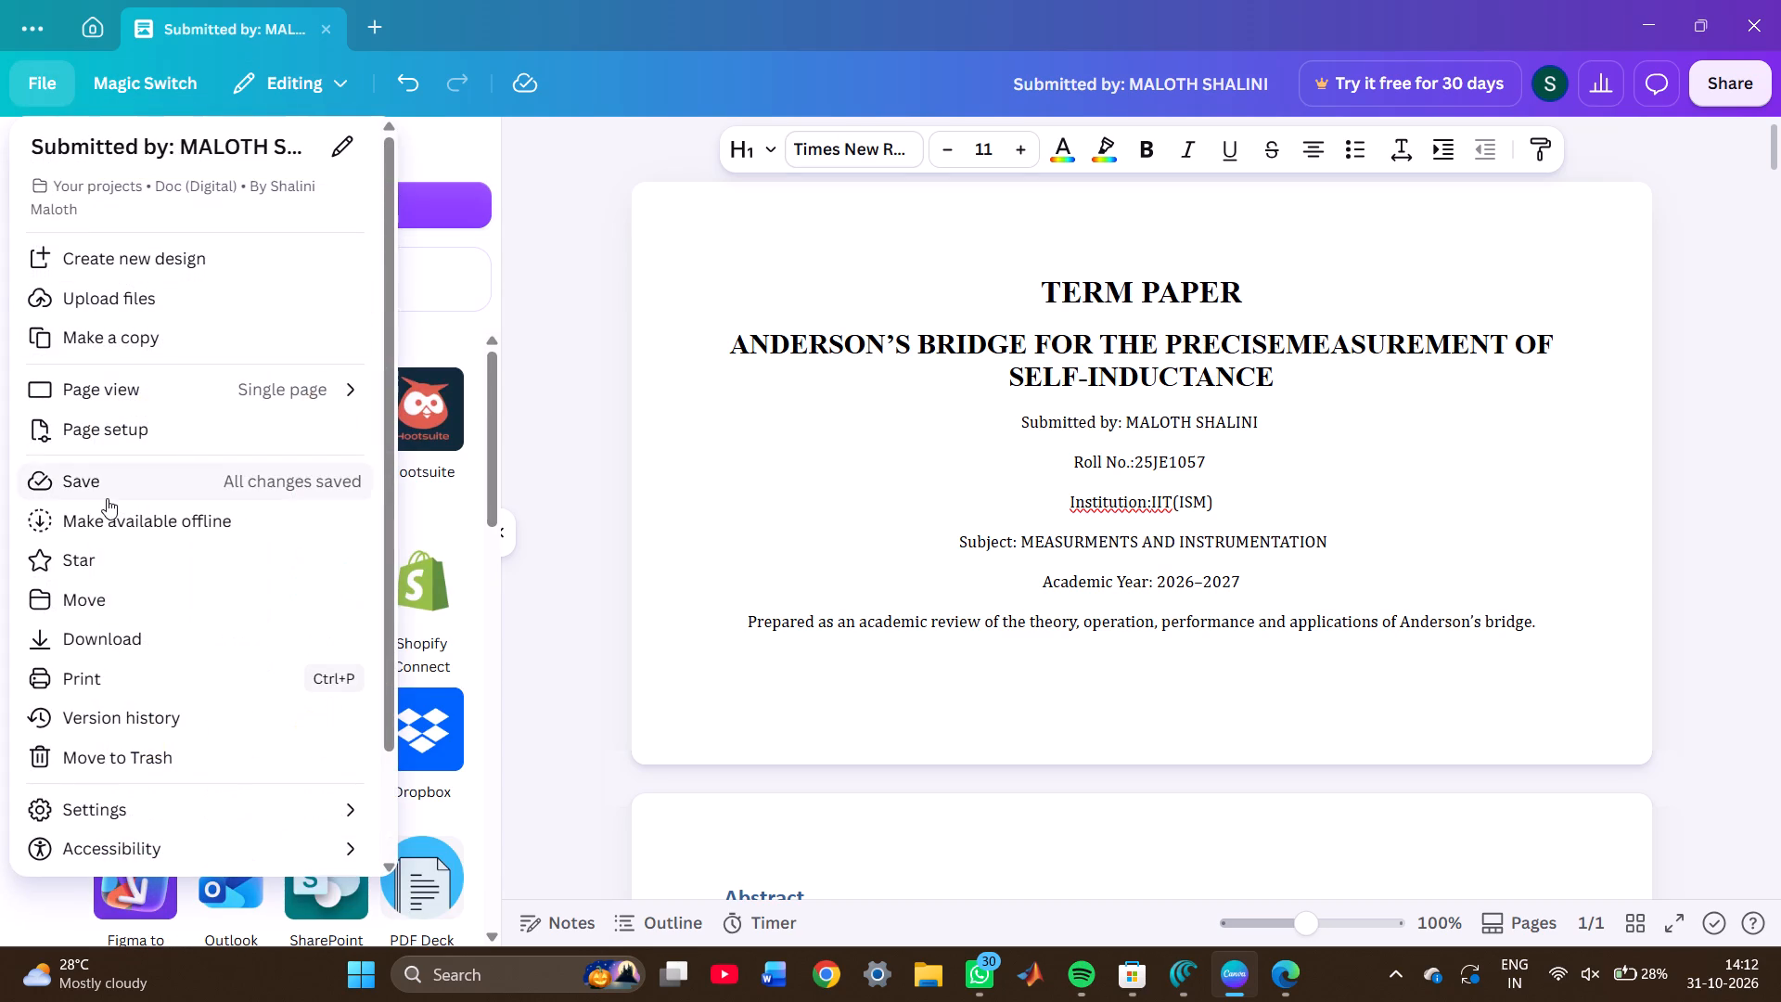
{"action": "left_click", "coordinate": [106, 670]}
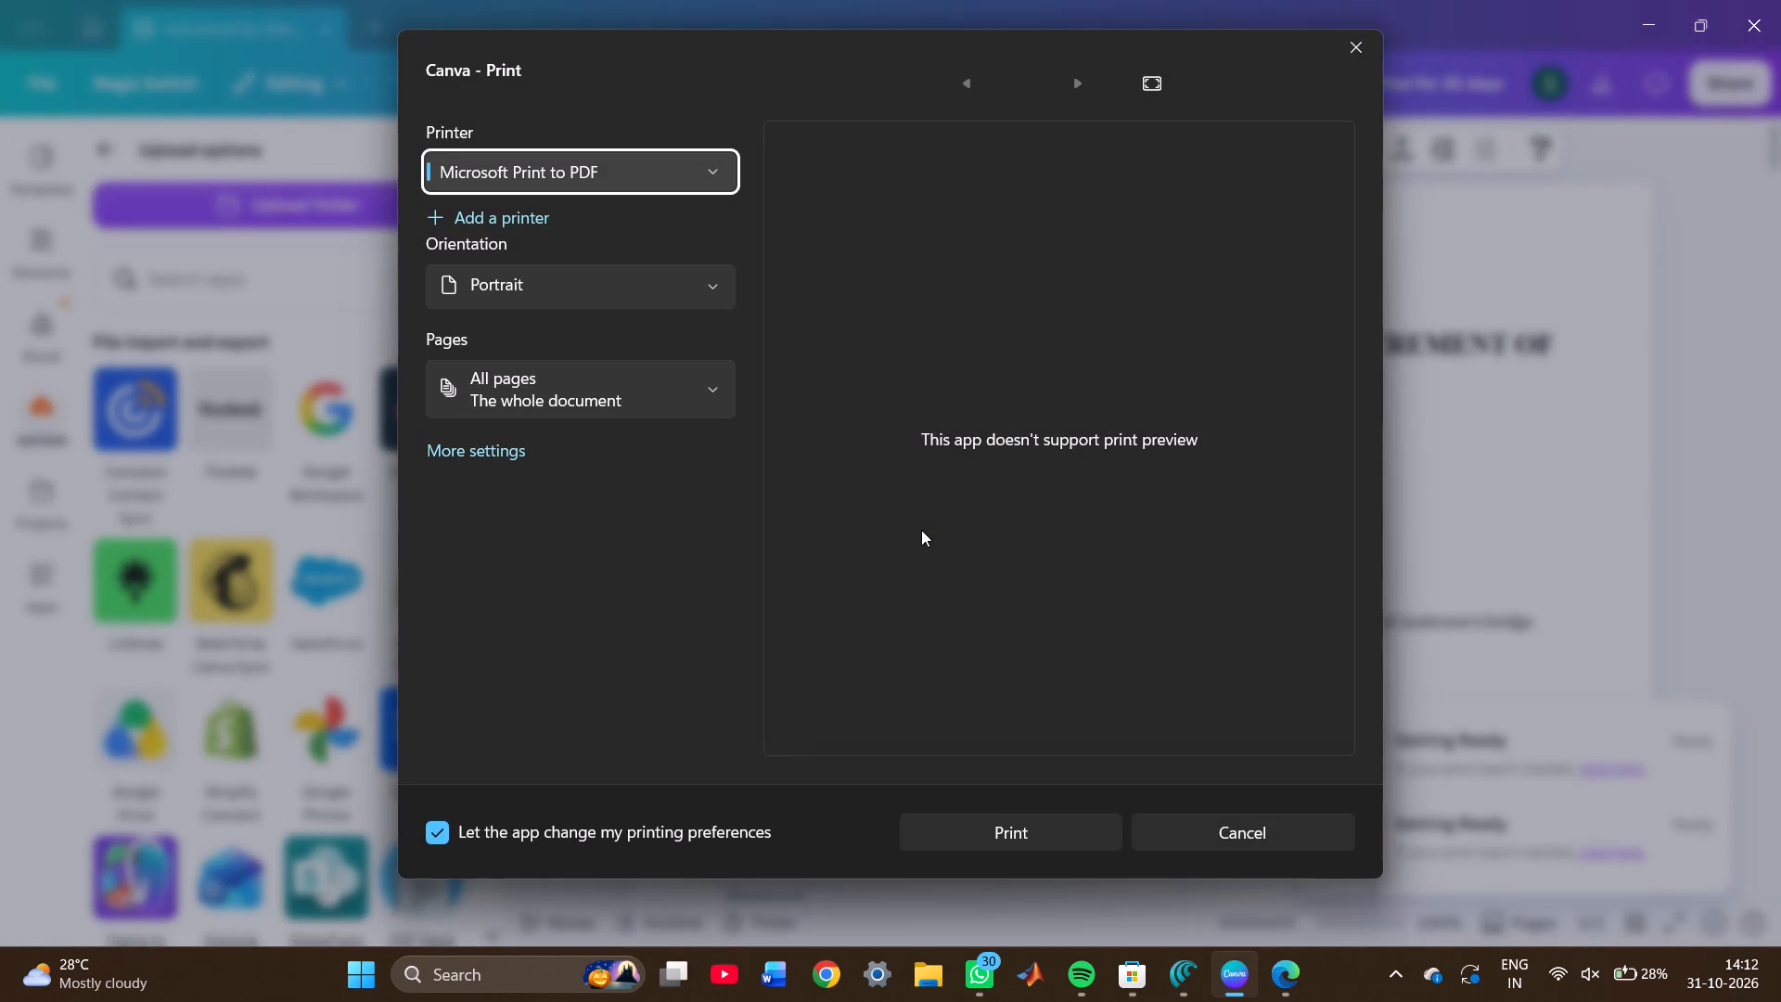
{"action": "left_click", "coordinate": [1030, 828]}
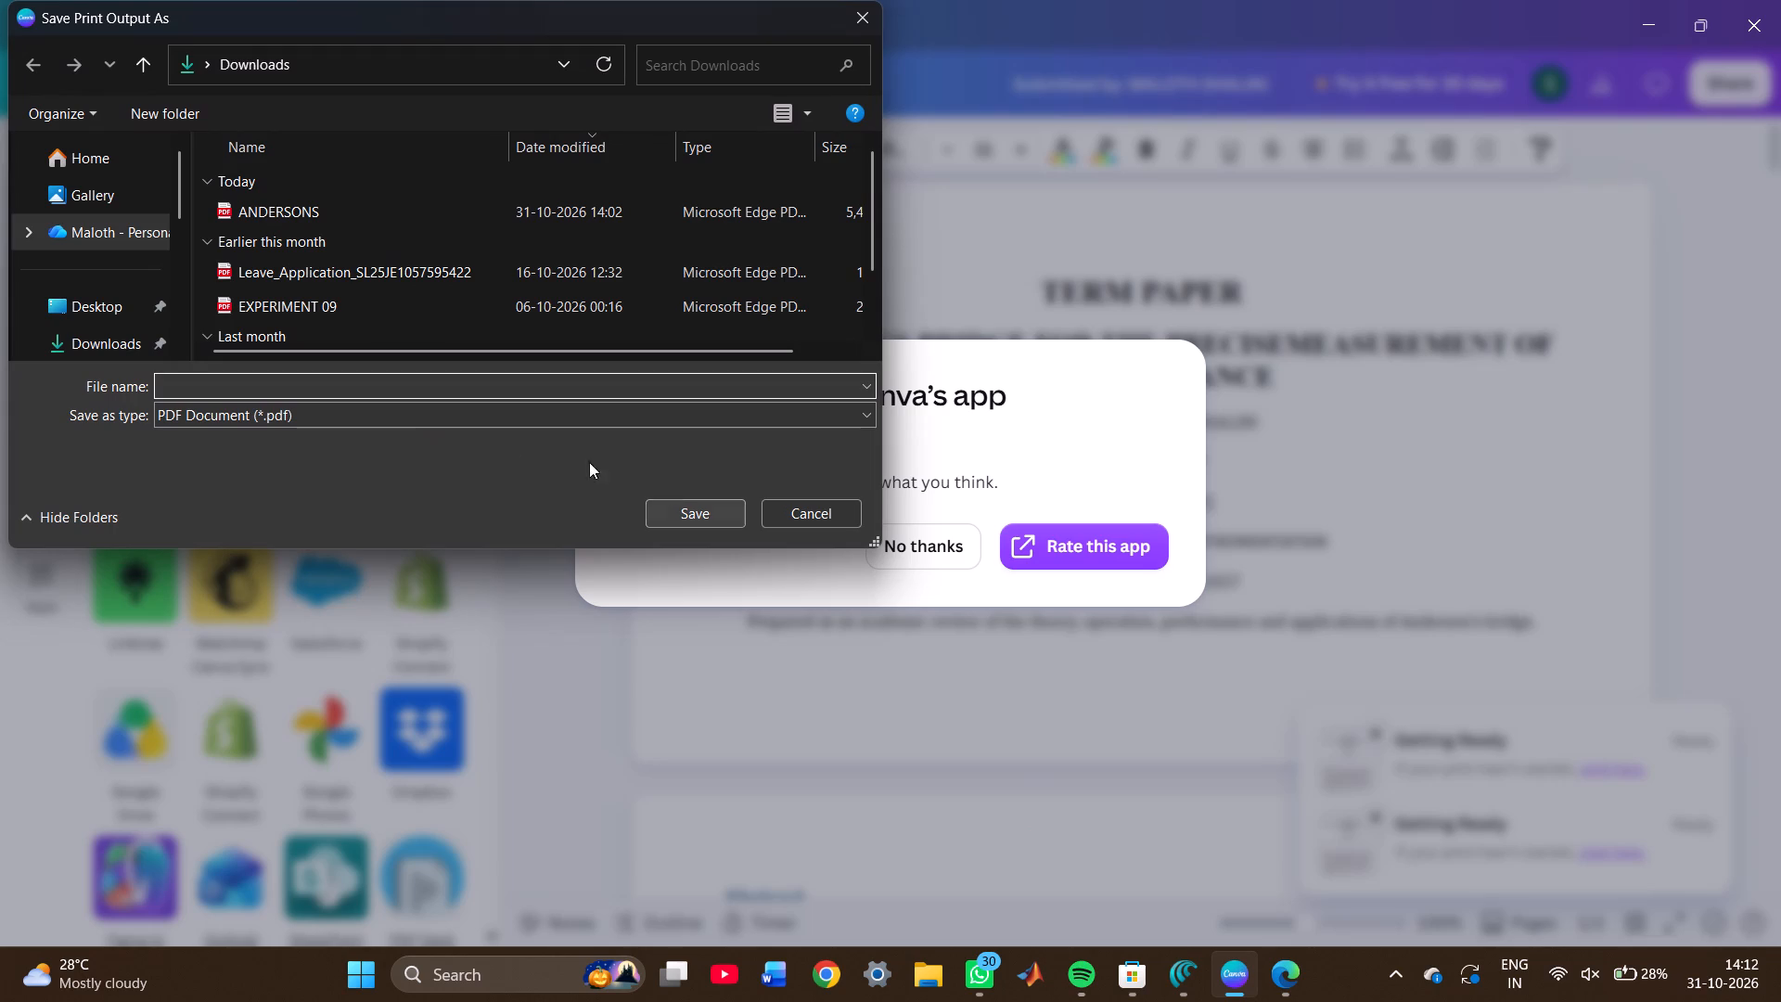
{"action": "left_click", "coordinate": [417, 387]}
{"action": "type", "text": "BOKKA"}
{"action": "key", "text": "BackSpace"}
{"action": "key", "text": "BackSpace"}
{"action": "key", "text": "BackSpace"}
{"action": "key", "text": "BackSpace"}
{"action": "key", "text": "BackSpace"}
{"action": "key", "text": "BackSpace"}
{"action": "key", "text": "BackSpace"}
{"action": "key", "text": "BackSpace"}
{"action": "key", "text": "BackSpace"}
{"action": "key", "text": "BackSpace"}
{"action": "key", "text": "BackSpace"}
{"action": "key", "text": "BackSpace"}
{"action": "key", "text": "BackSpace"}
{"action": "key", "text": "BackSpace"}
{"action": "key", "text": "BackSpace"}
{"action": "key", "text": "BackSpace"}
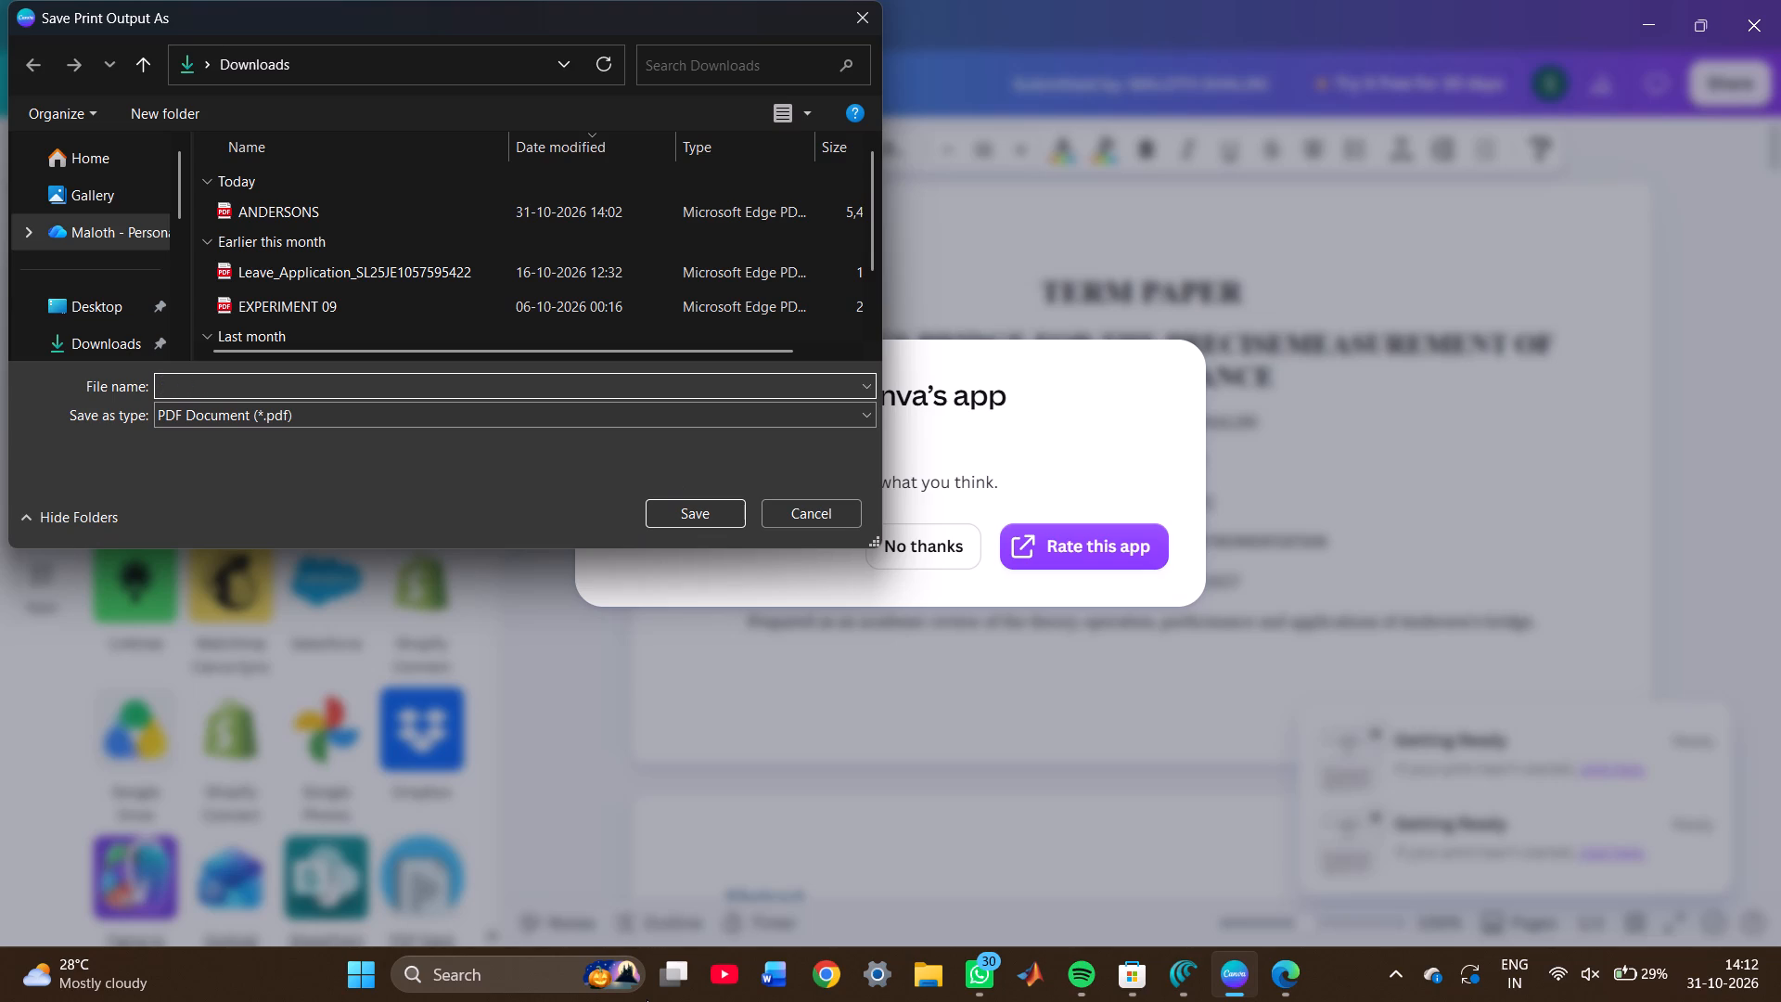
Save the print output in Downloads as a PDF named MNI.
{"action": "key", "text": "m"}
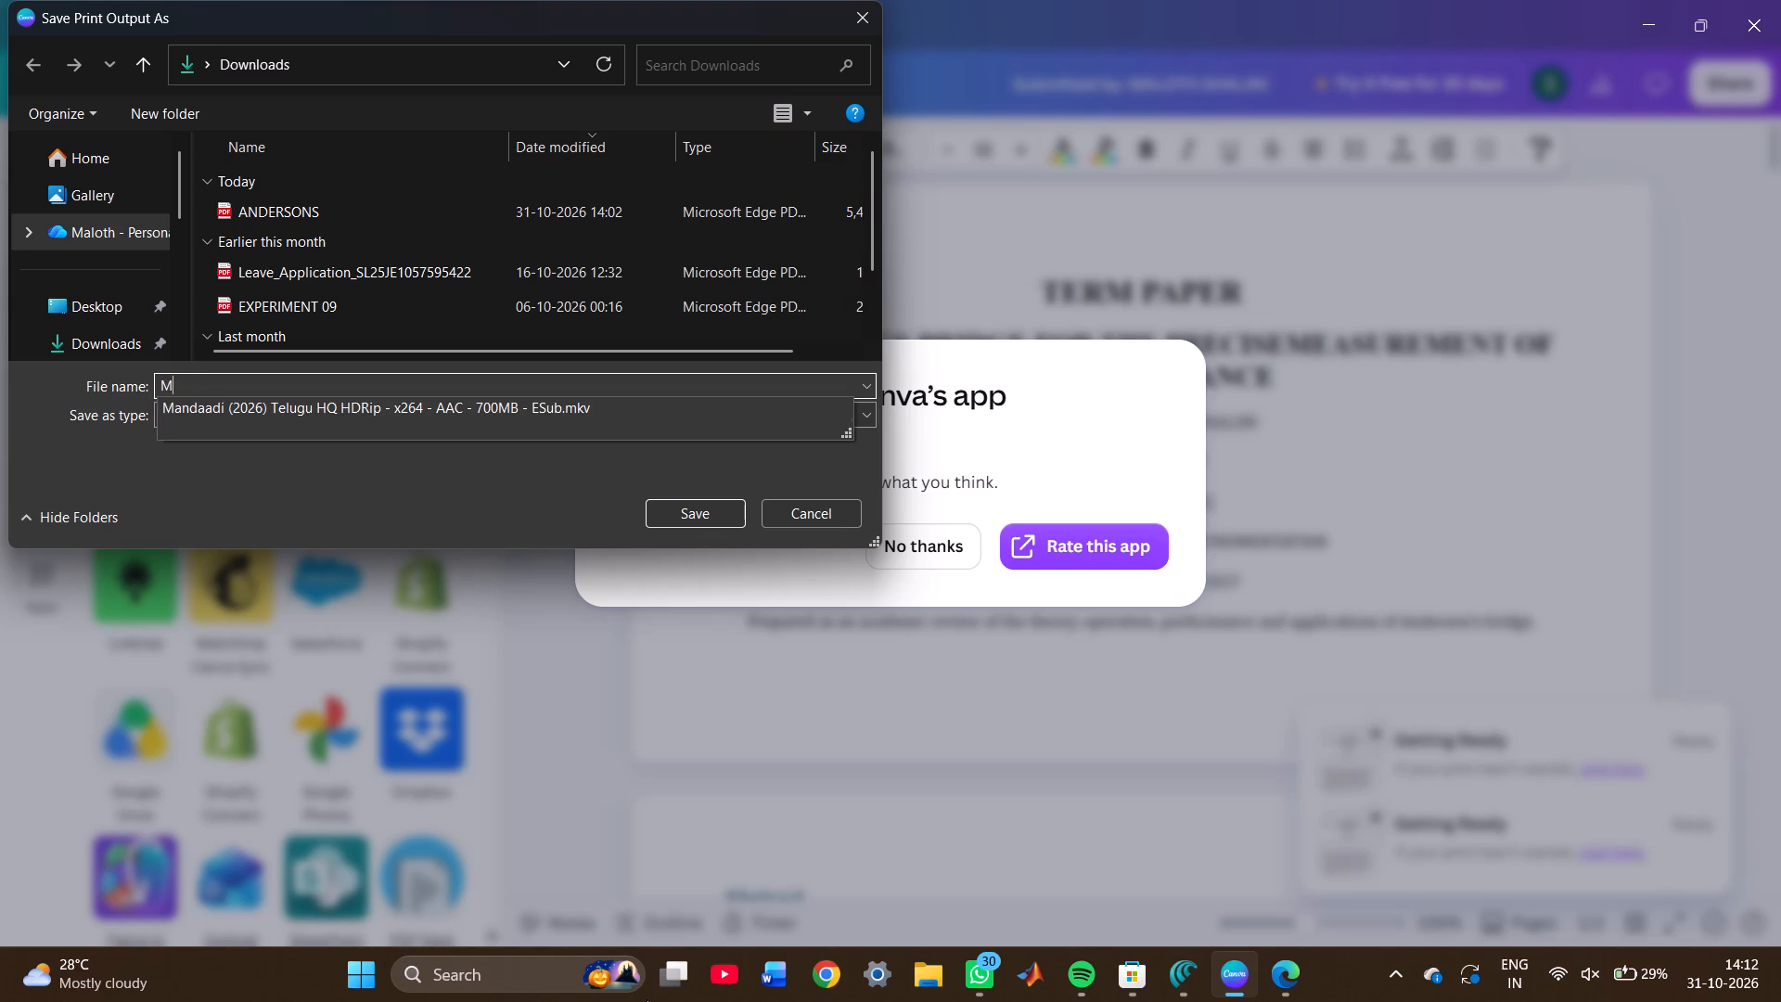
{"action": "key", "text": "n"}
{"action": "key", "text": "i"}
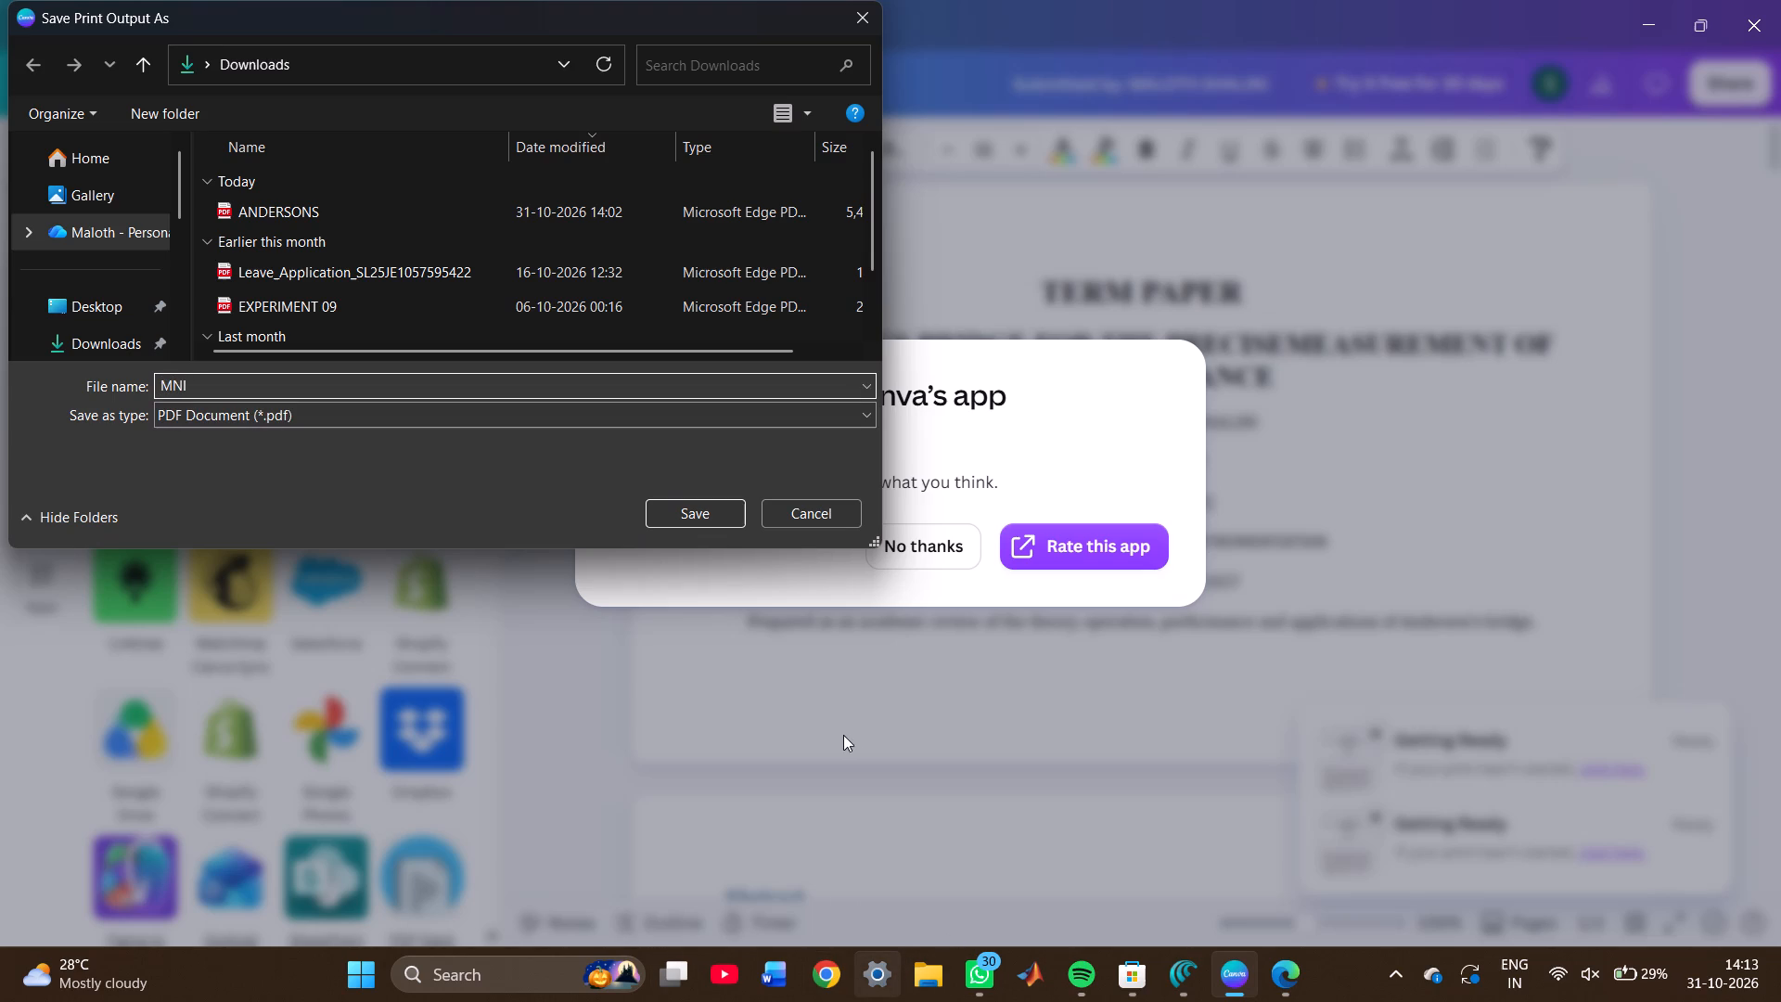
{"action": "left_click", "coordinate": [717, 504]}
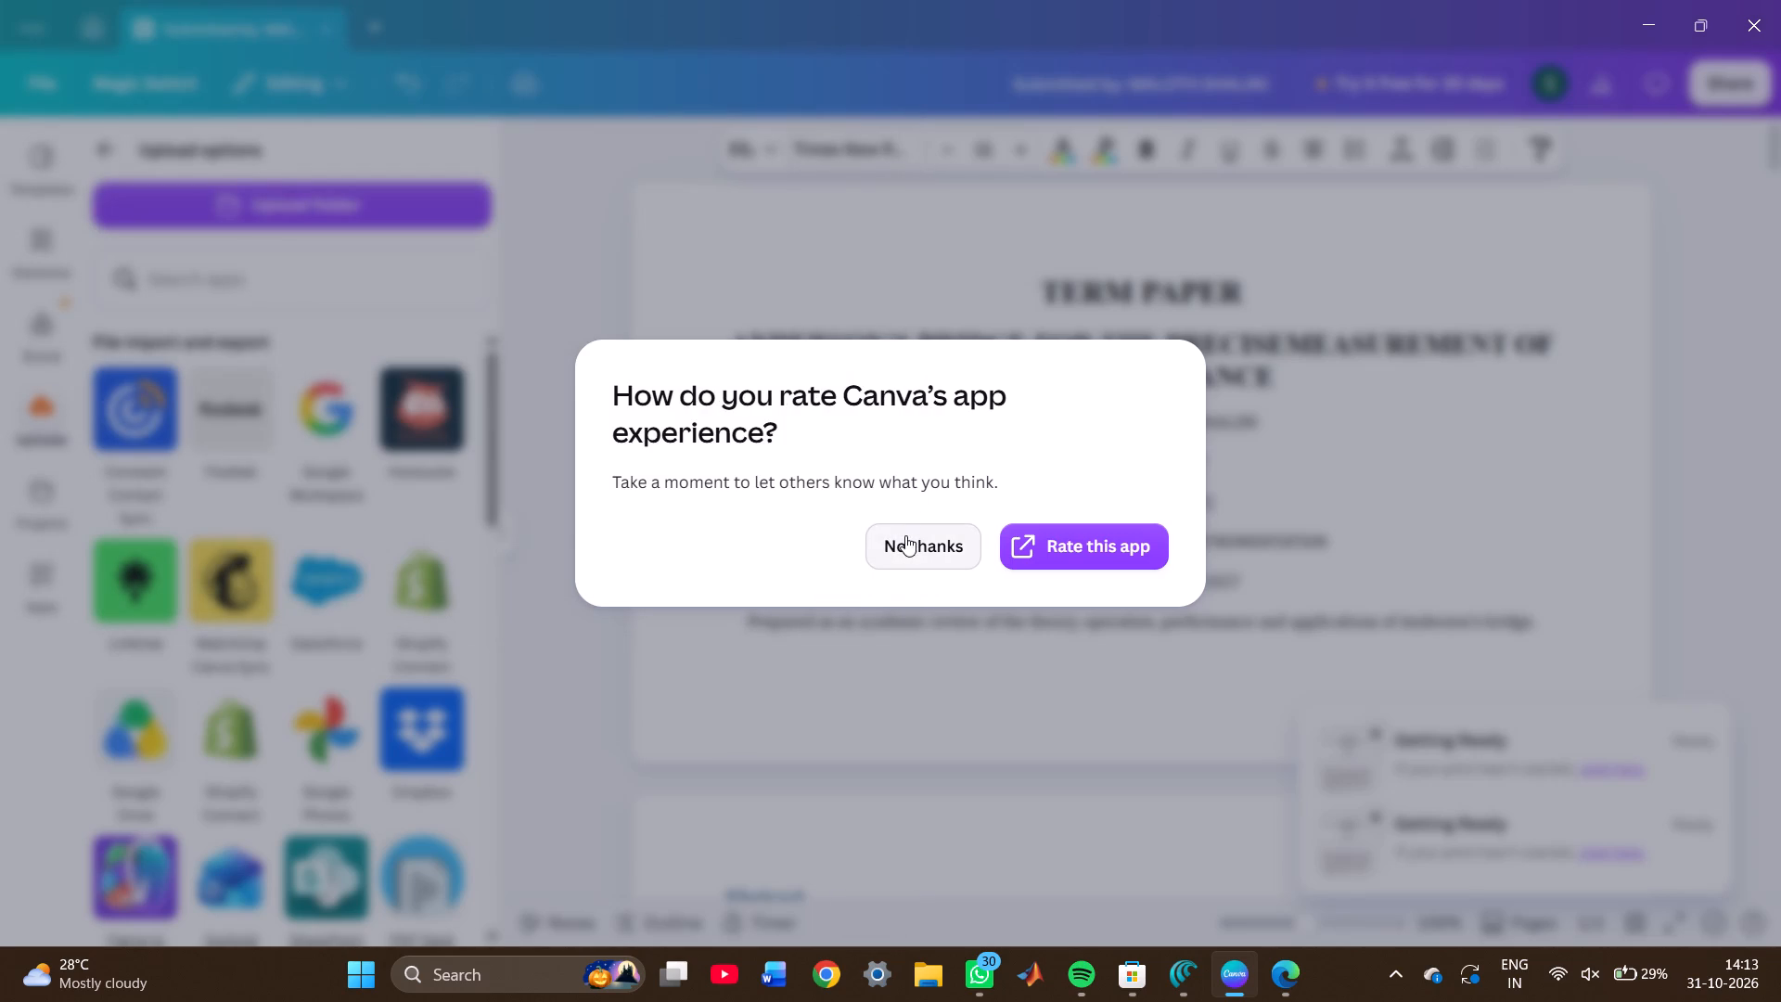
Decline the request to rate the app.
{"action": "left_click", "coordinate": [905, 535]}
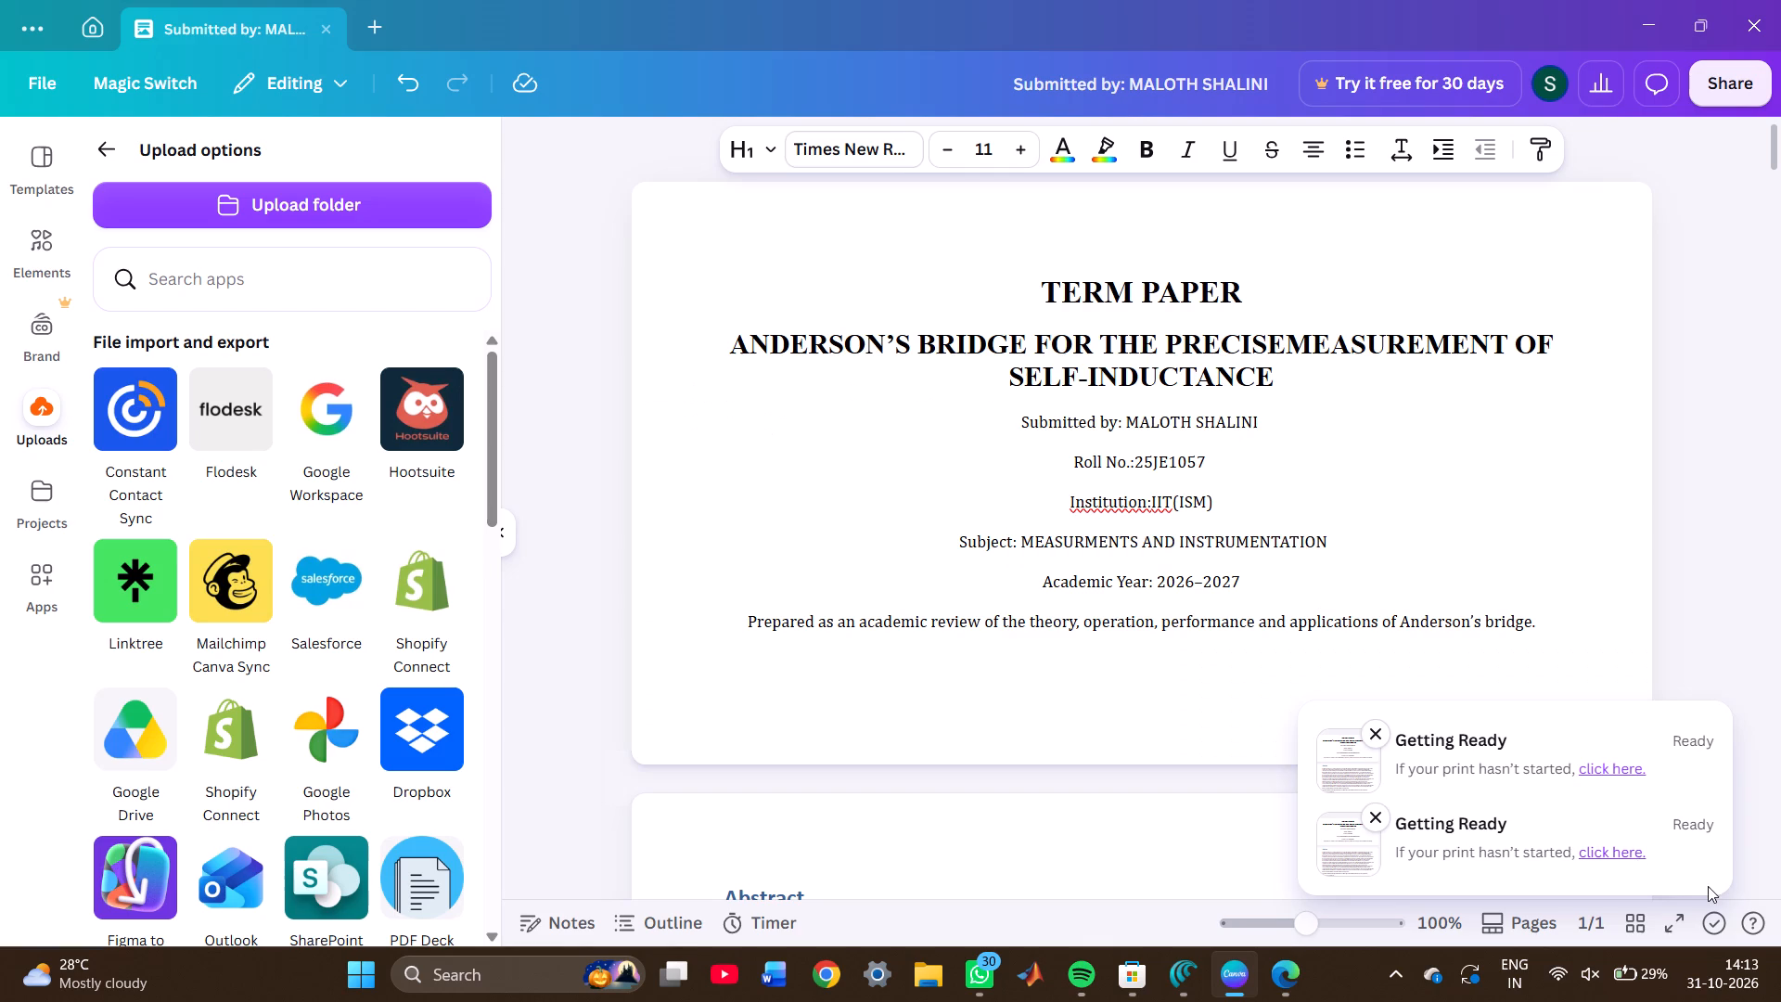
Switch to File Explorer and start sharing the MNI PDF from the recent files.
{"action": "left_click", "coordinate": [927, 966]}
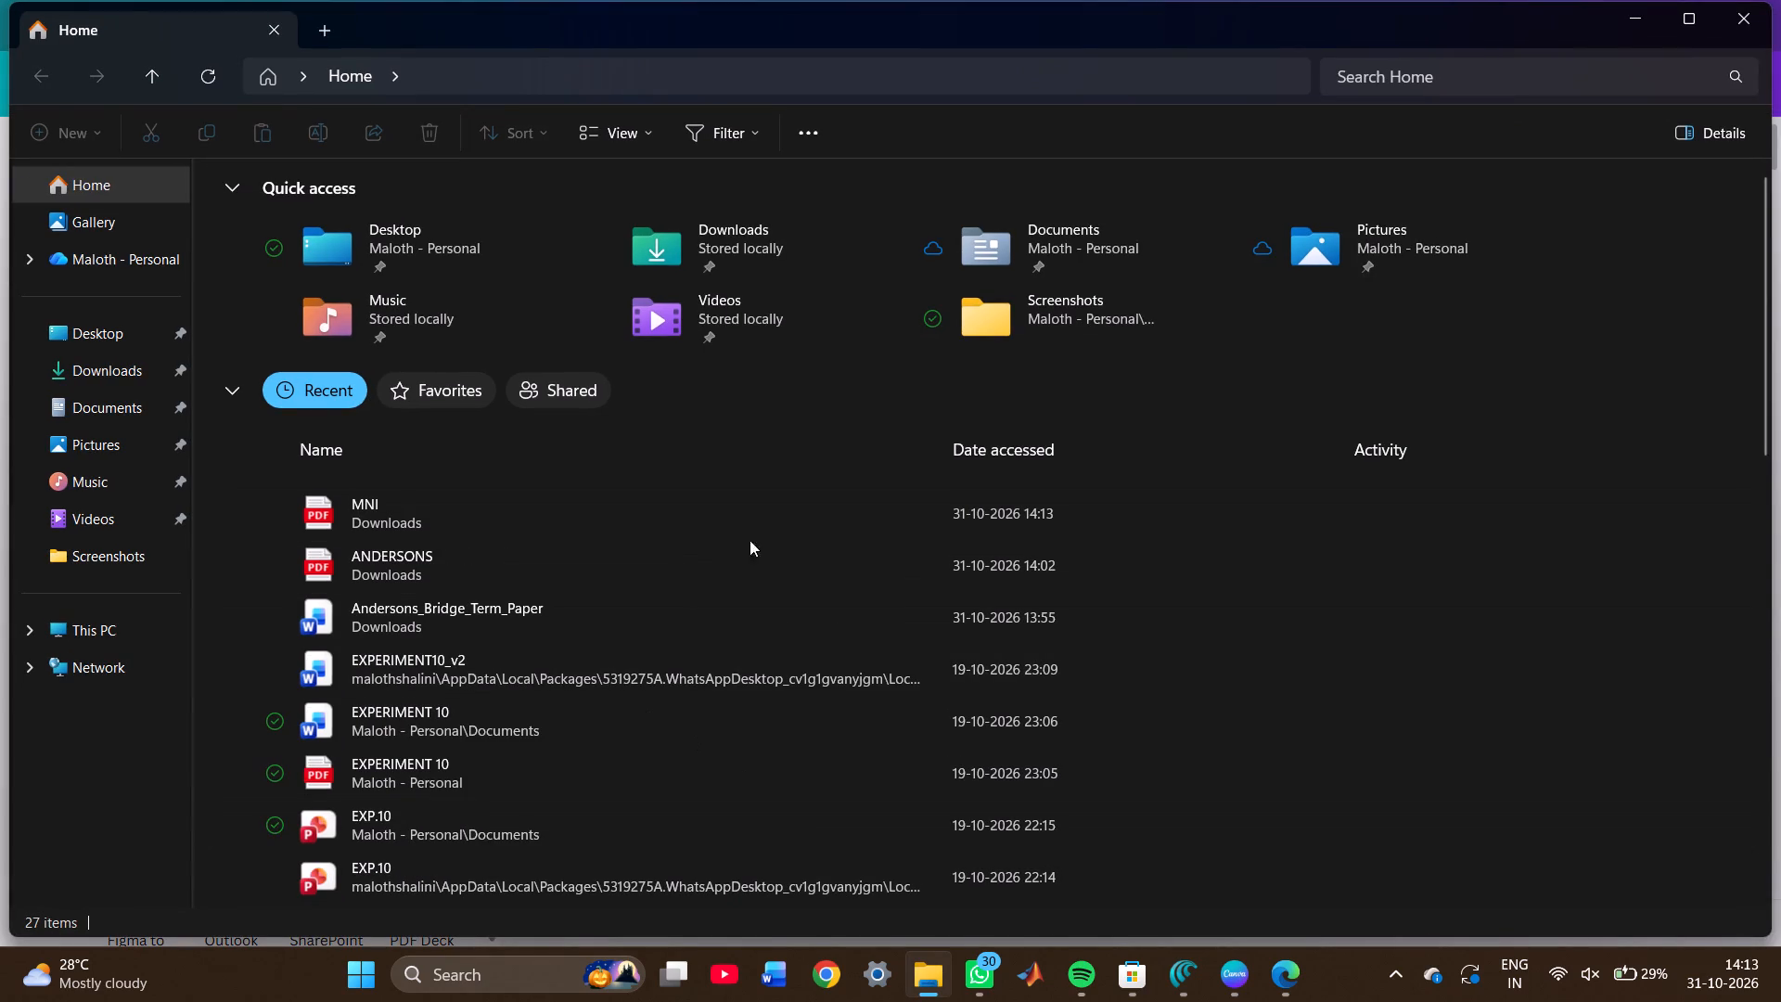
{"action": "right_click", "coordinate": [949, 516]}
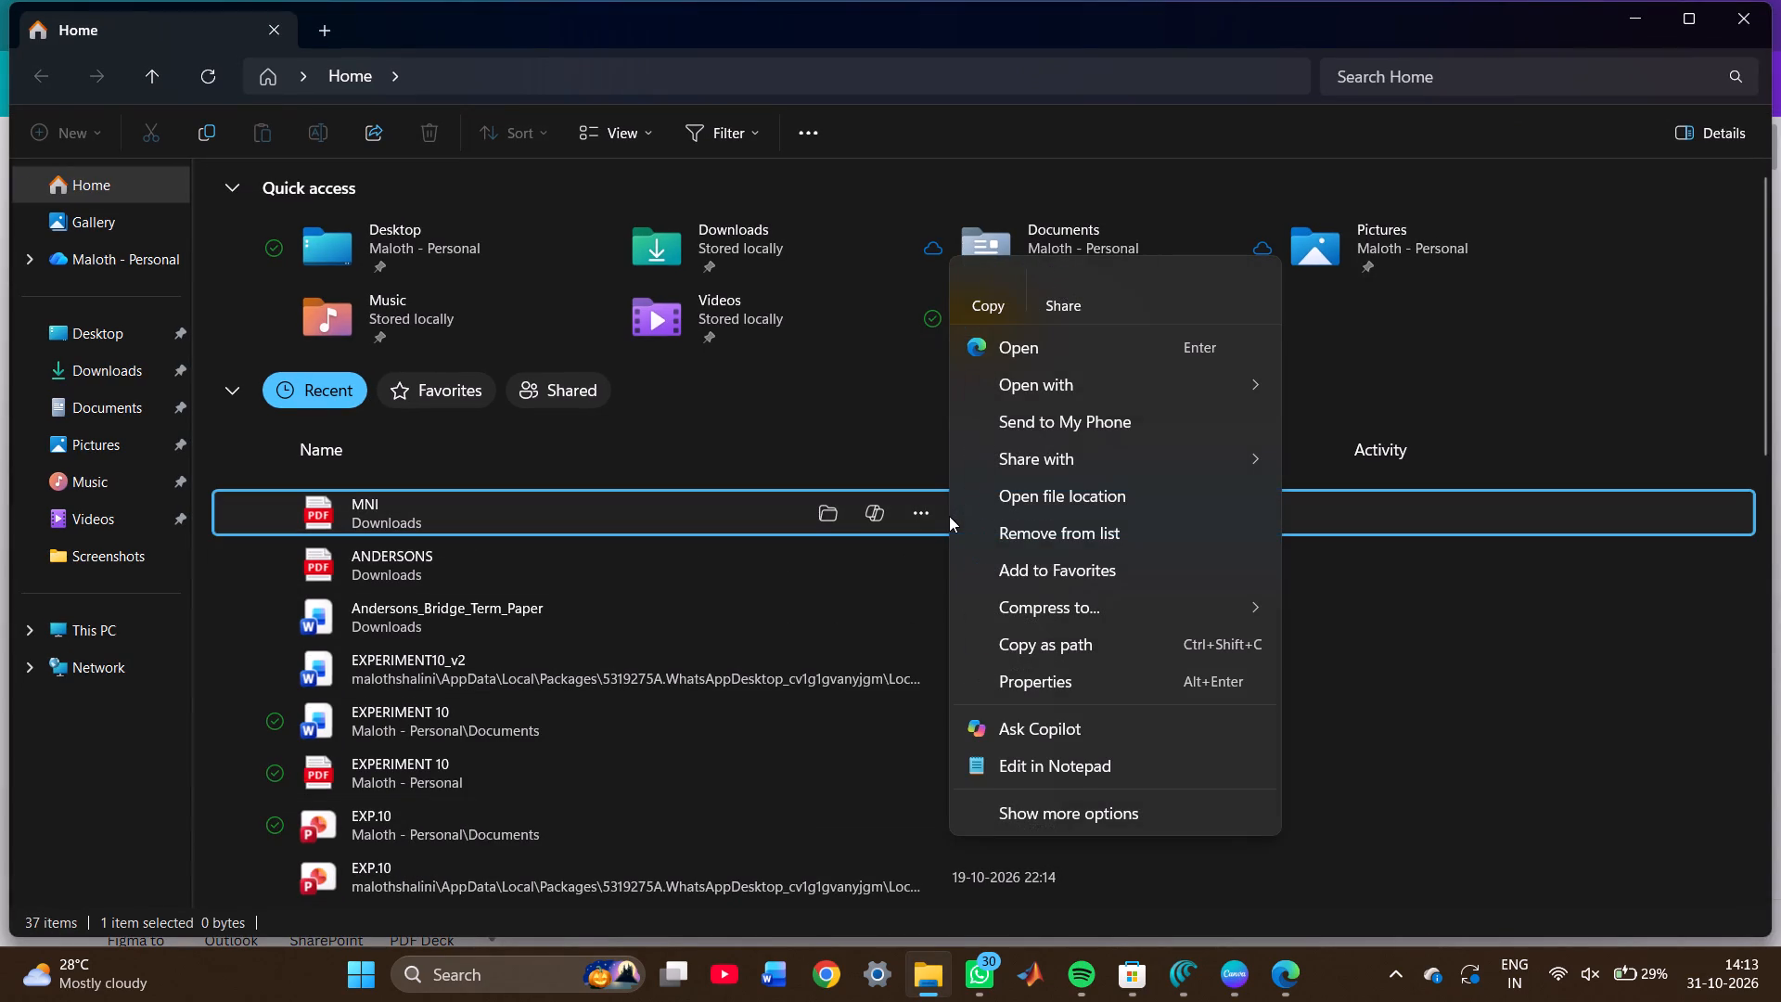
{"action": "left_click", "coordinate": [1079, 277]}
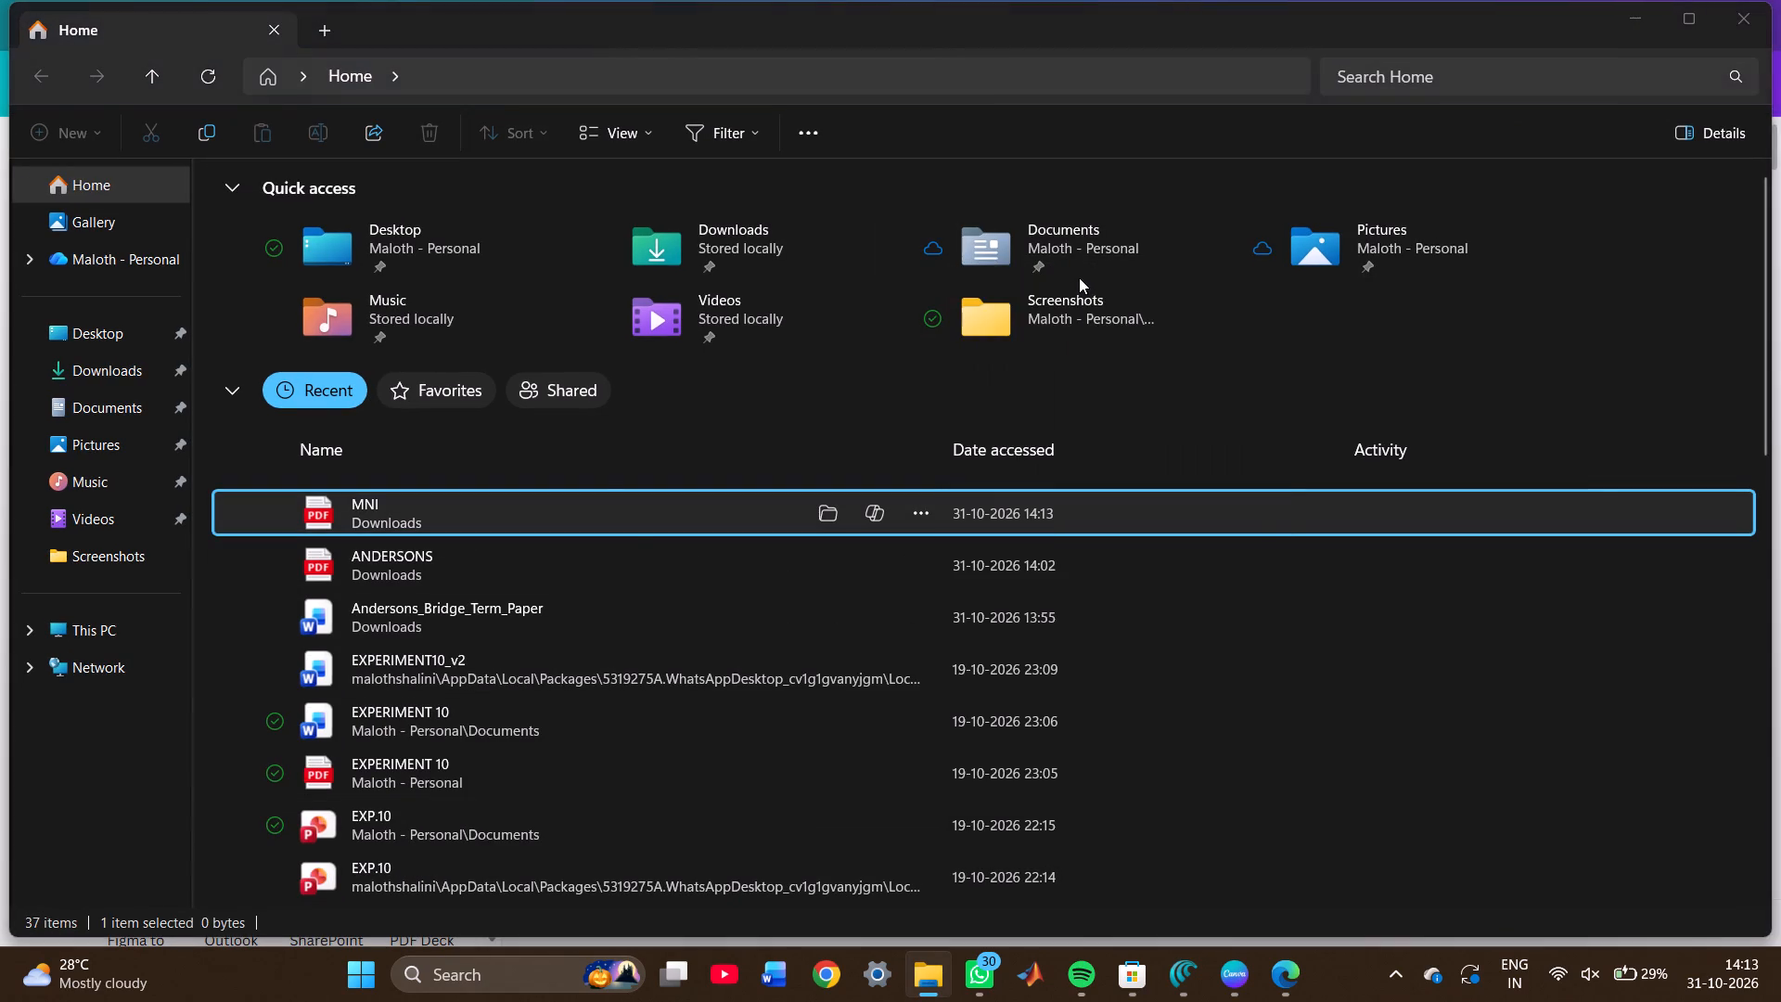